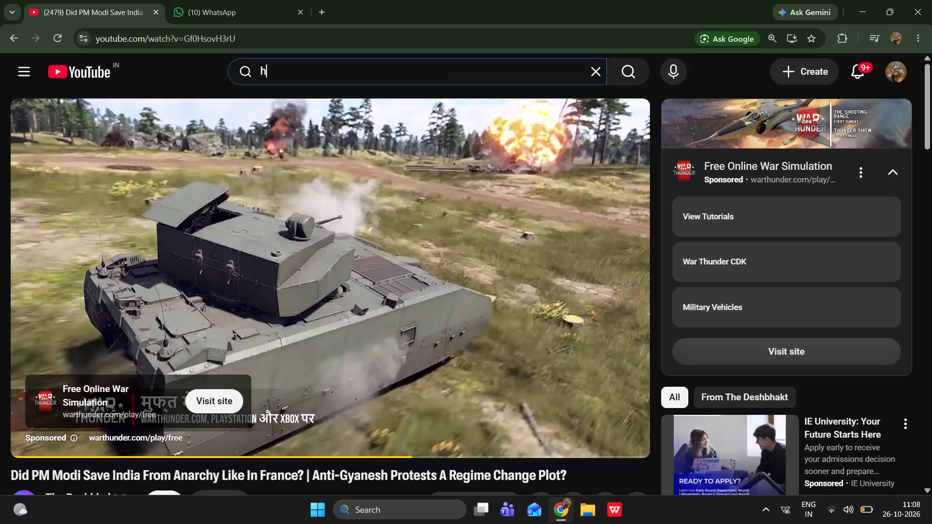
Search YouTube for "how to create cv".
text(w to create cv)
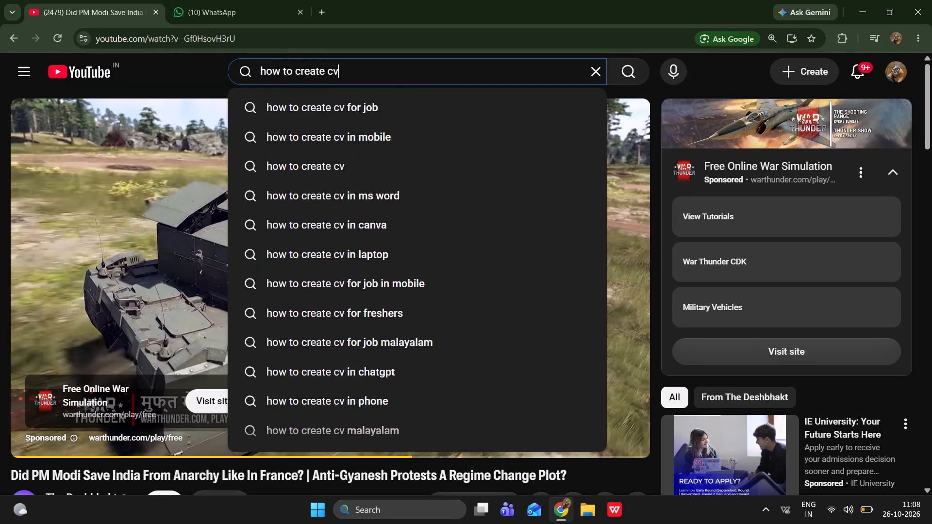
key(Return)
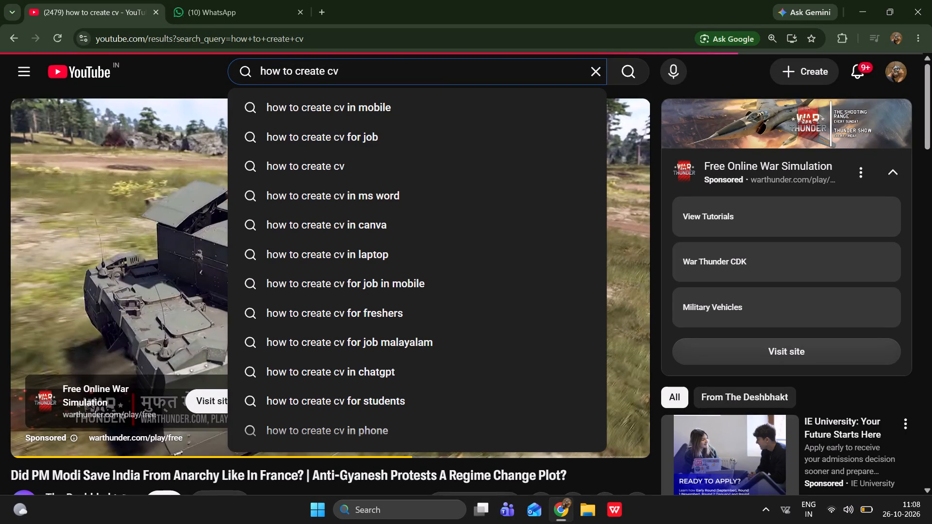
Browse the CV results, watch the "Professional Resume Kaise Banaye" short, and return to the search results.
scroll(399, 352, down, 1)
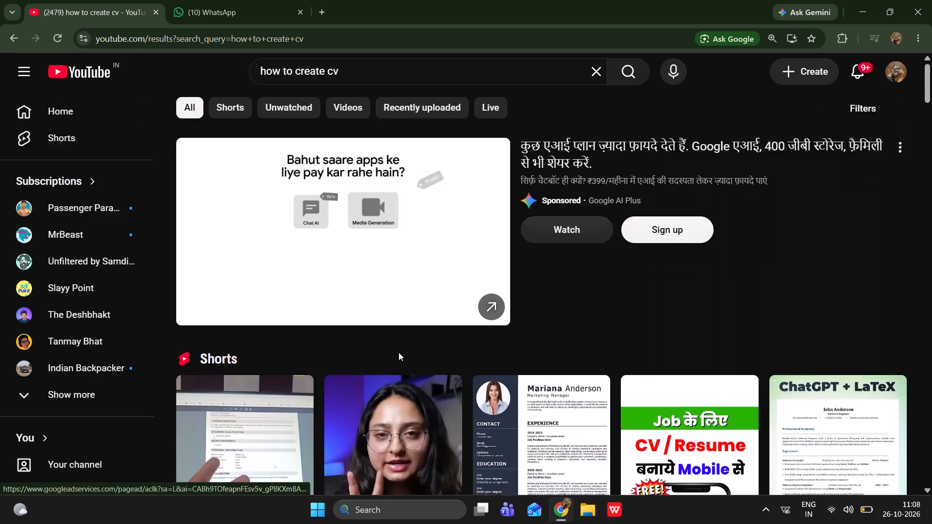
scroll(399, 352, down, 3)
scroll(399, 352, up, 1)
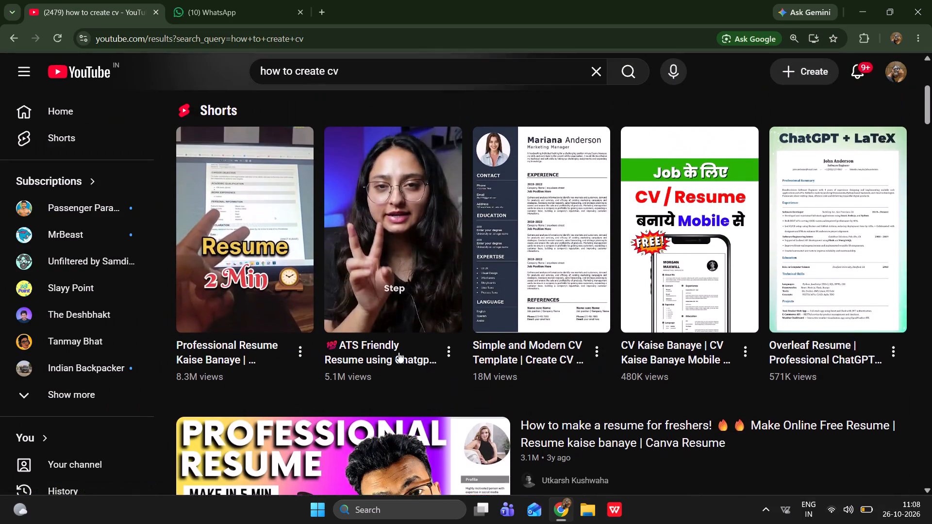
scroll(399, 352, up, 1)
scroll(389, 223, down, 1)
click(283, 175)
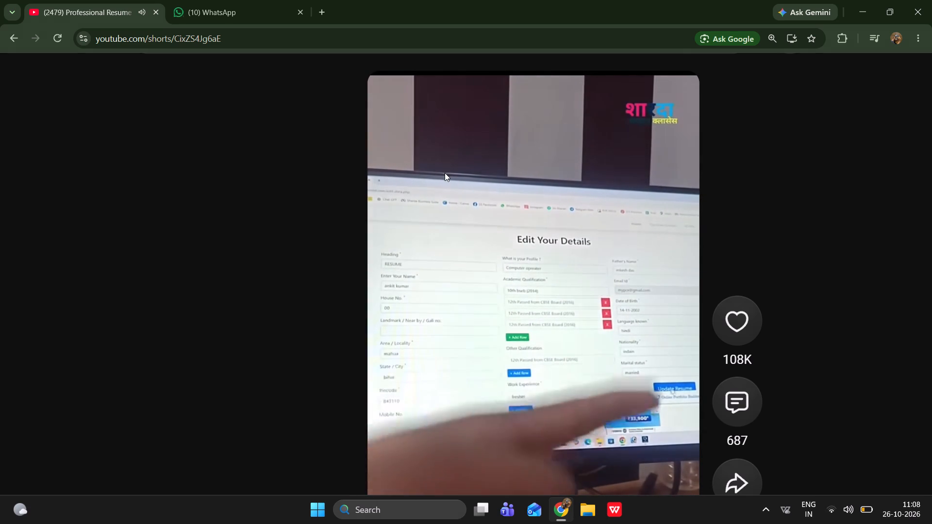
click(426, 175)
click(16, 36)
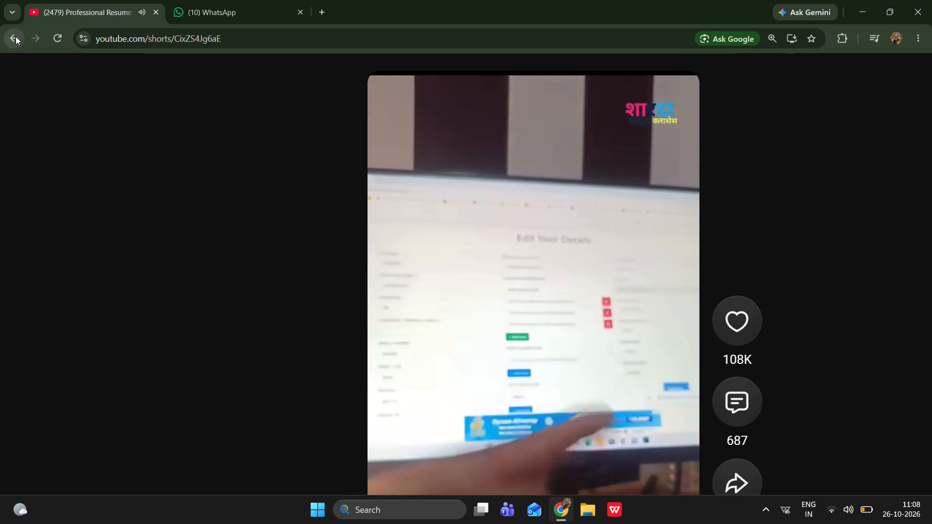
Preview the "How to make a resume for freshers!" Canva video with sound on and captions off, and open it.
scroll(364, 333, down, 3)
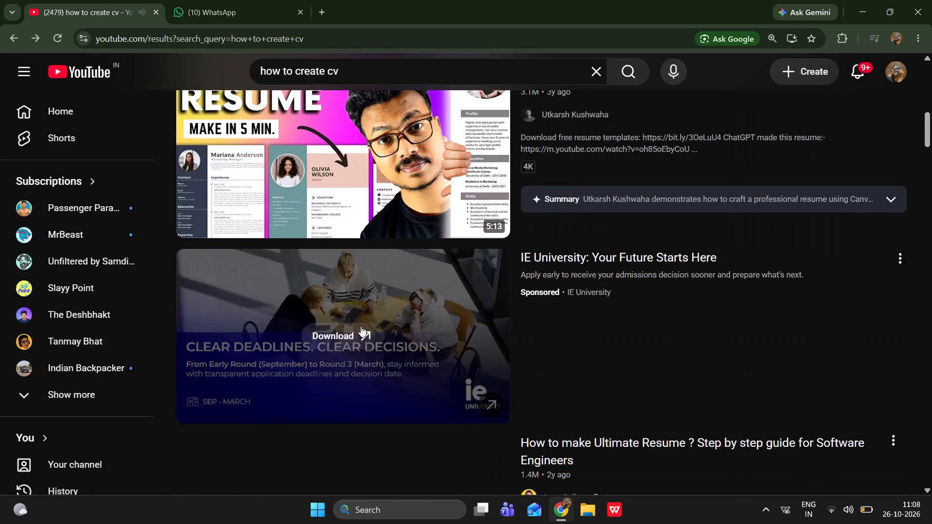
scroll(343, 195, up, 2)
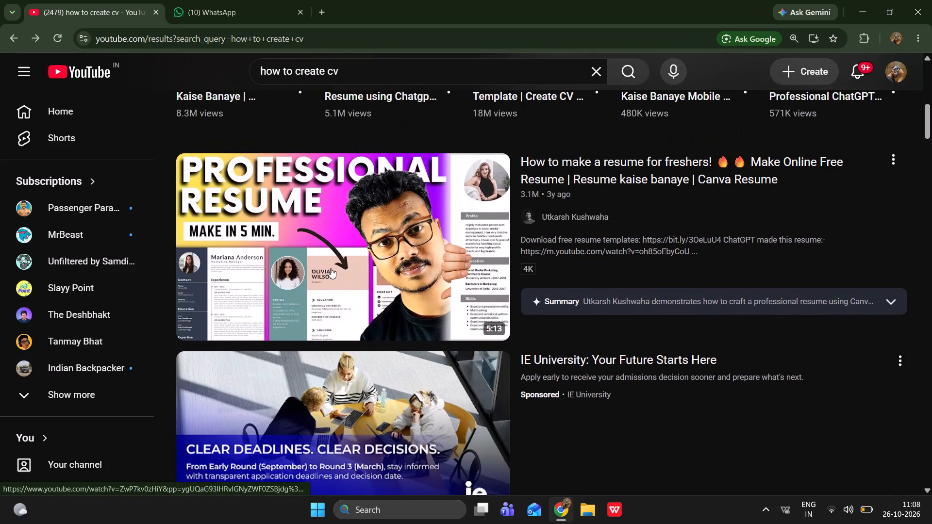
click(487, 180)
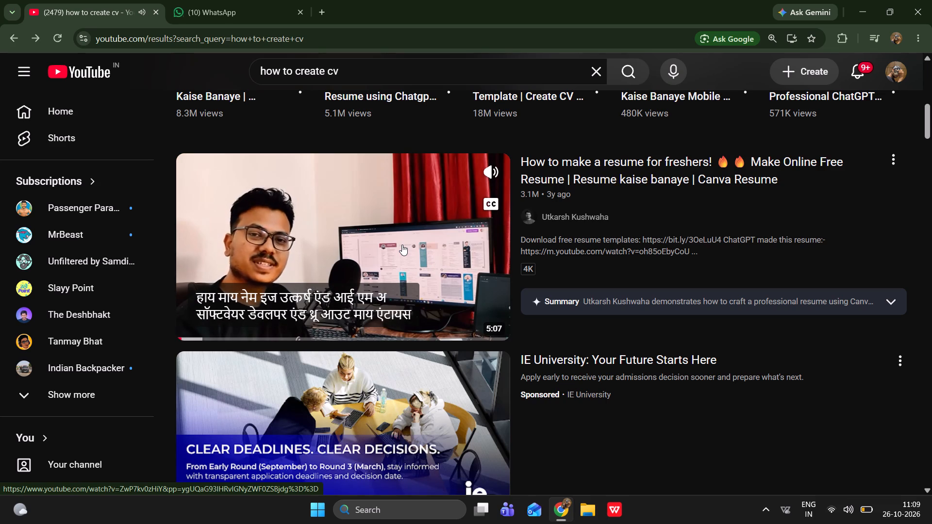
click(494, 207)
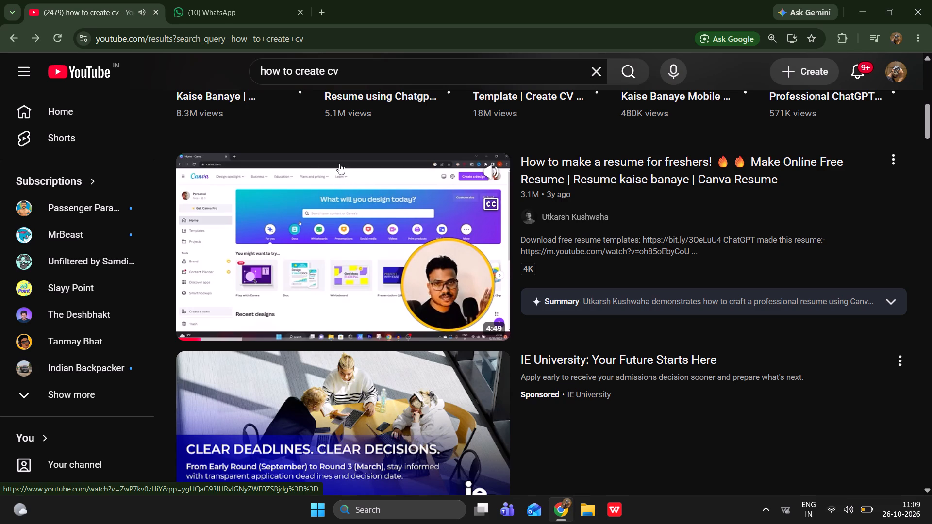
click(332, 213)
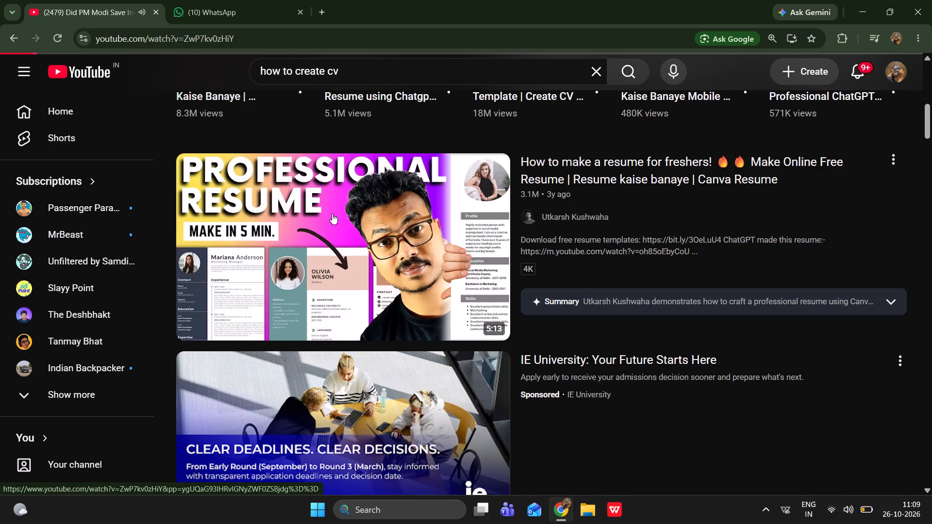
Search the web for "canva" in a new browser tab.
click(323, 10)
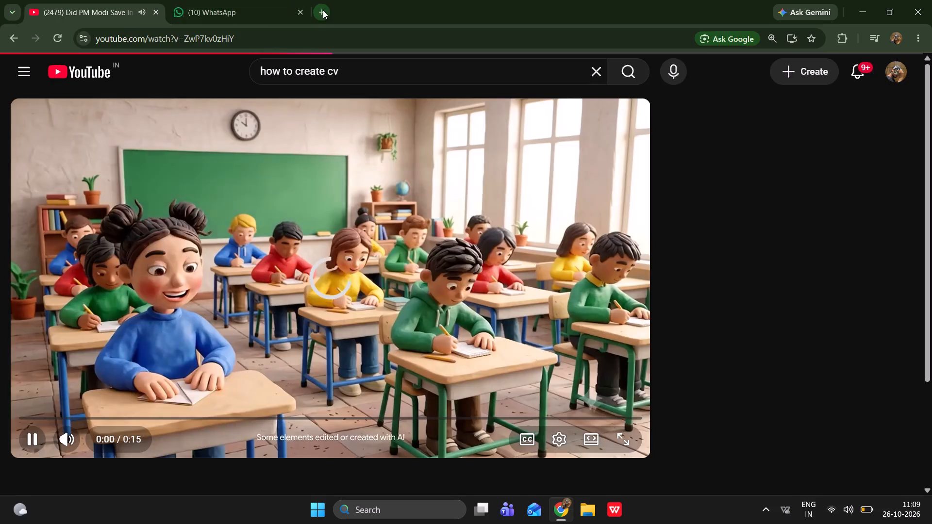
click(300, 39)
text(canva)
key(Return)
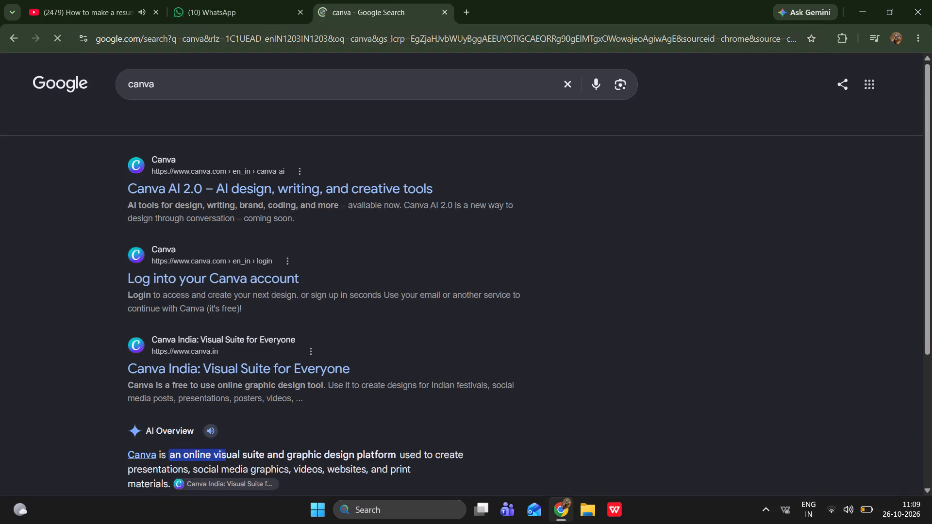
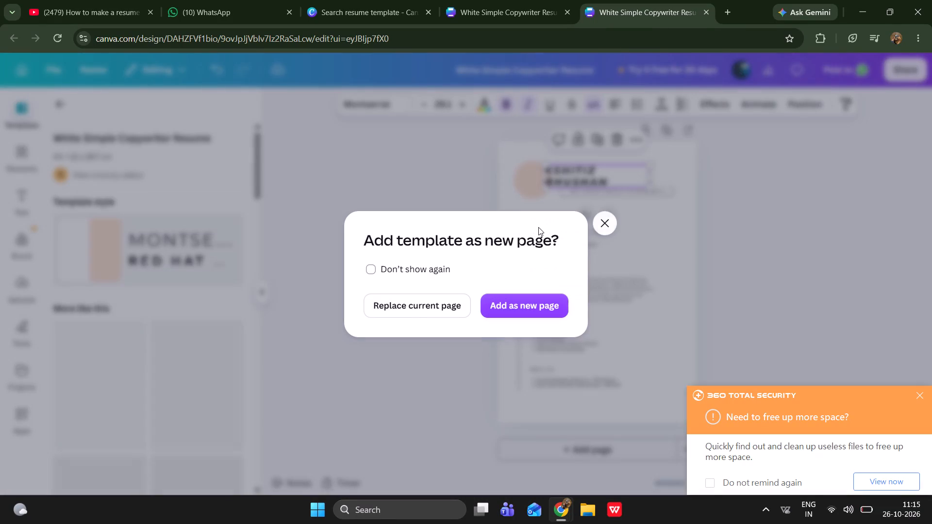
click(613, 223)
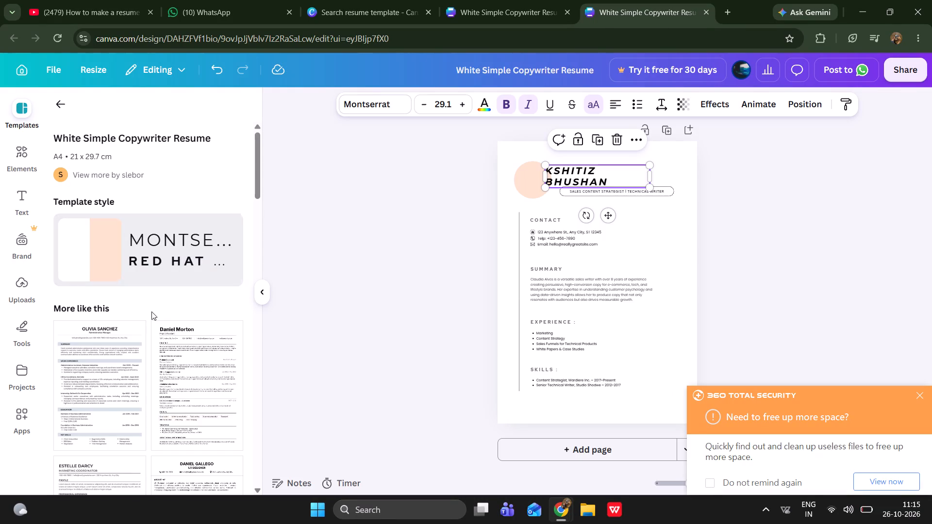
click(57, 99)
click(92, 240)
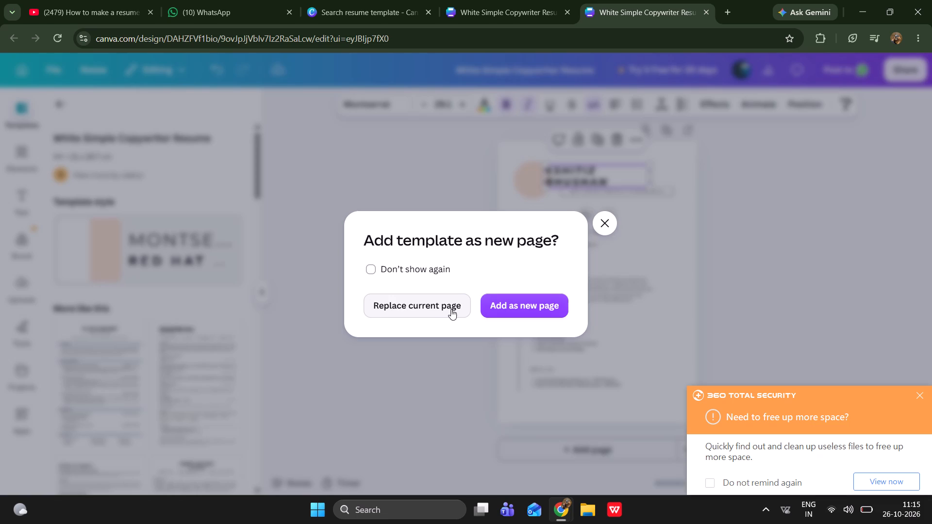
click(440, 309)
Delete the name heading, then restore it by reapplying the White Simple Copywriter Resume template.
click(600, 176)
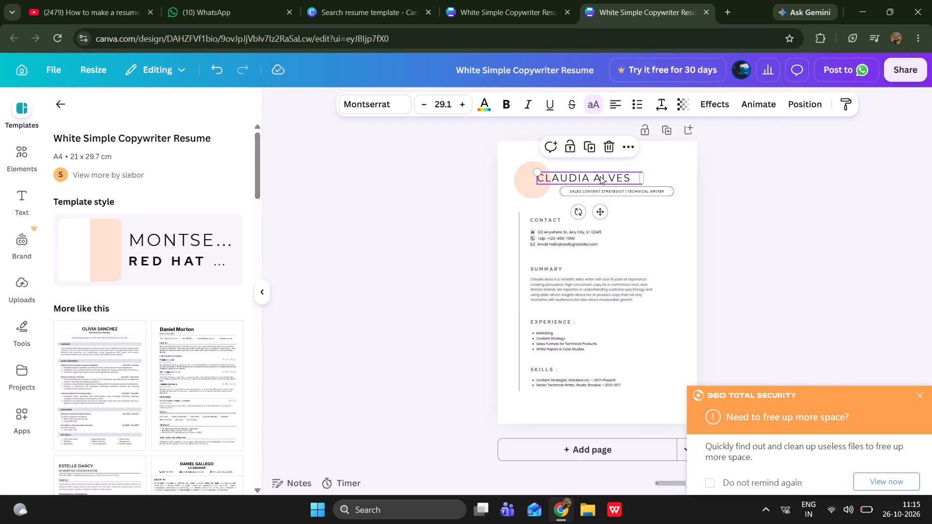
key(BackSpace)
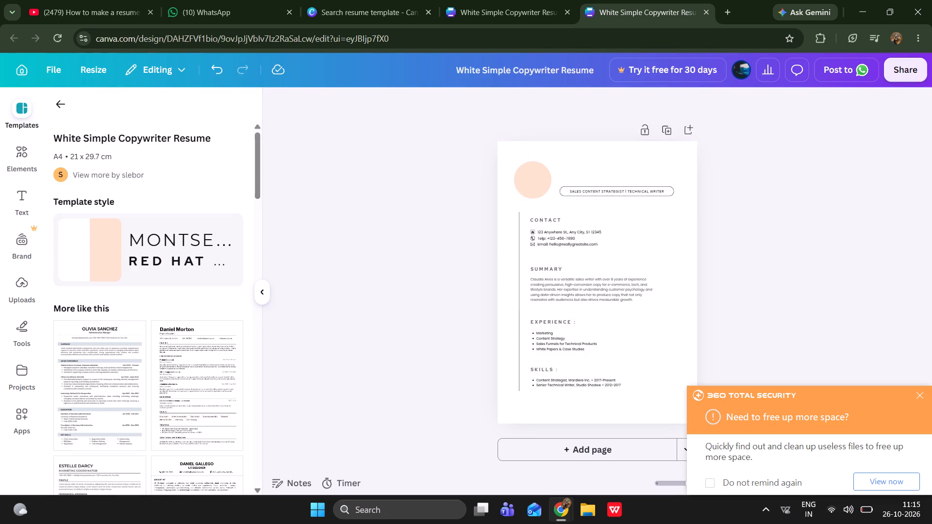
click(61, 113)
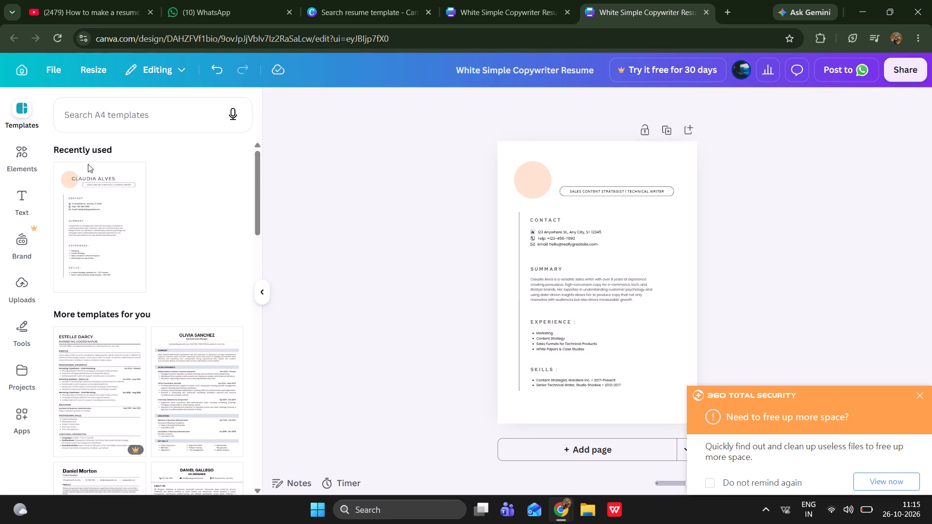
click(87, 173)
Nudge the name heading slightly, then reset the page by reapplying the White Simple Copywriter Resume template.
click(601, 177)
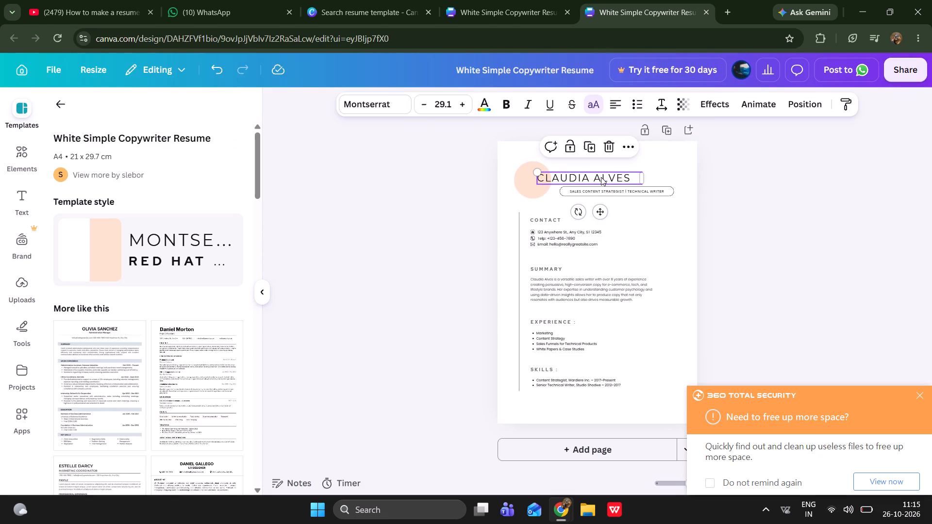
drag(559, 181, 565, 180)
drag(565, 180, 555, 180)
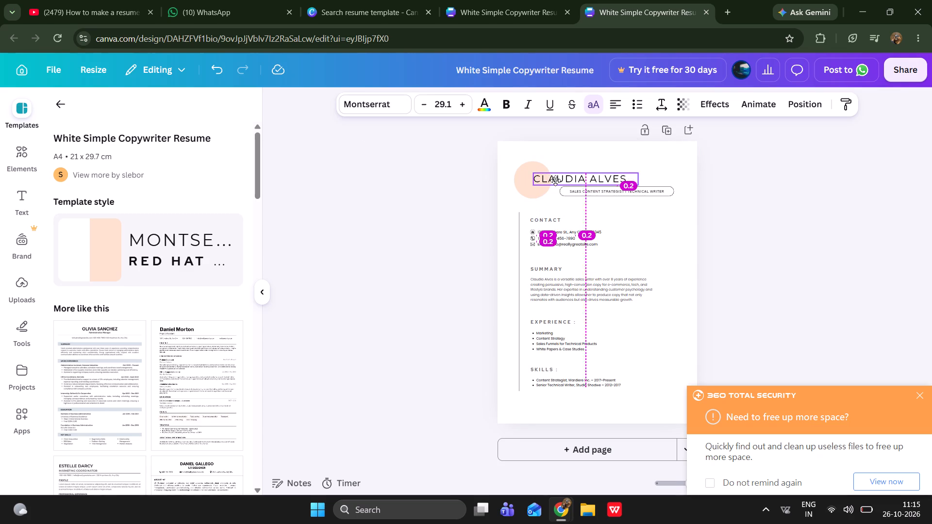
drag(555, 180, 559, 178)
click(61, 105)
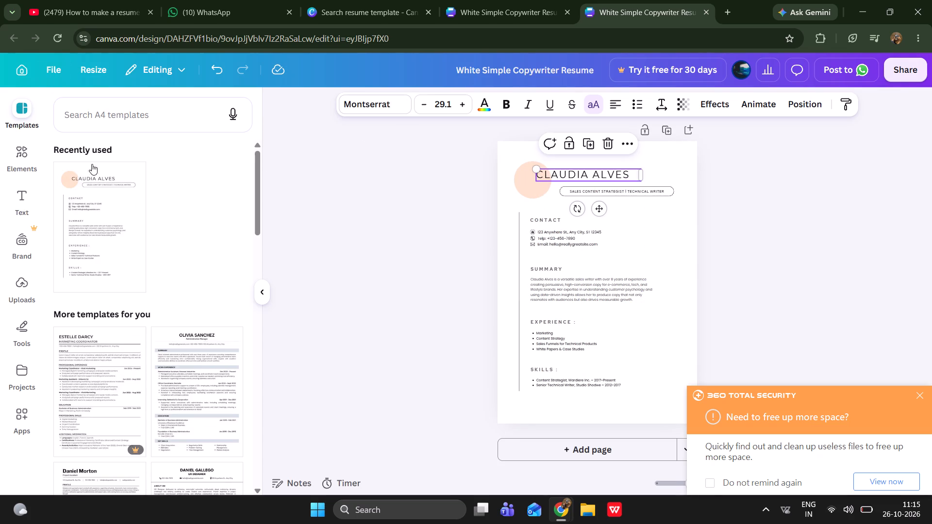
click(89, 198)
Replace the placeholder name in the resume heading with the resume owner's full name.
double_click(593, 171)
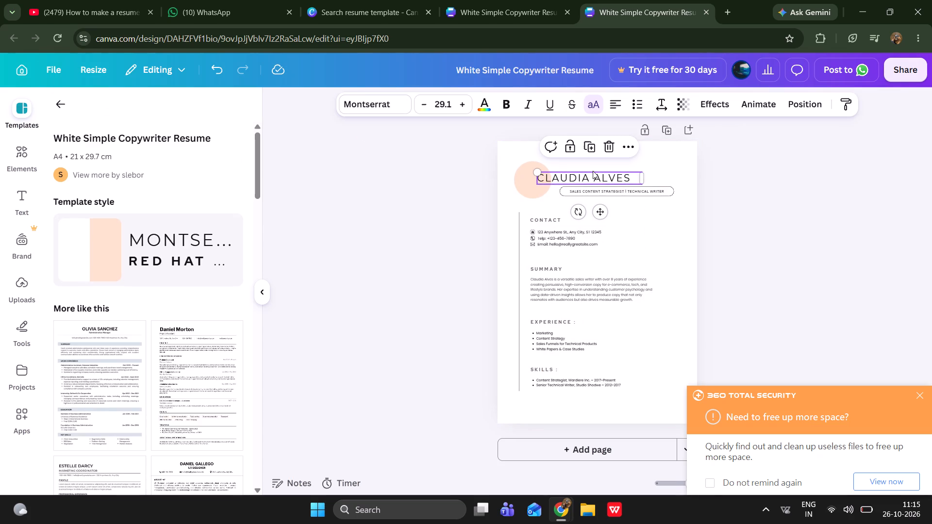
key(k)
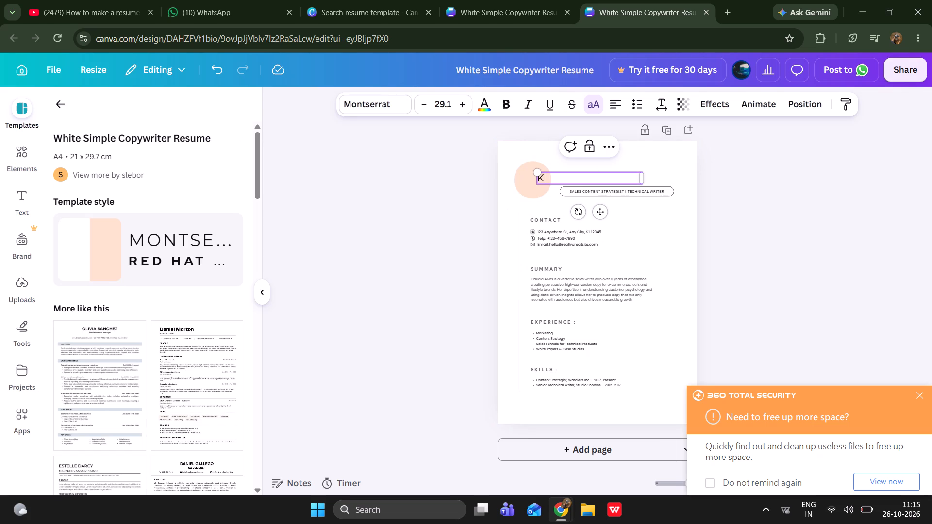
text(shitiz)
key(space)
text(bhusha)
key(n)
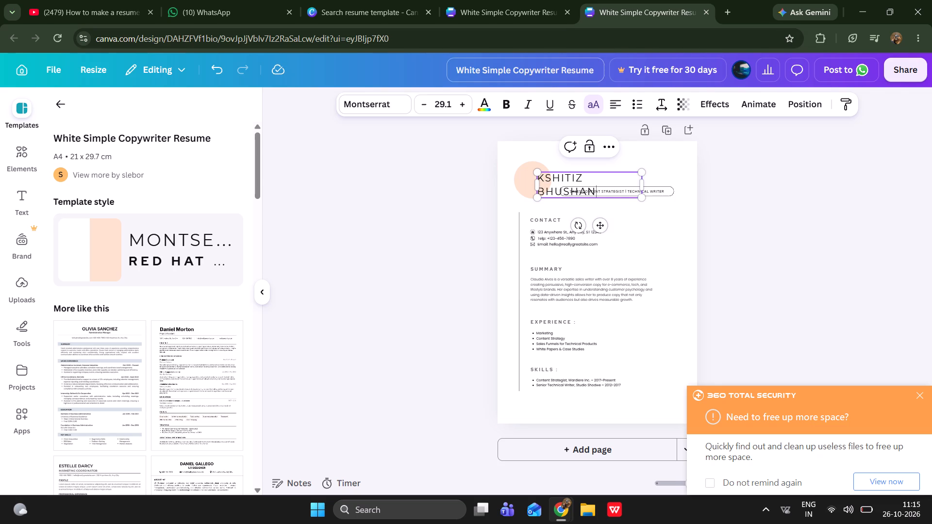
Reduce the name heading's font size to 27.1.
click(425, 103)
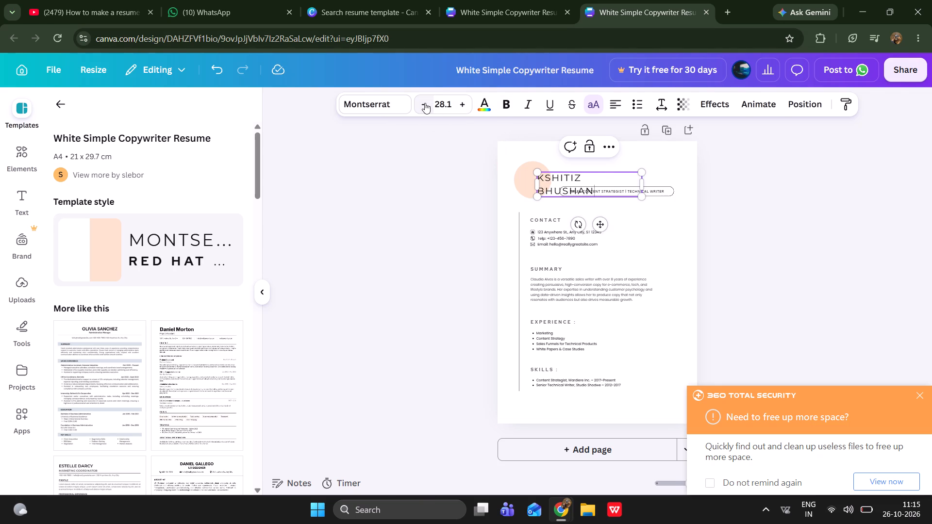
click(425, 103)
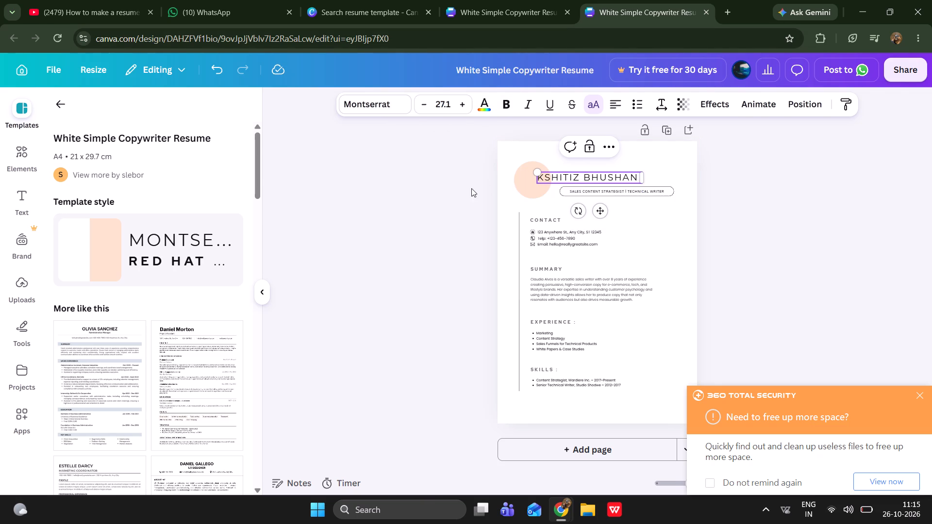
click(453, 197)
Clear the placeholder job title text inside the rounded outline below the name.
click(591, 186)
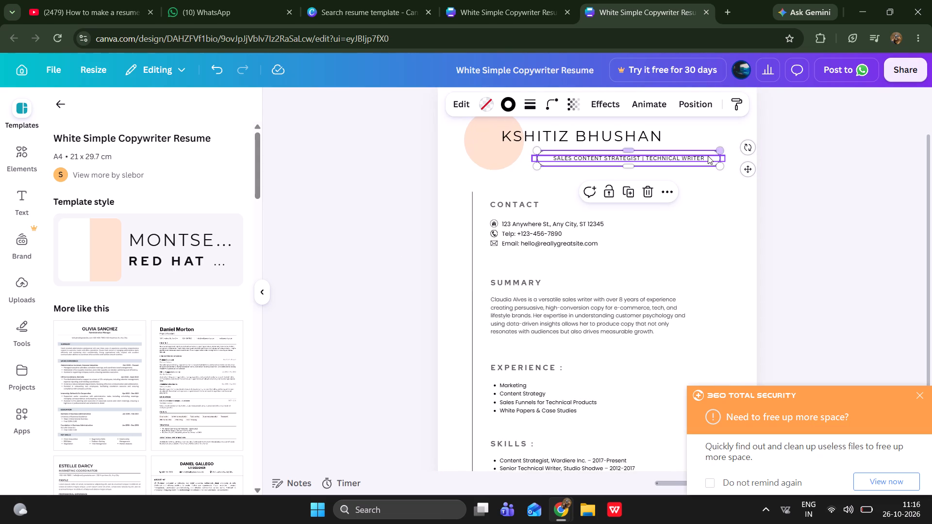
click(705, 157)
triple_click(697, 158)
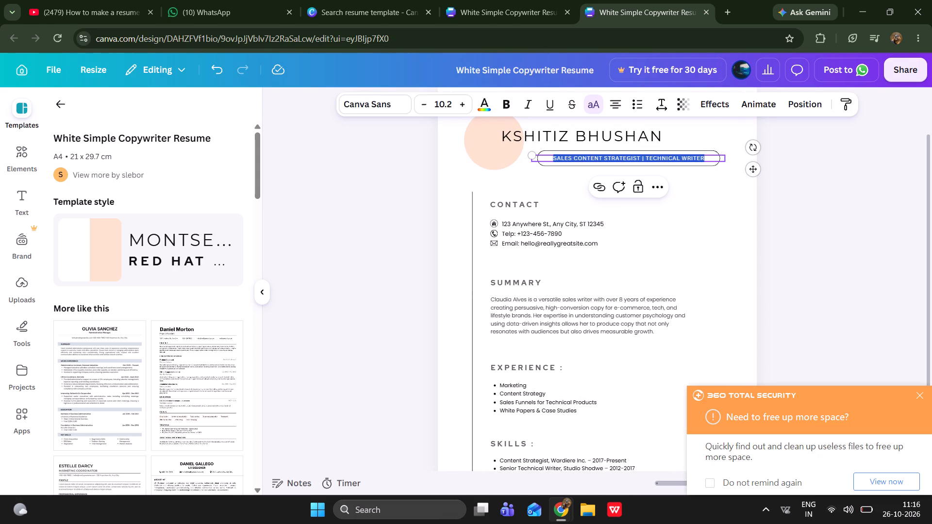
key(BackSpace)
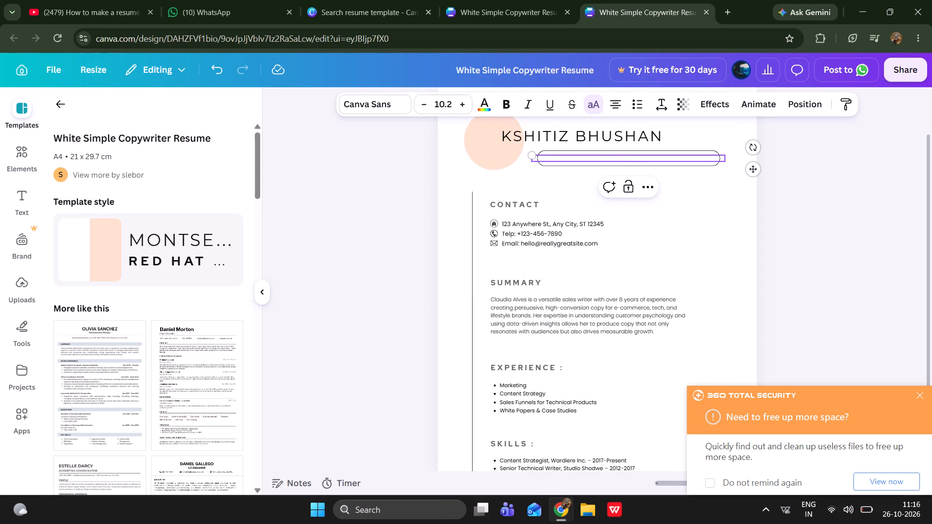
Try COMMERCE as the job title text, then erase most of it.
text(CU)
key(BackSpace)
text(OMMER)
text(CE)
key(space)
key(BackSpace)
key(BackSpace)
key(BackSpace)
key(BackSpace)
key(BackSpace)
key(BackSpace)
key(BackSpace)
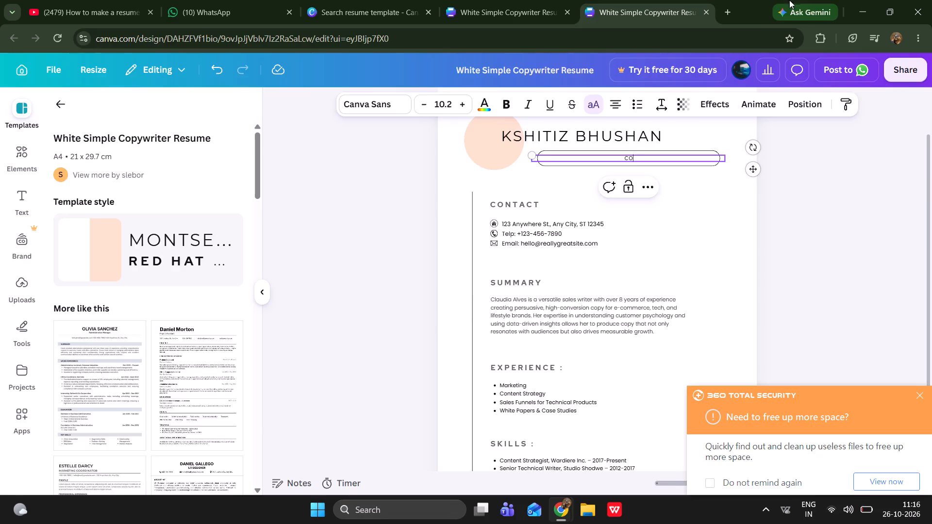
Search Google for COMMERCE in a new tab to check the word, then return to the resume design.
click(728, 12)
click(702, 33)
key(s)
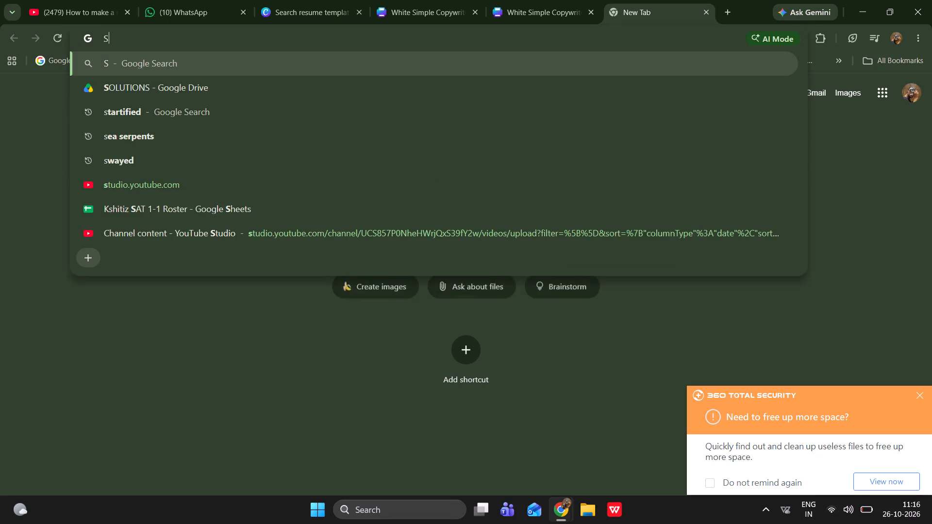
key(BackSpace)
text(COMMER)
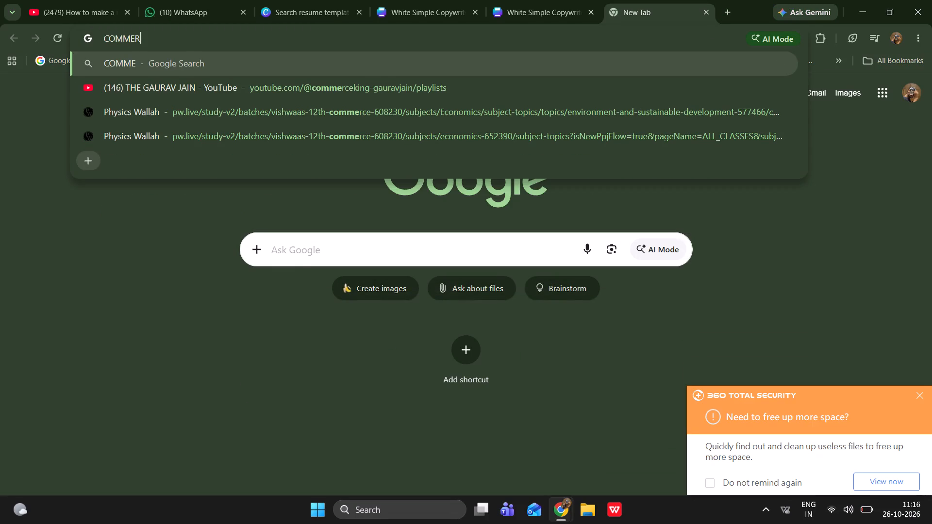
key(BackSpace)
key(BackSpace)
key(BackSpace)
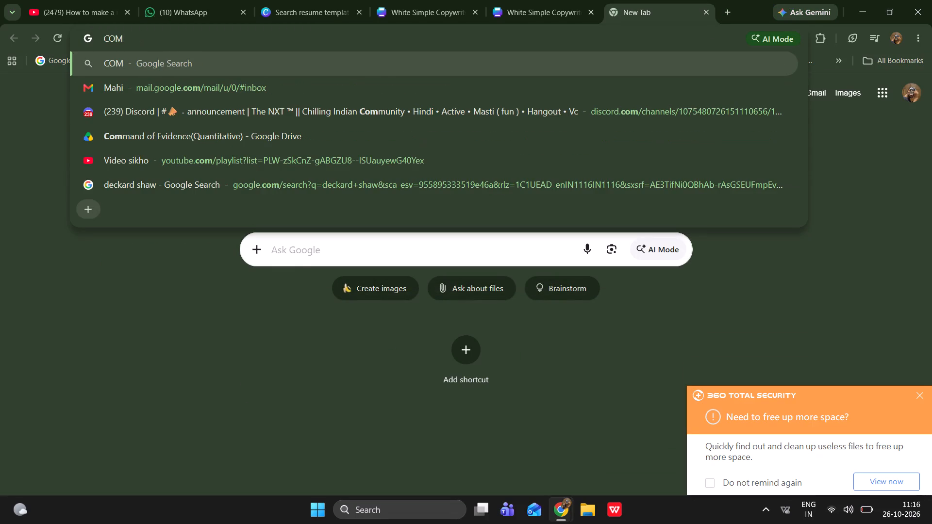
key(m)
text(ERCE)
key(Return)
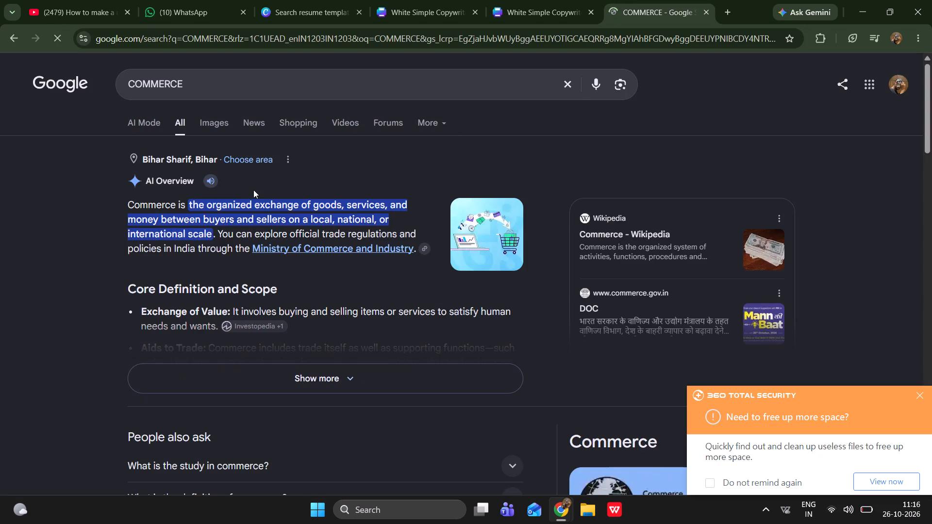
click(519, 1)
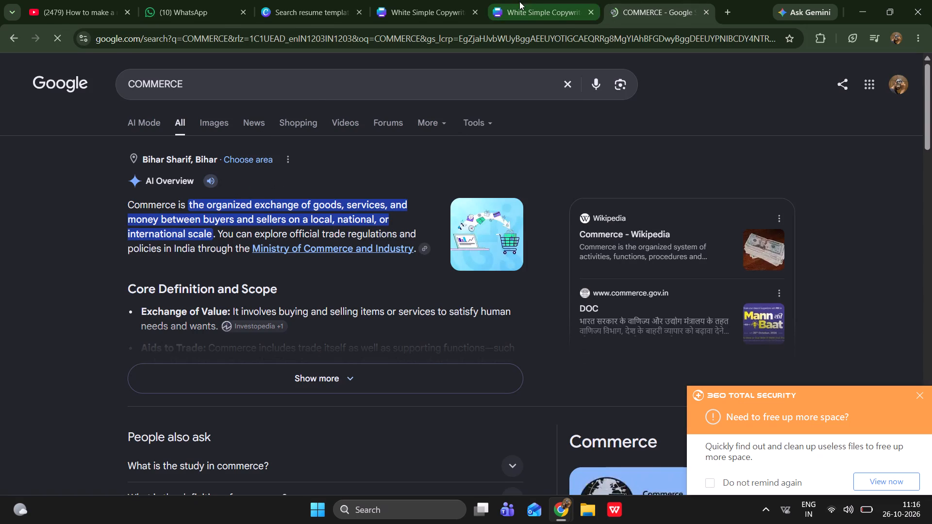
Erase the leftover letters and enter "STUDENT (COMMERCE )" as the job title below the name.
key(BackSpace)
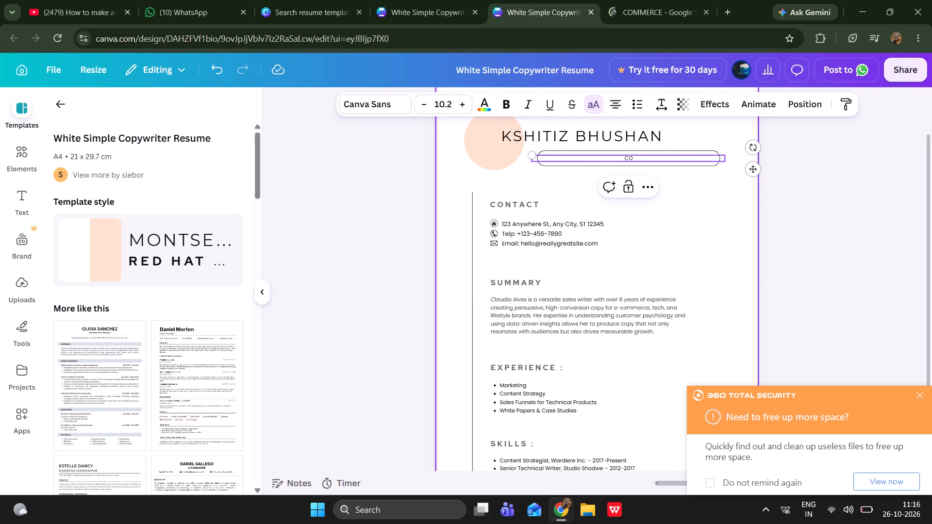
key(BackSpace)
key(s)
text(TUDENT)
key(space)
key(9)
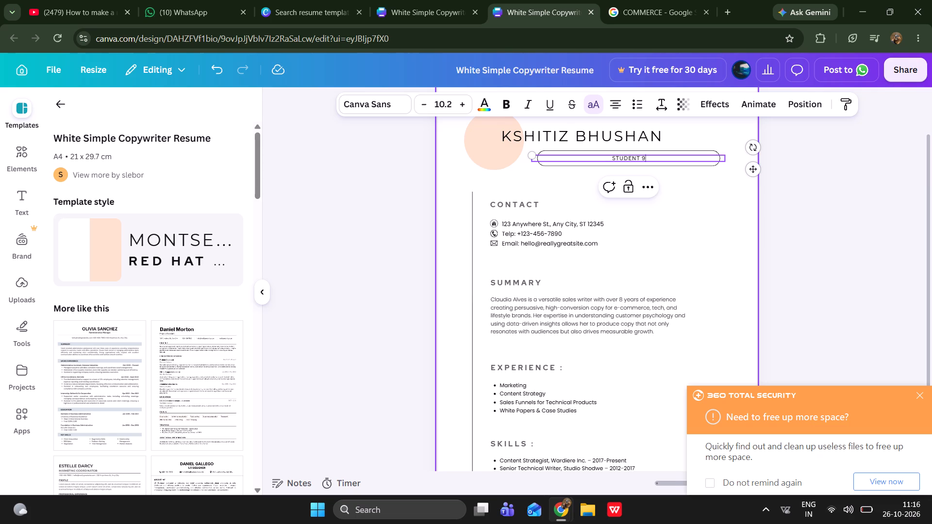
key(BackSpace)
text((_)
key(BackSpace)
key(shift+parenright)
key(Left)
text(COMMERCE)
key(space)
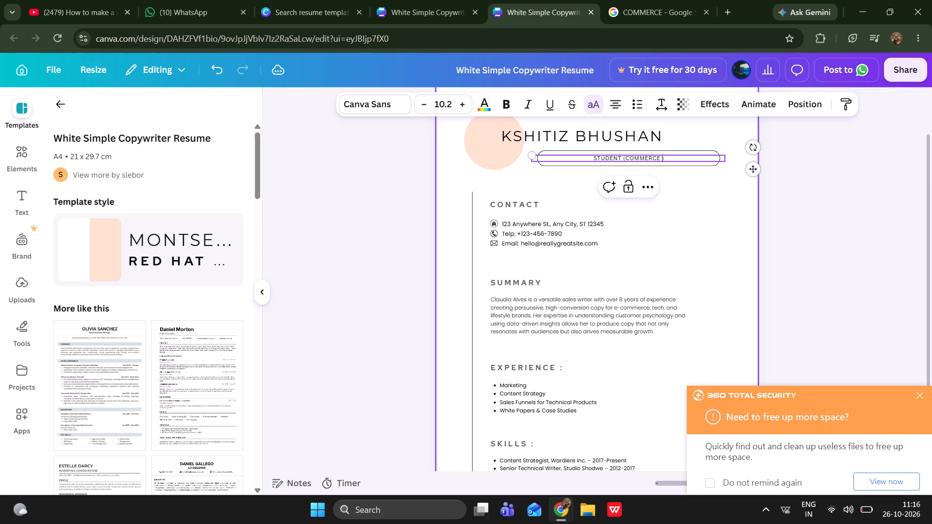
click(502, 180)
Shift the STUDENT (COMMERCE ) text slightly toward the circle within its rounded outline, then select the outline.
drag(582, 157, 574, 150)
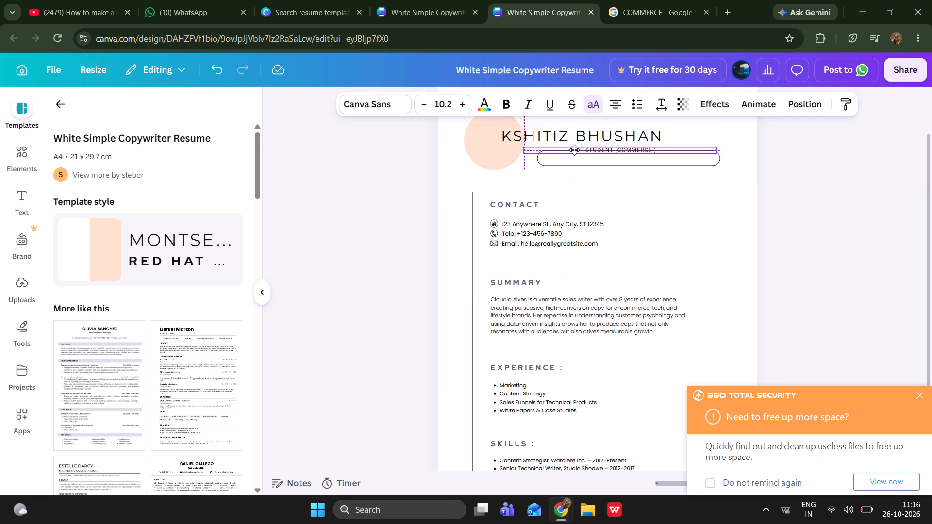
drag(574, 150, 576, 158)
click(575, 146)
click(571, 151)
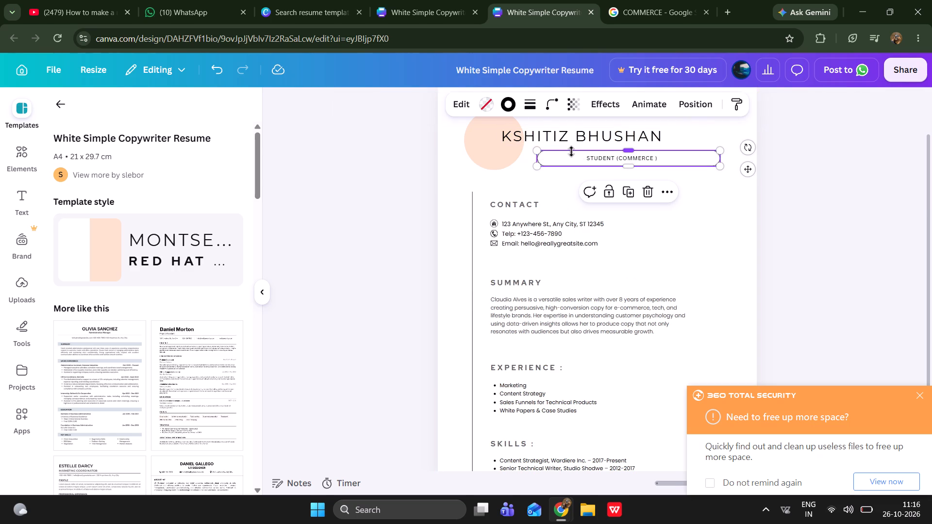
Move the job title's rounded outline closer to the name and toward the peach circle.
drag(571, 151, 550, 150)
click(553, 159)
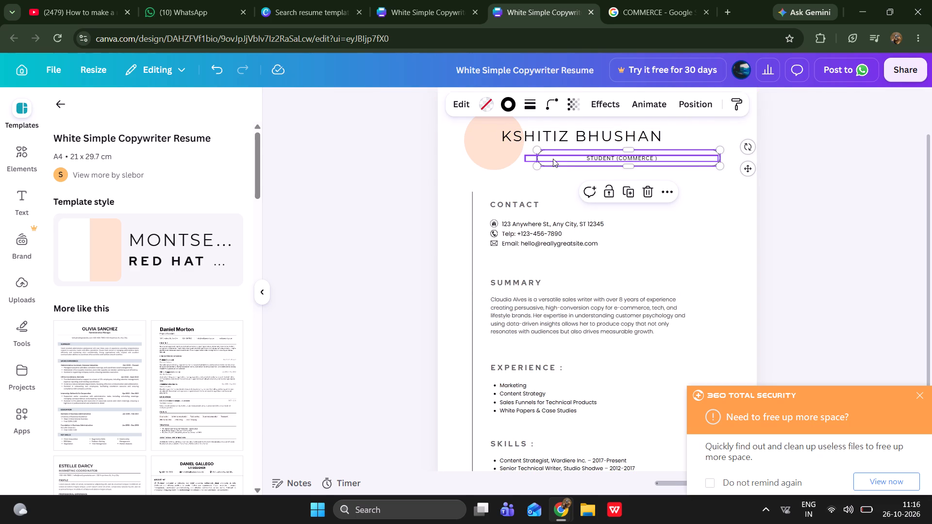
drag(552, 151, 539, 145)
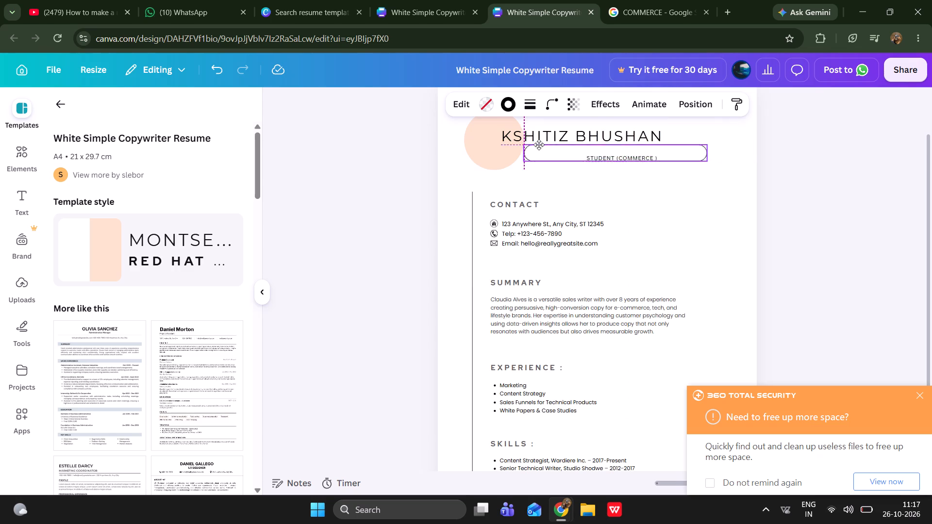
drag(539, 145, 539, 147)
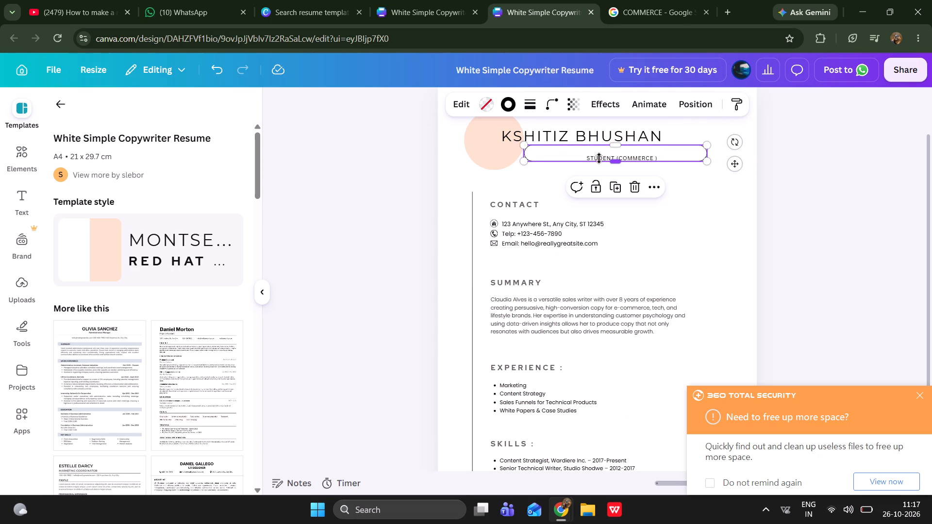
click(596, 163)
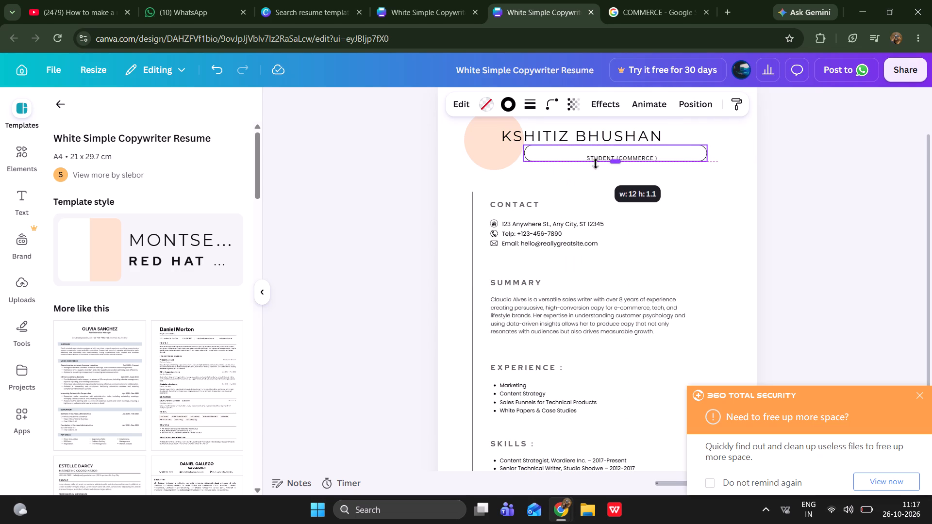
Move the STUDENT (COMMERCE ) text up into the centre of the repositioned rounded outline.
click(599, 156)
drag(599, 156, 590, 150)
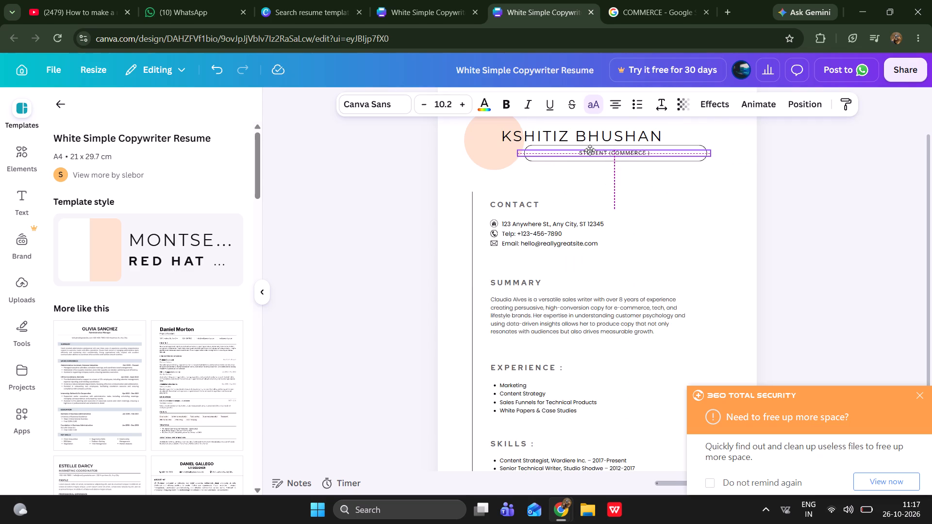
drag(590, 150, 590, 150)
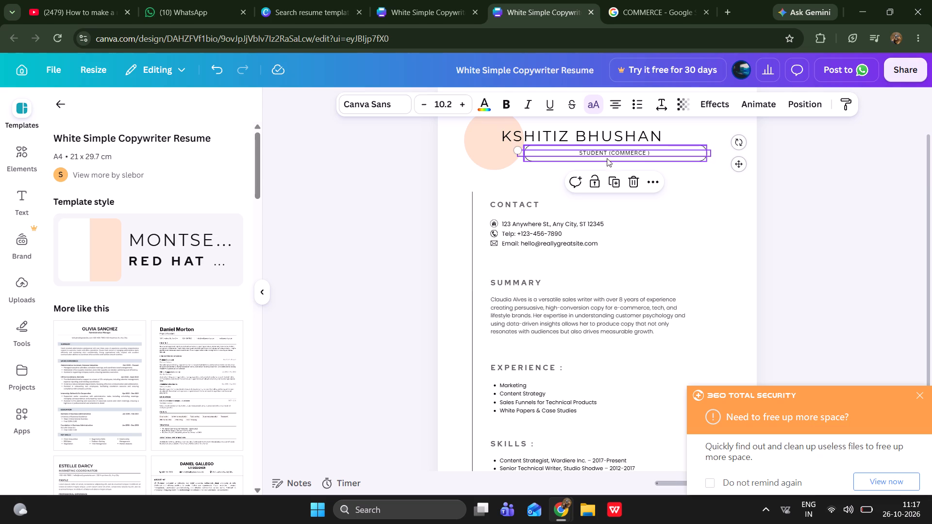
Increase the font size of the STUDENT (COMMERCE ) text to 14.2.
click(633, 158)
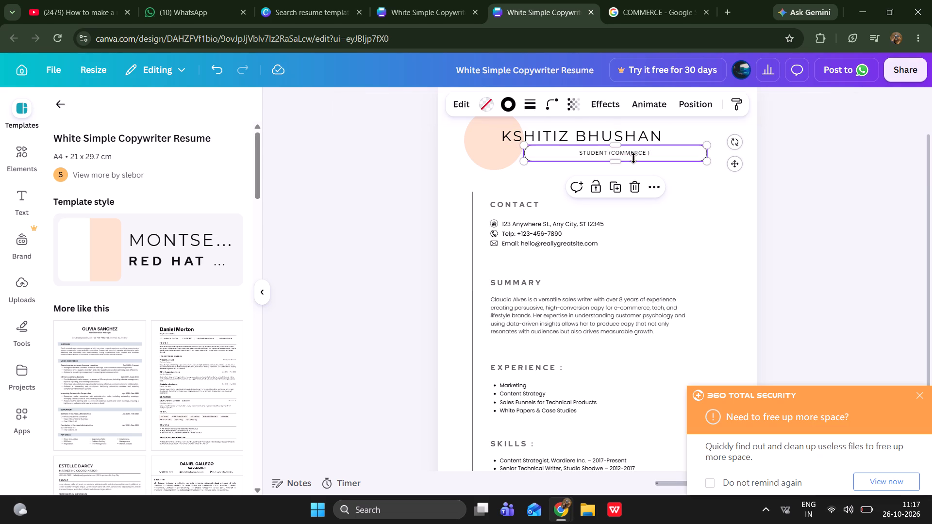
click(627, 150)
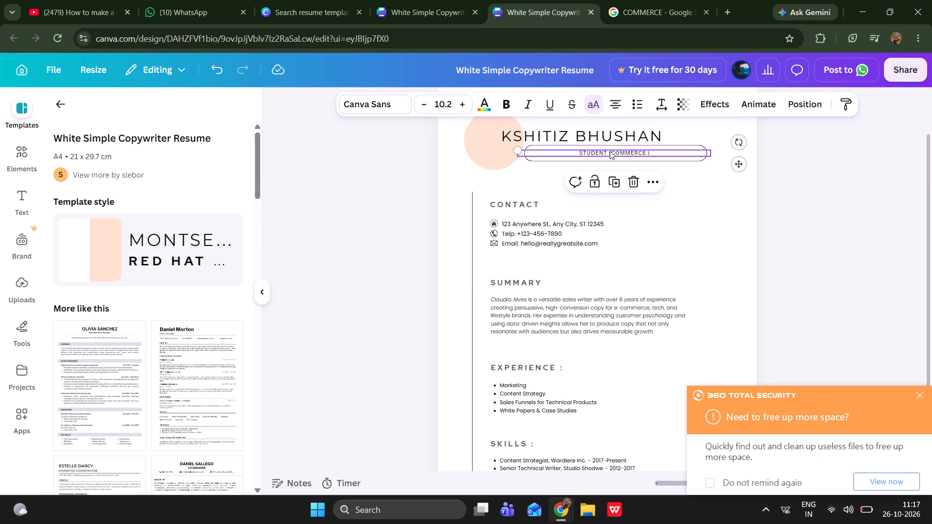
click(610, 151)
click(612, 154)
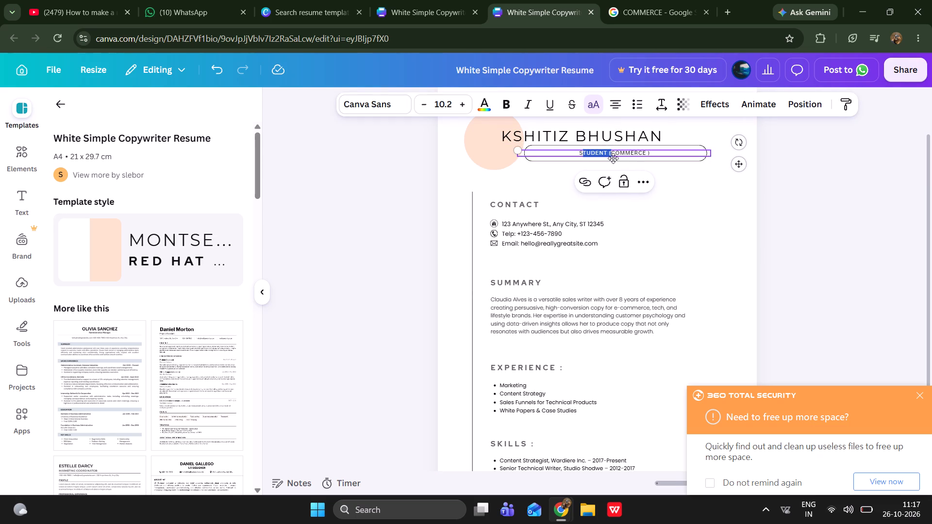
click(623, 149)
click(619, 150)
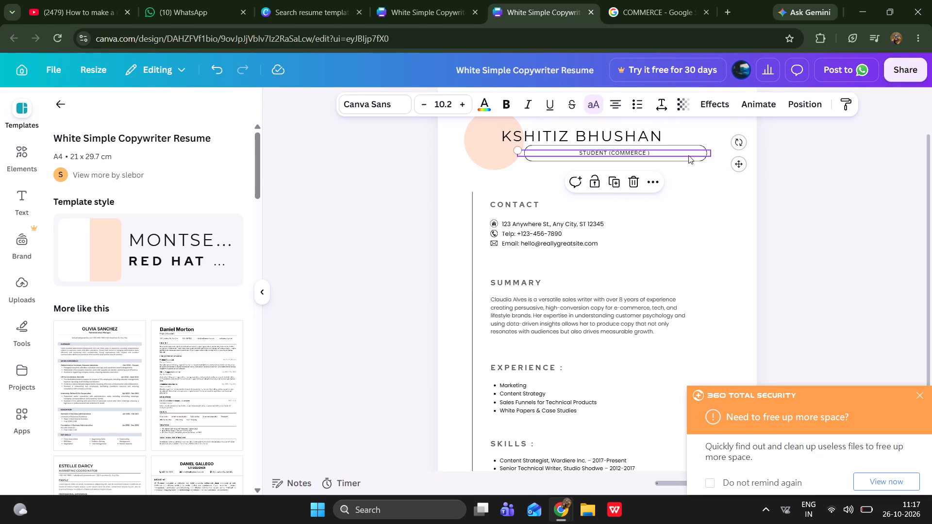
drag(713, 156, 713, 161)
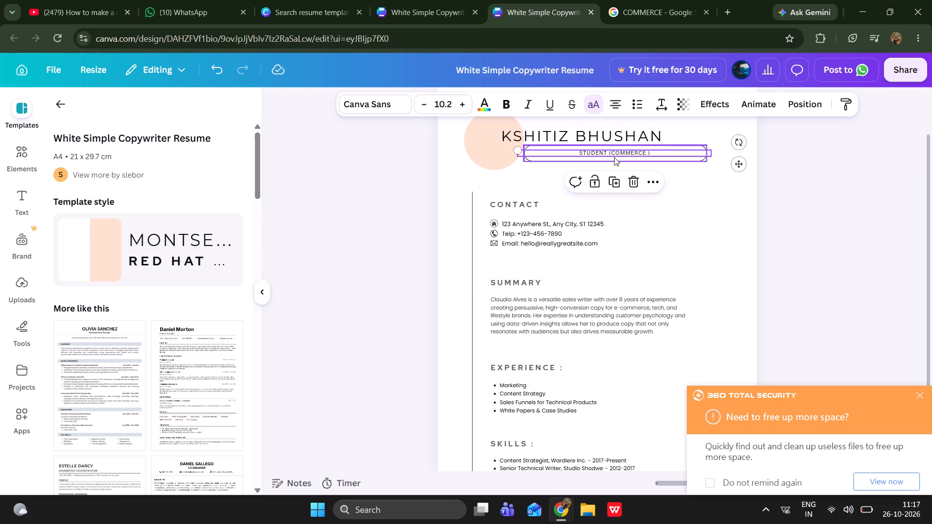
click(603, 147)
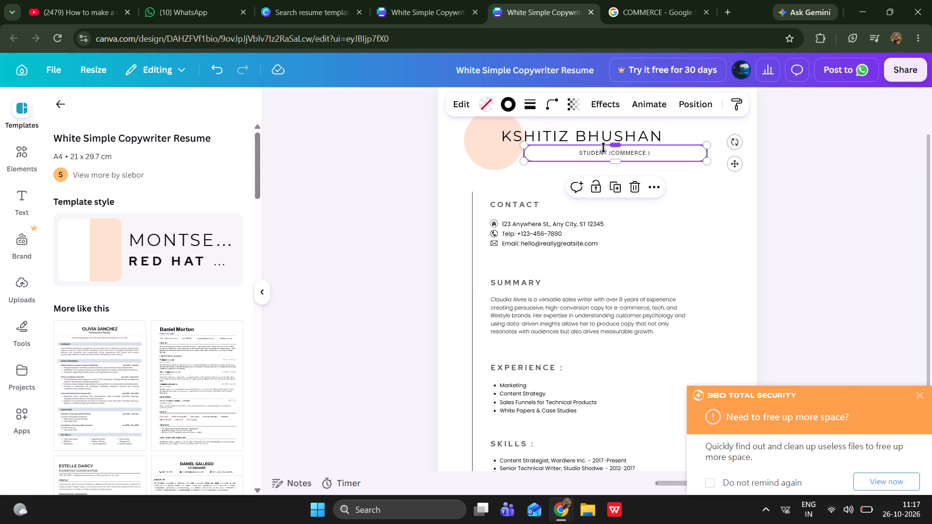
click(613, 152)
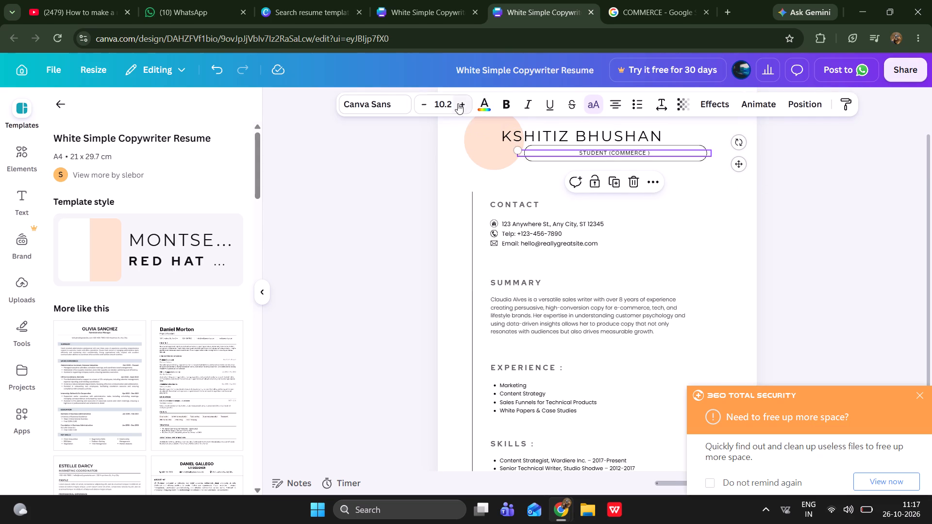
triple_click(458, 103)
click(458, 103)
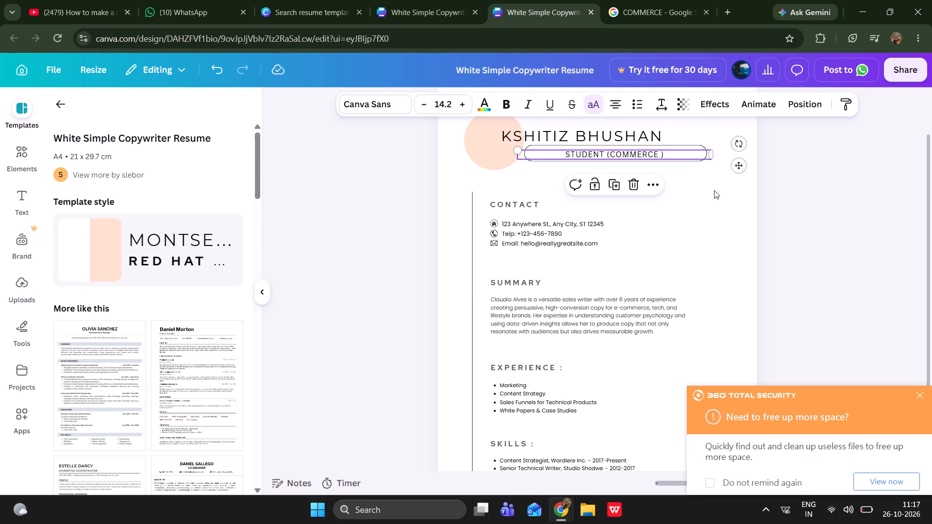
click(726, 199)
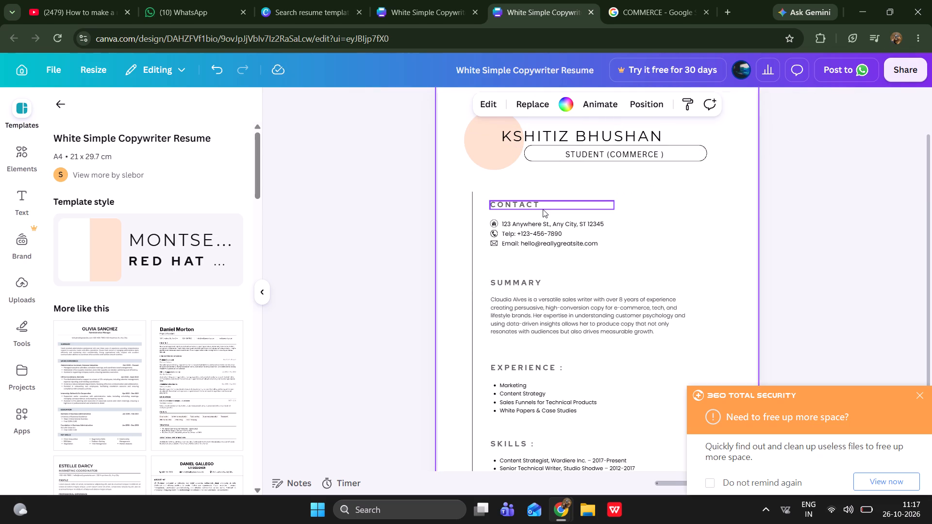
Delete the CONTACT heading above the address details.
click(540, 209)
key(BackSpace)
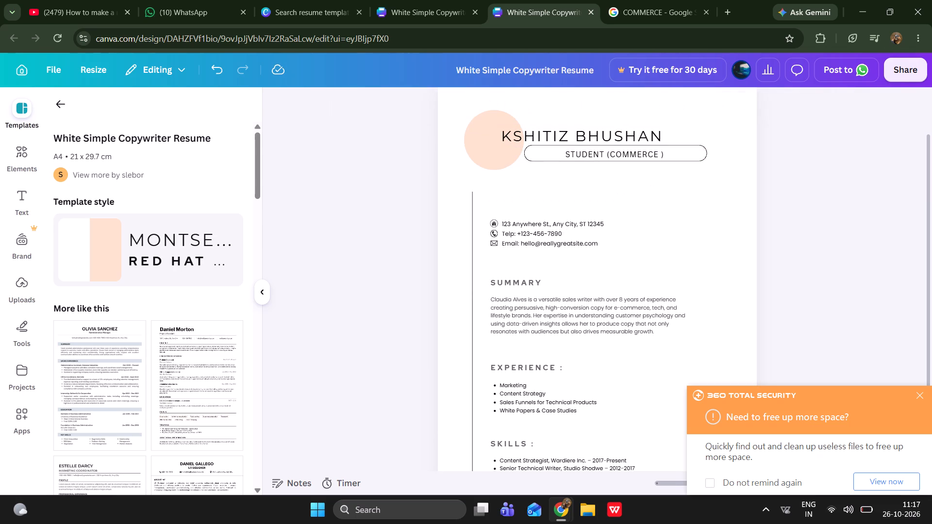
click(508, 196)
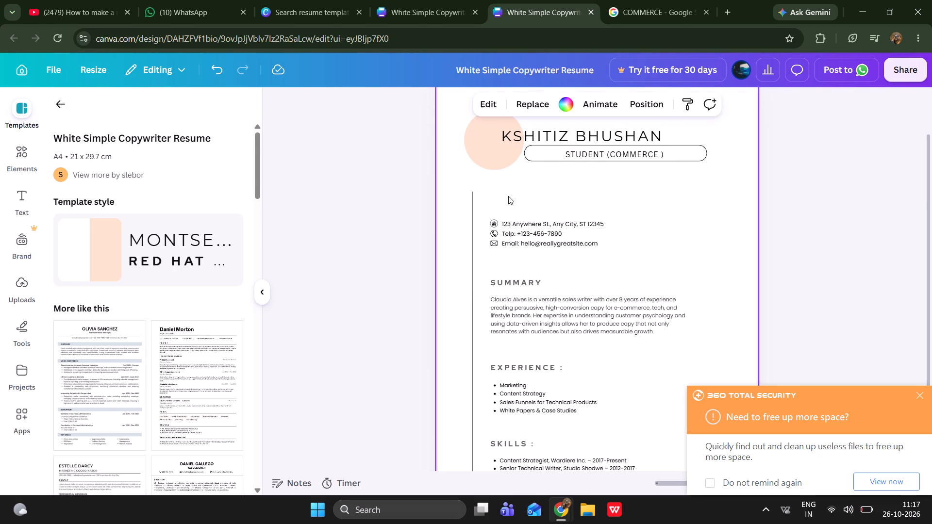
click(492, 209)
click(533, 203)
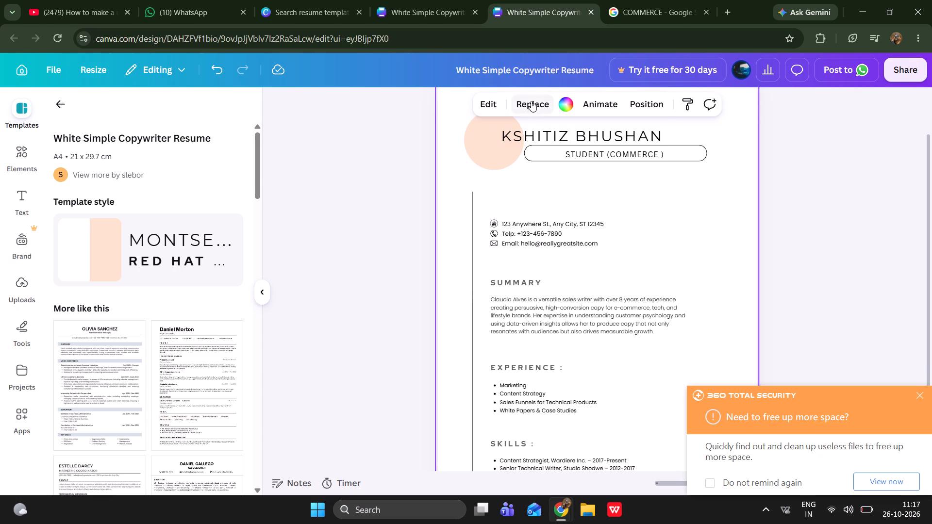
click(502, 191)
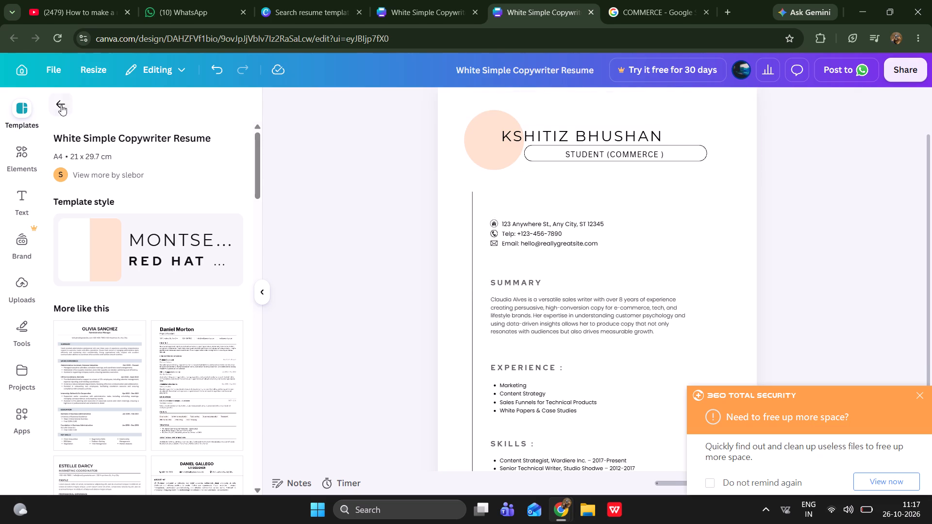
Reapply the recently used White Simple Copywriter Resume template, replacing the current page.
click(61, 105)
click(93, 182)
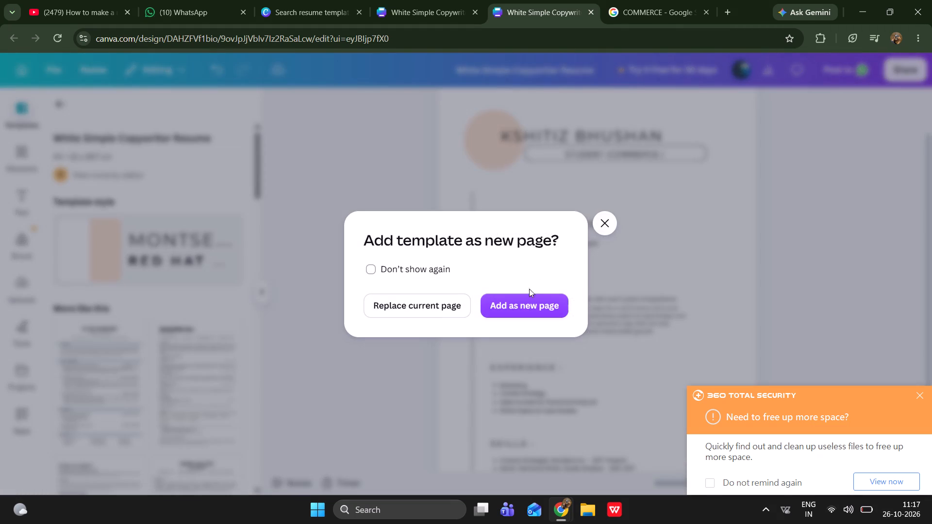
click(423, 308)
scroll(566, 187, up, 2)
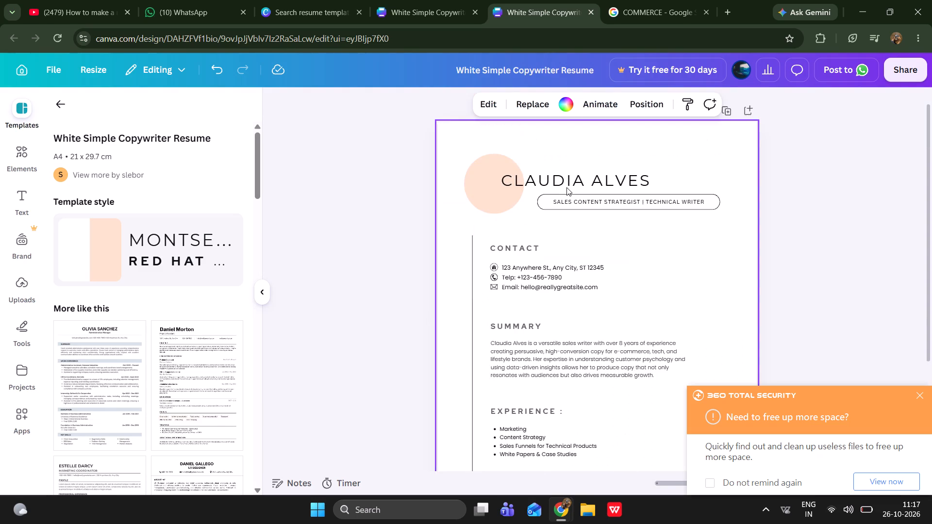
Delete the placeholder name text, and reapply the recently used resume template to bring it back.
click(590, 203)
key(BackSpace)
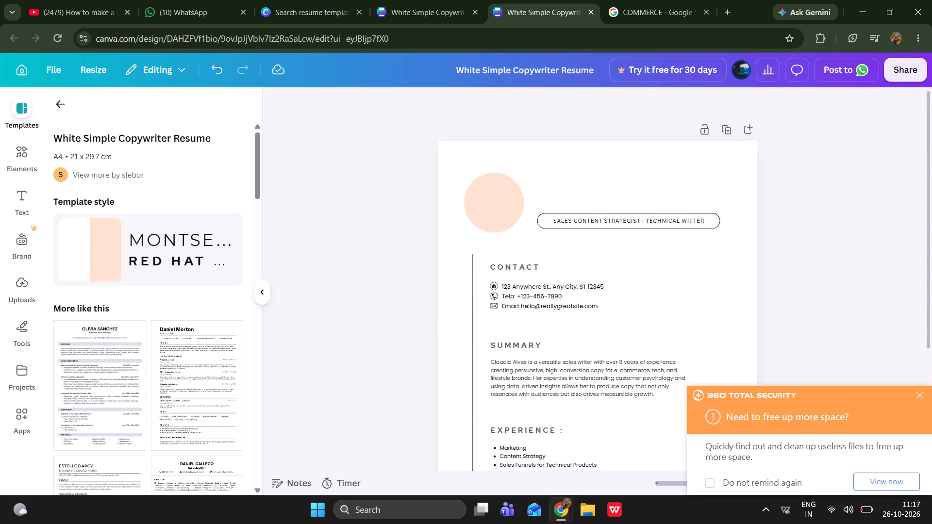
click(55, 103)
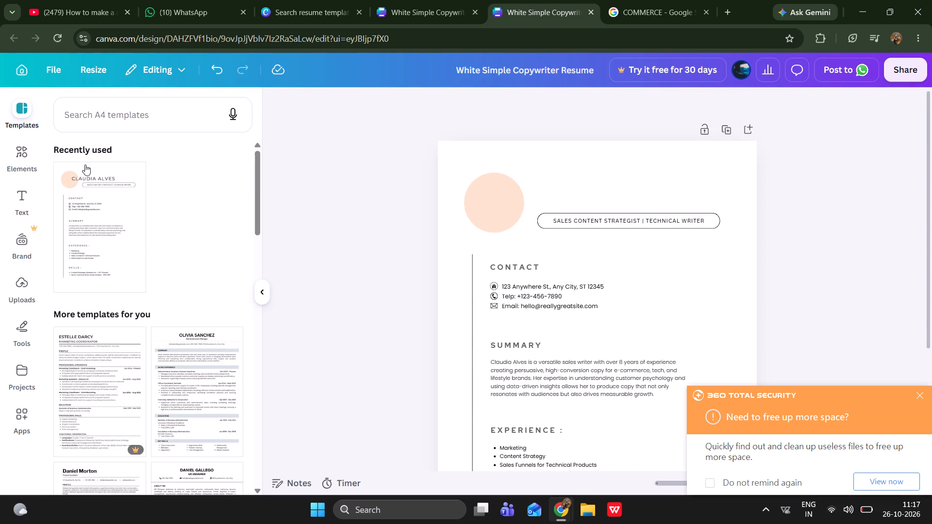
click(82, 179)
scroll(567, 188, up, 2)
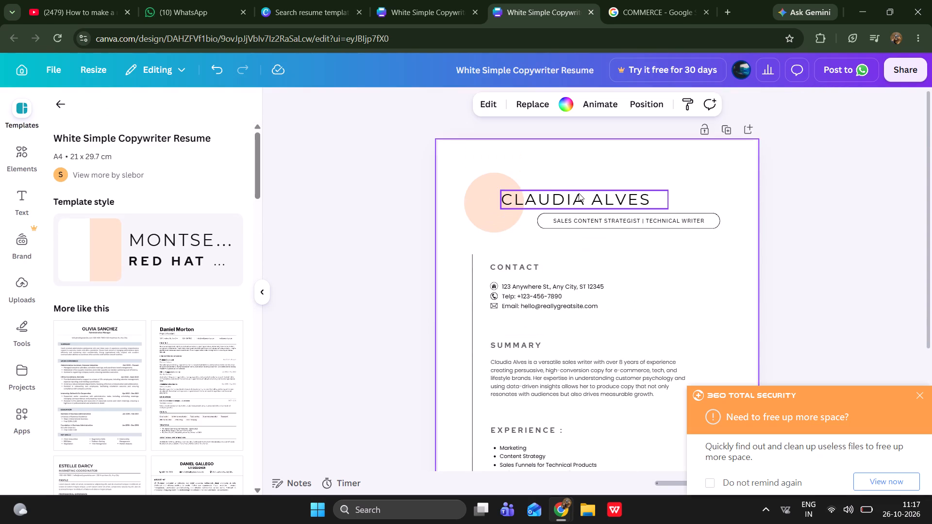
Replace the placeholder name at the top of the resume with the CV owner's full name.
double_click(579, 193)
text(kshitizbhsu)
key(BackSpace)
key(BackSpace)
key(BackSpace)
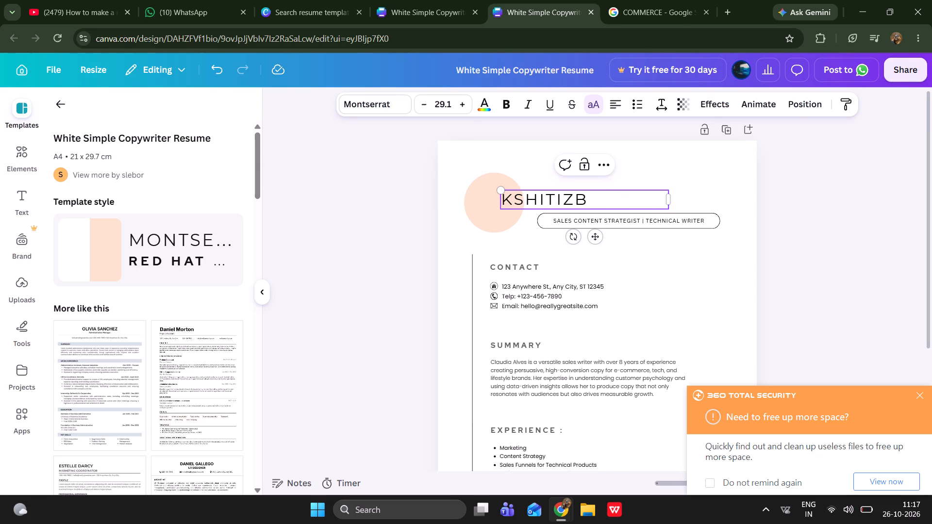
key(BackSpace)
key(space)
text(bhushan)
Reduce the name's font size to 27.1 so it fits on one line.
click(423, 102)
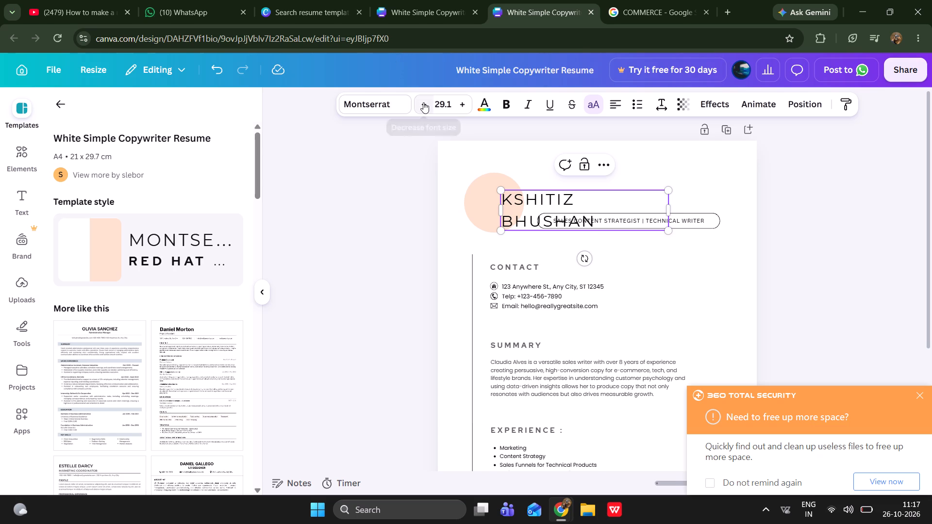
double_click(423, 102)
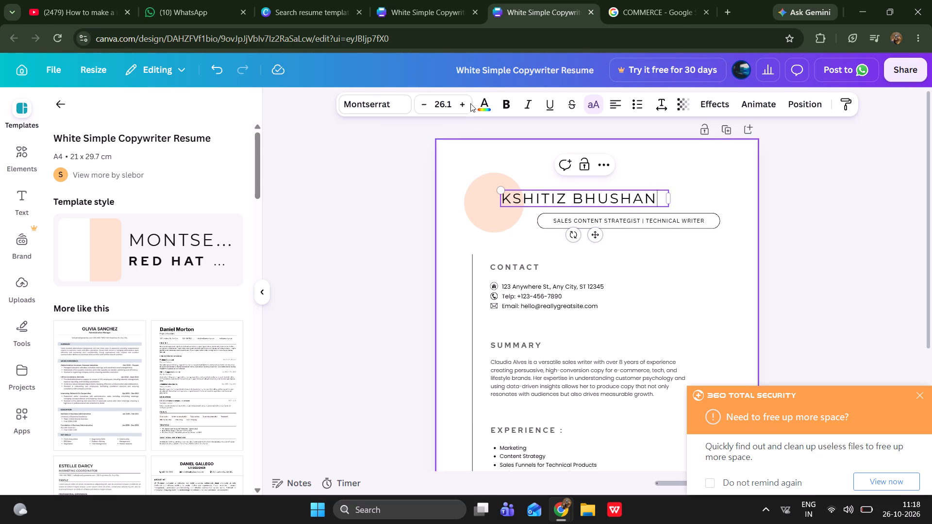
click(463, 100)
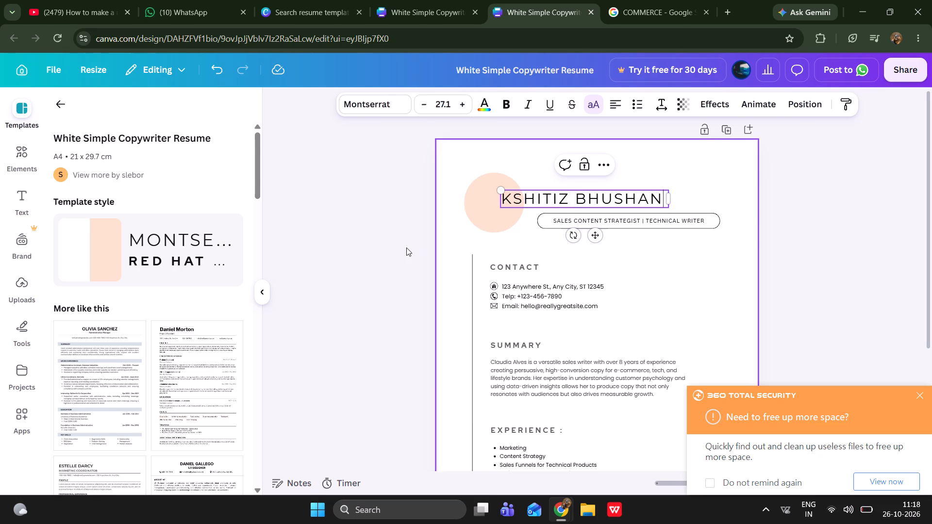
click(405, 247)
Replace the placeholder job title in the rounded outline below the name with STUDENT.
click(562, 221)
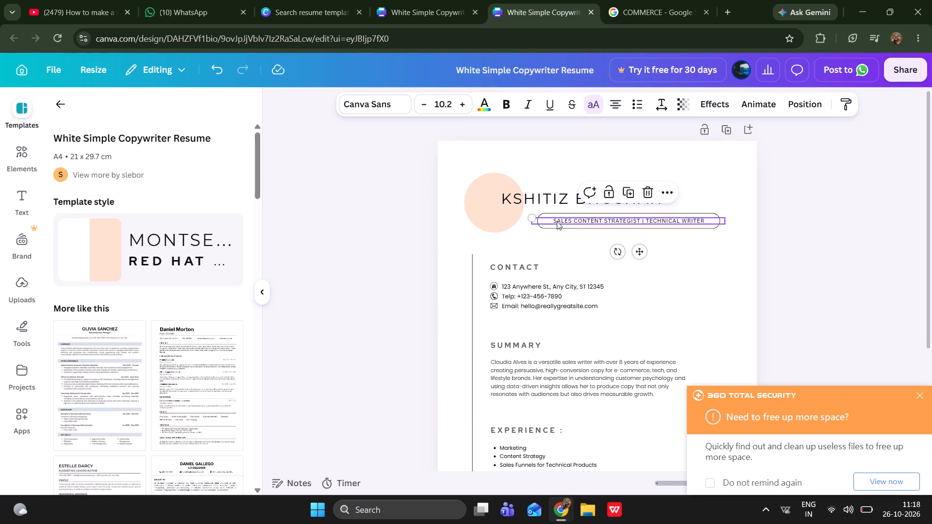
click(557, 226)
click(548, 203)
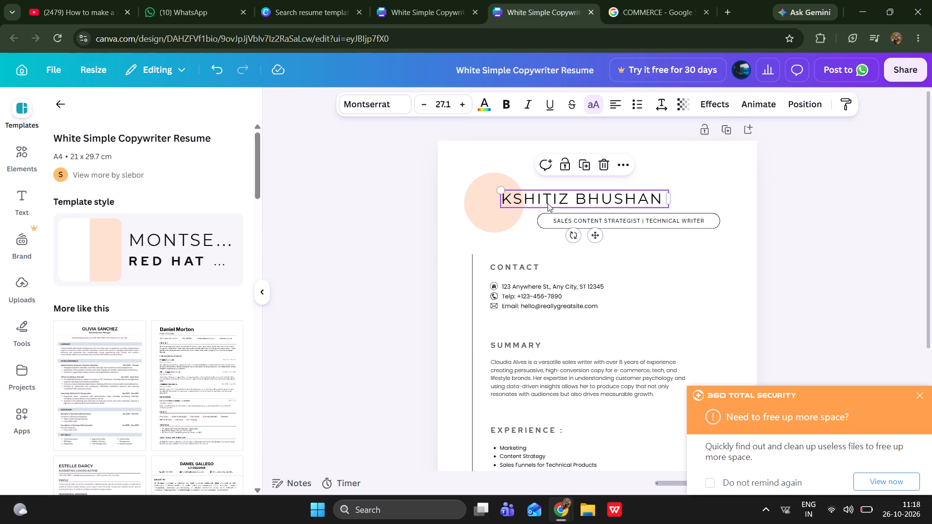
click(551, 201)
click(567, 216)
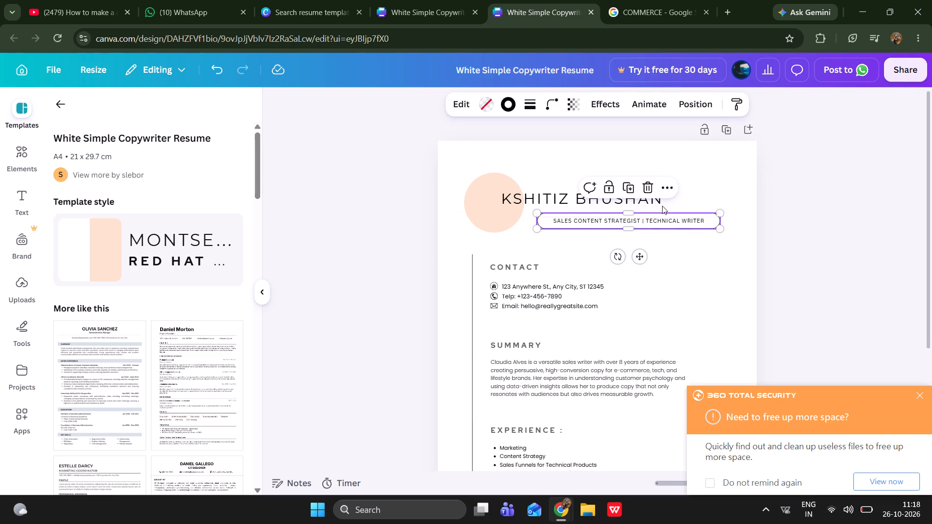
click(678, 222)
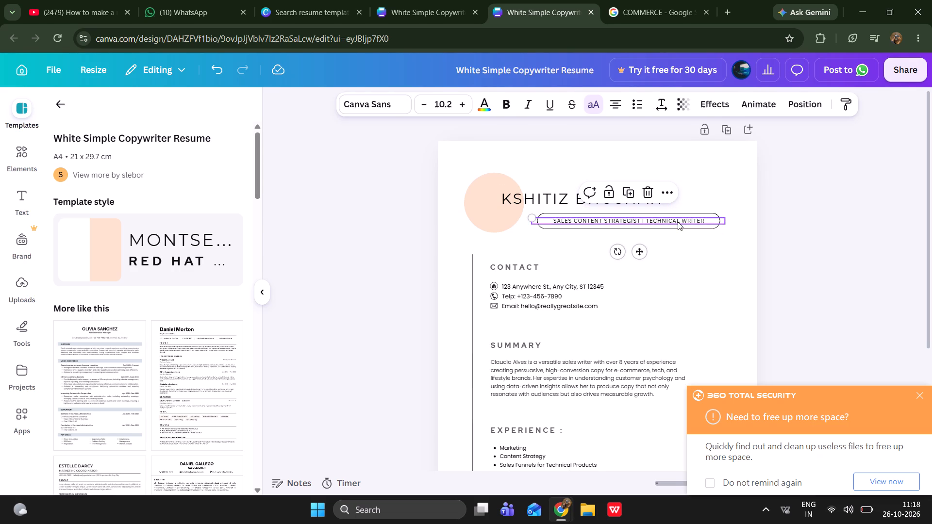
double_click(673, 220)
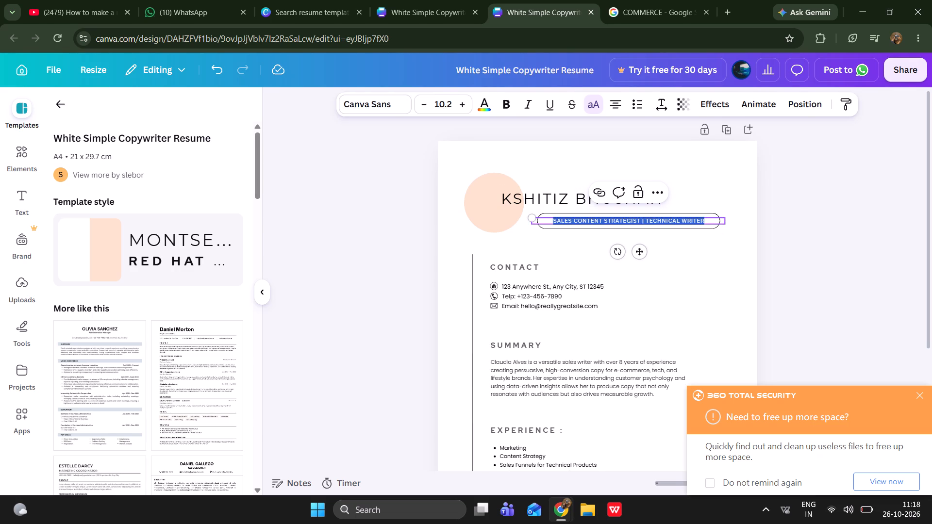
key(BackSpace)
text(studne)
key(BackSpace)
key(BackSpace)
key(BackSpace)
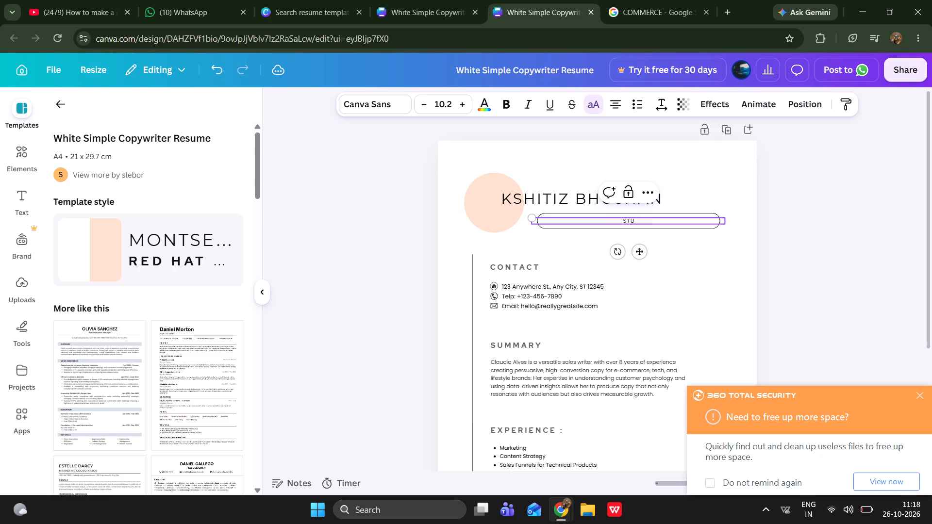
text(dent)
Append (COMMERCE) directly after STUDENT in the job title line.
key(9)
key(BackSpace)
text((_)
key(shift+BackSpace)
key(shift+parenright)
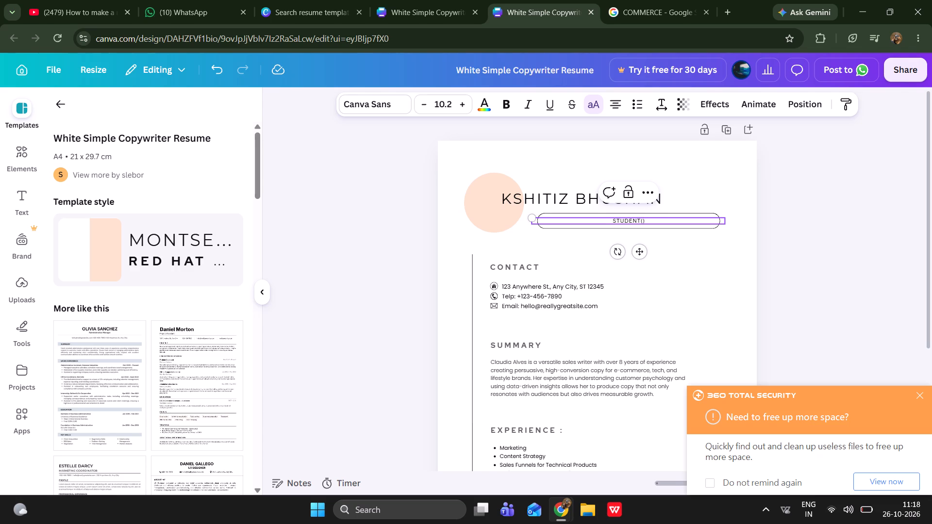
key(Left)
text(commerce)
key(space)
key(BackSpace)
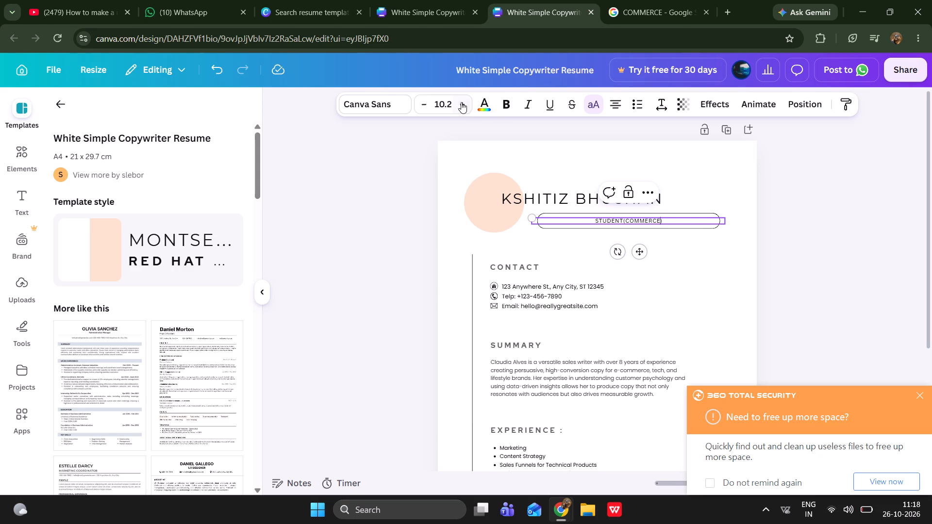
Increase the job title's font size to 13.2.
triple_click(460, 102)
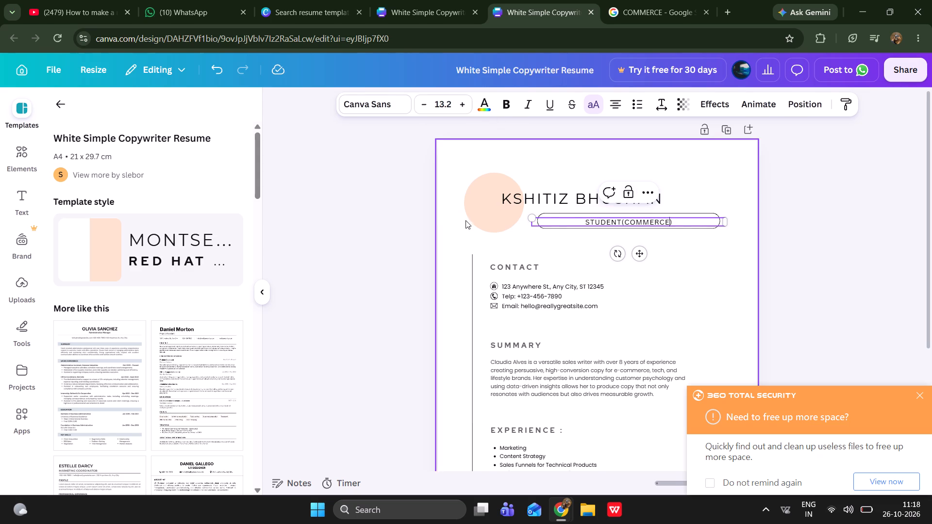
click(403, 218)
Nudge the job title text slightly down and to the left within its rounded outline.
click(630, 222)
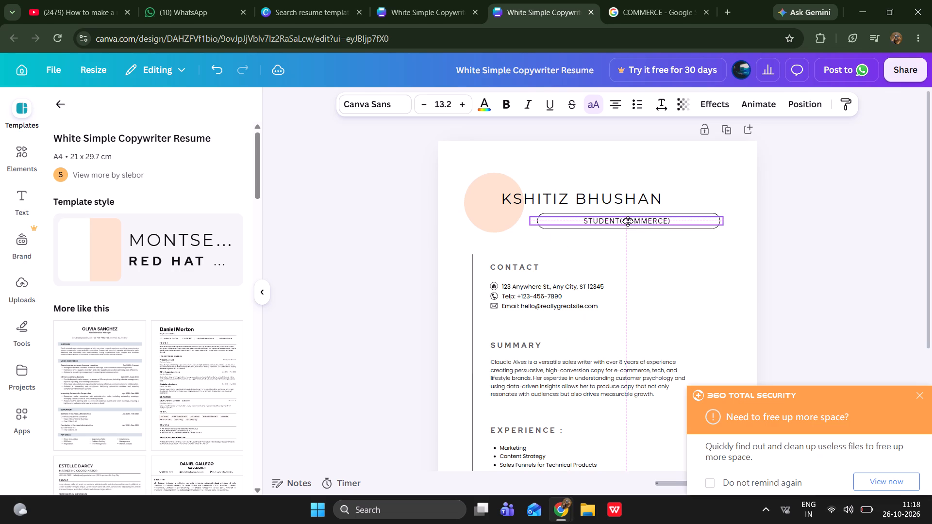
click(328, 243)
drag(567, 218, 561, 221)
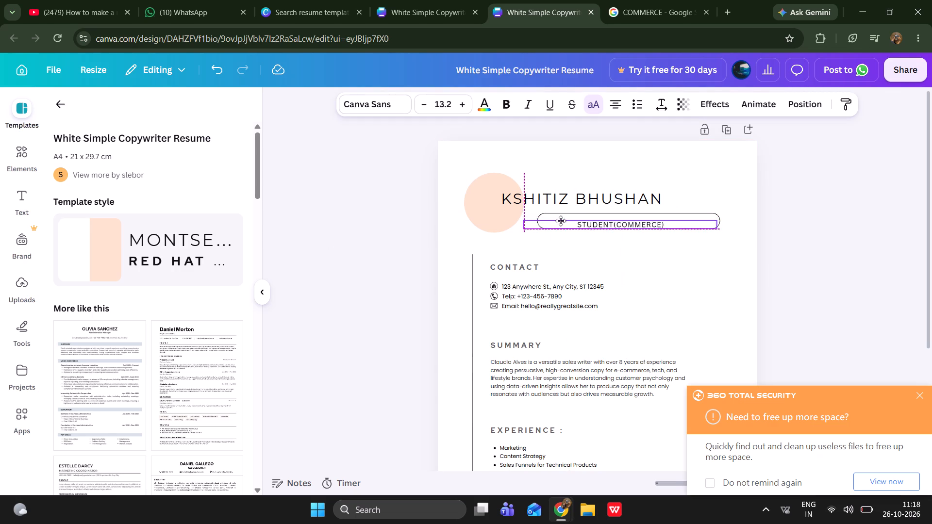
drag(561, 221, 564, 222)
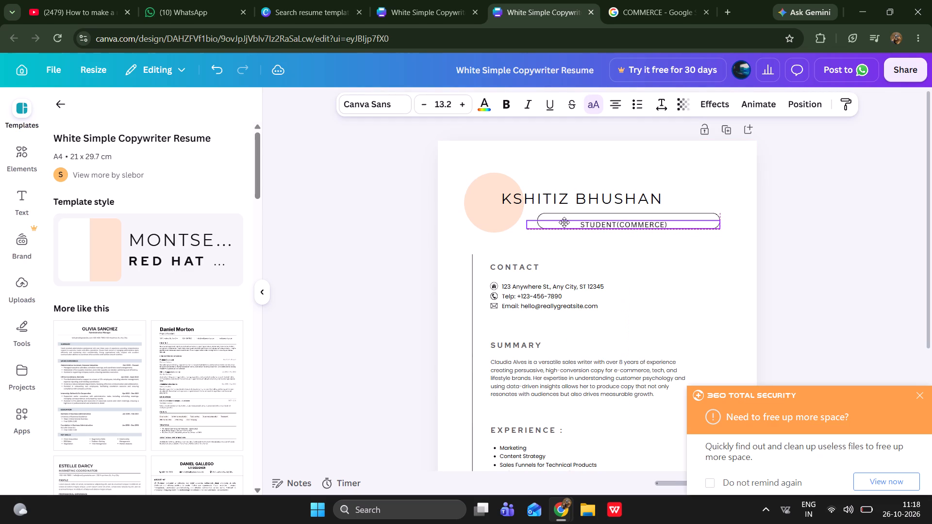
drag(564, 222, 562, 222)
Move the job title's rounded outline up and to the left so it sits directly beneath the name.
click(558, 215)
drag(558, 215, 553, 215)
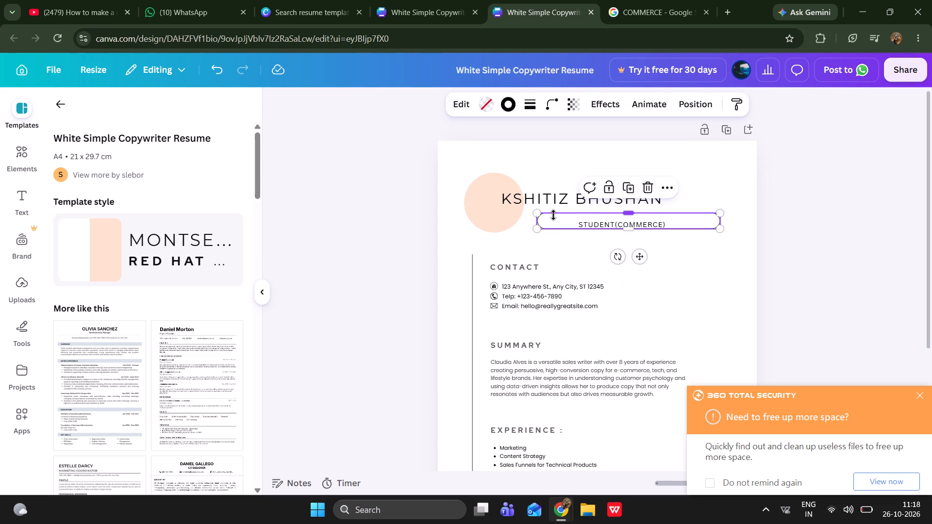
drag(553, 215, 549, 215)
click(549, 220)
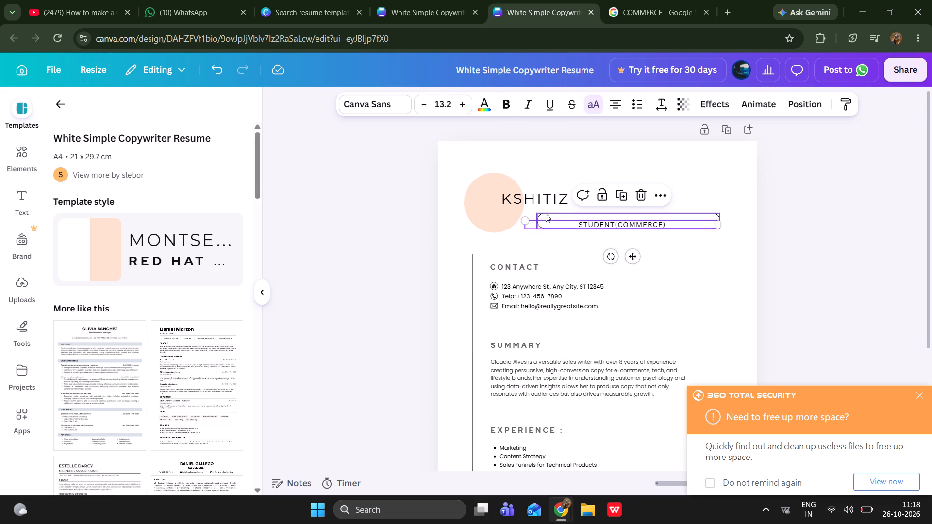
click(546, 213)
drag(548, 218, 537, 211)
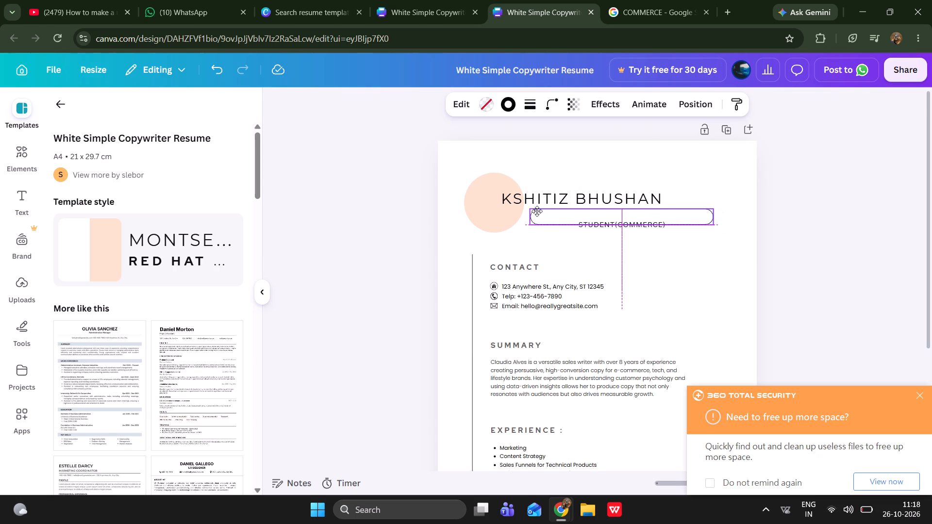
drag(537, 211, 537, 210)
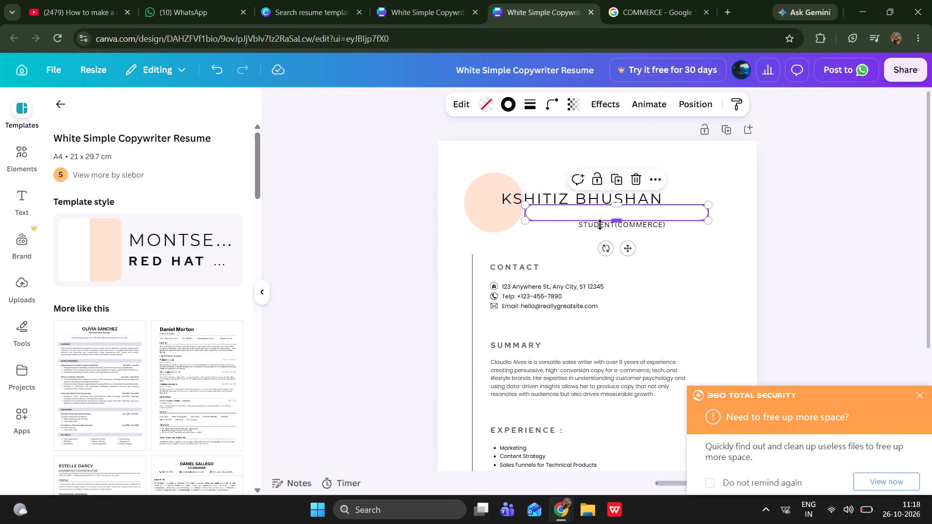
Move the STUDENT(COMMERCE) text up and to the left so it sits inside the repositioned rounded outline.
click(599, 223)
click(591, 226)
drag(591, 226, 583, 217)
click(724, 252)
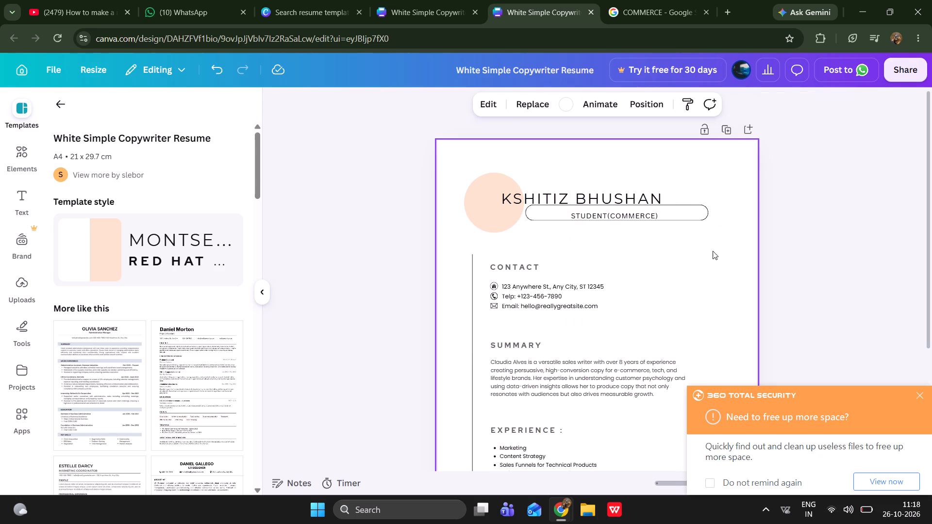
Replace the CONTACT section heading beneath the name block with ACADEMICS.
click(536, 264)
double_click(536, 264)
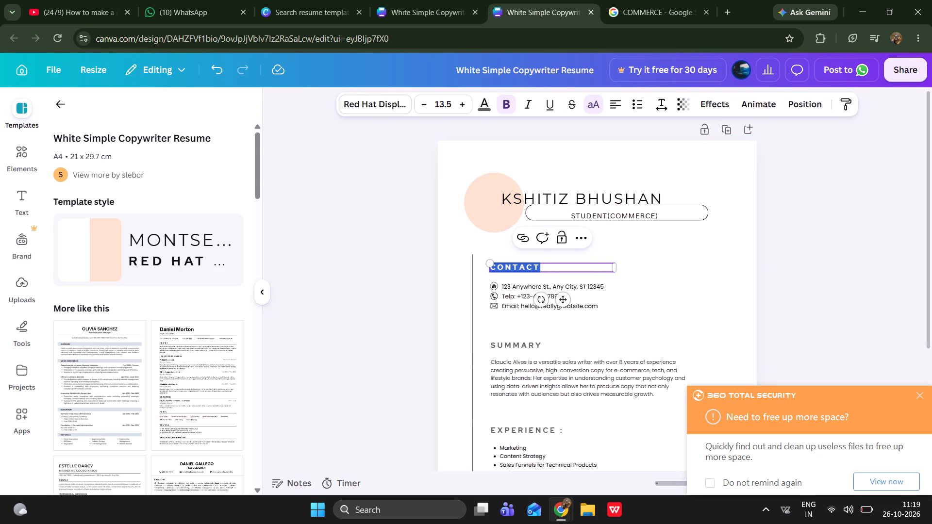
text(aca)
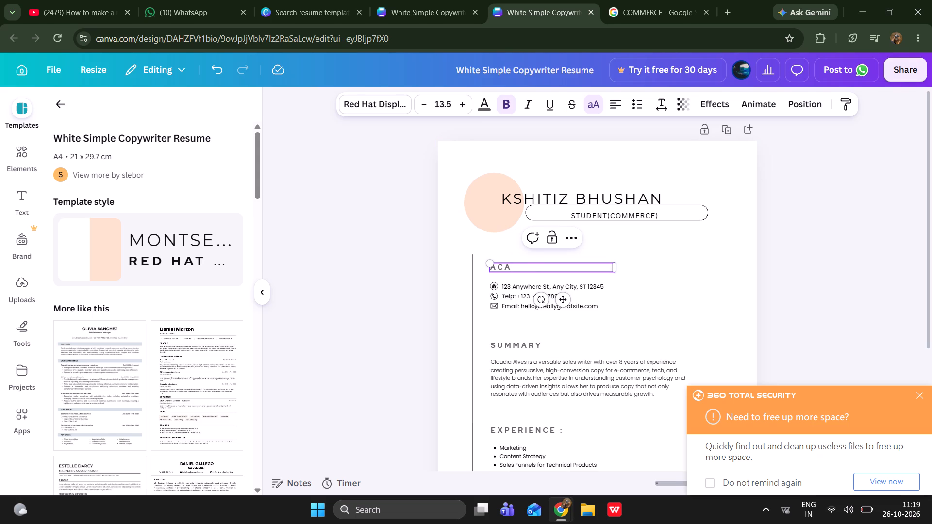
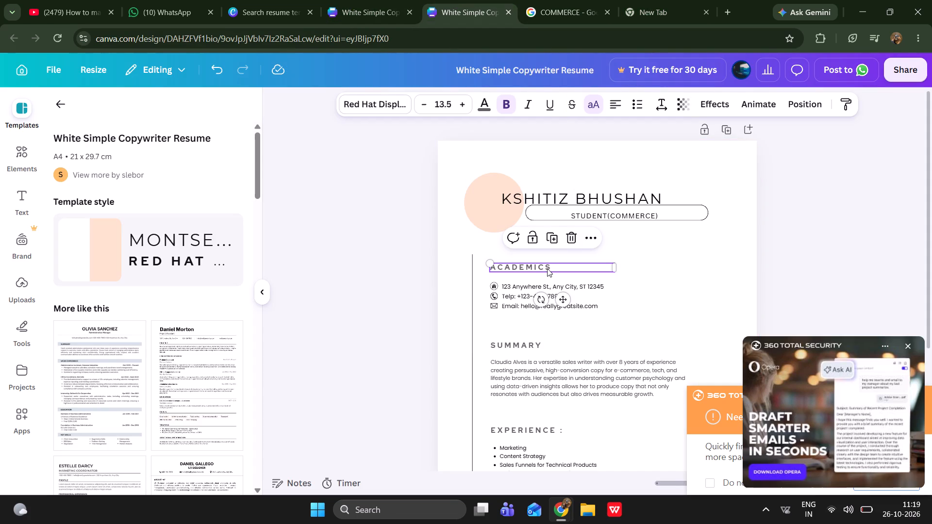
Change the ACADEMICS section heading to read ACADEMIC PROFILE.
triple_click(554, 266)
click(554, 266)
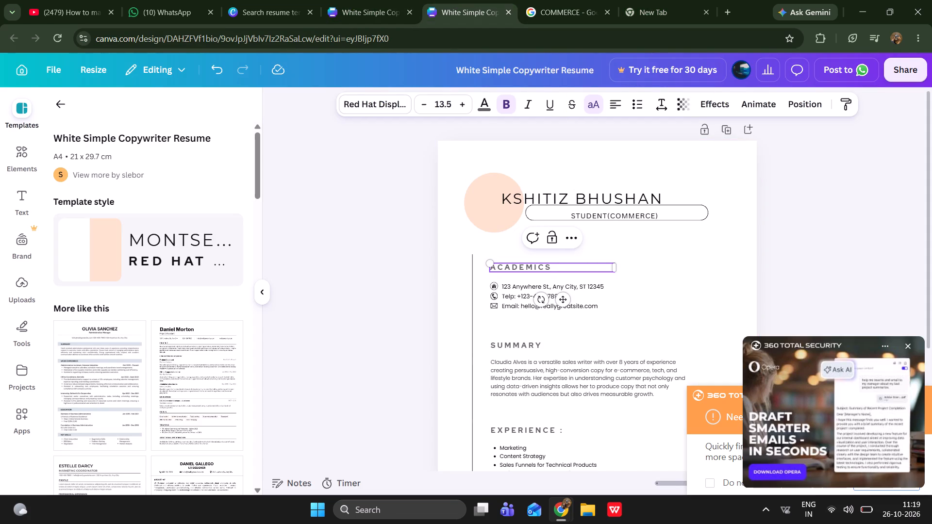
key(space)
text(profi)
text(le)
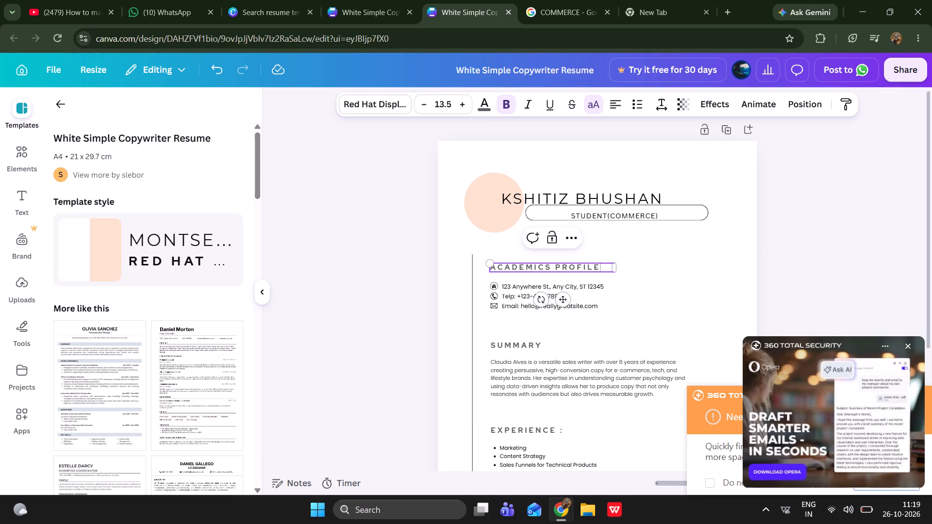
click(549, 267)
key(BackSpace)
Delete the address, phone and email icons beside the three contact lines under ACADEMIC PROFILE.
click(564, 287)
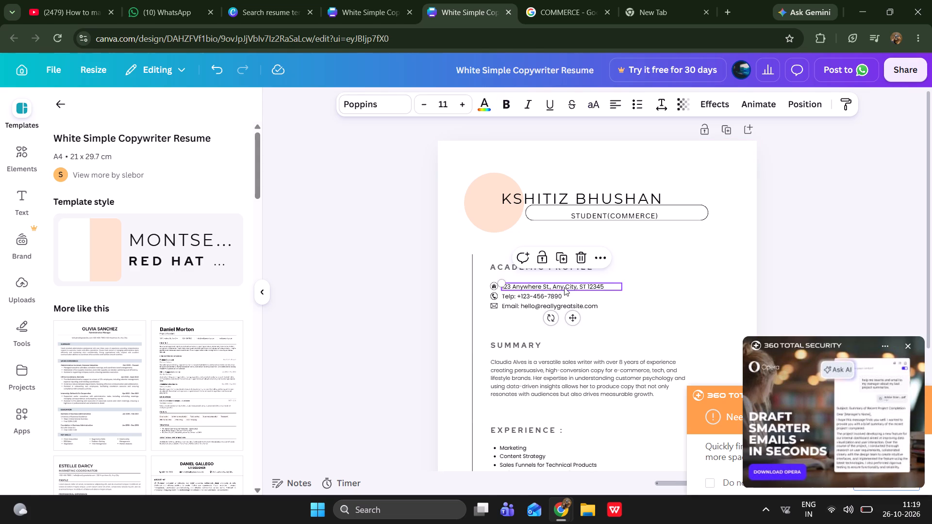
click(498, 287)
click(496, 287)
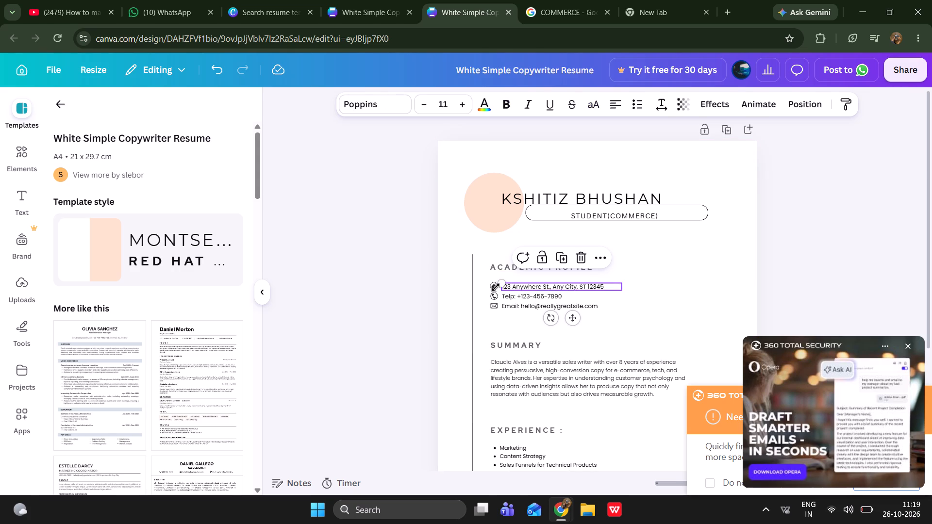
click(487, 287)
double_click(493, 285)
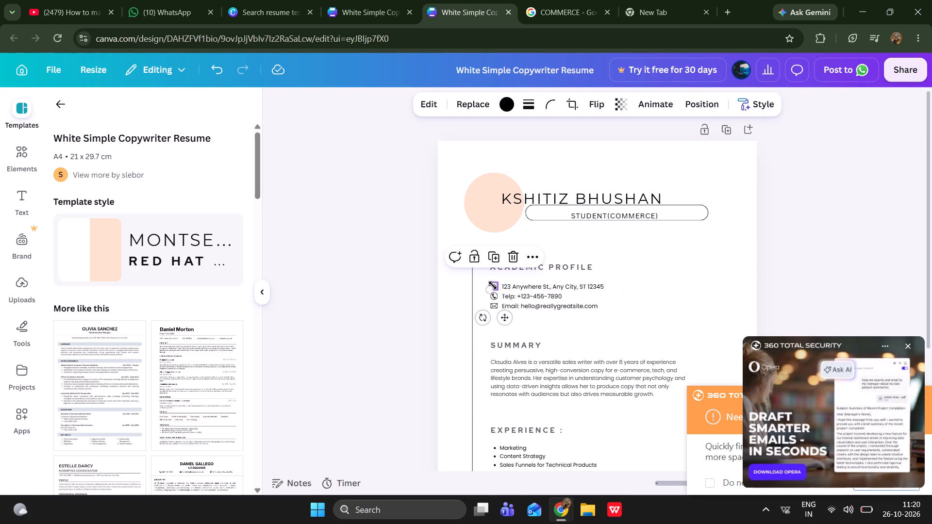
key(BackSpace)
double_click(493, 297)
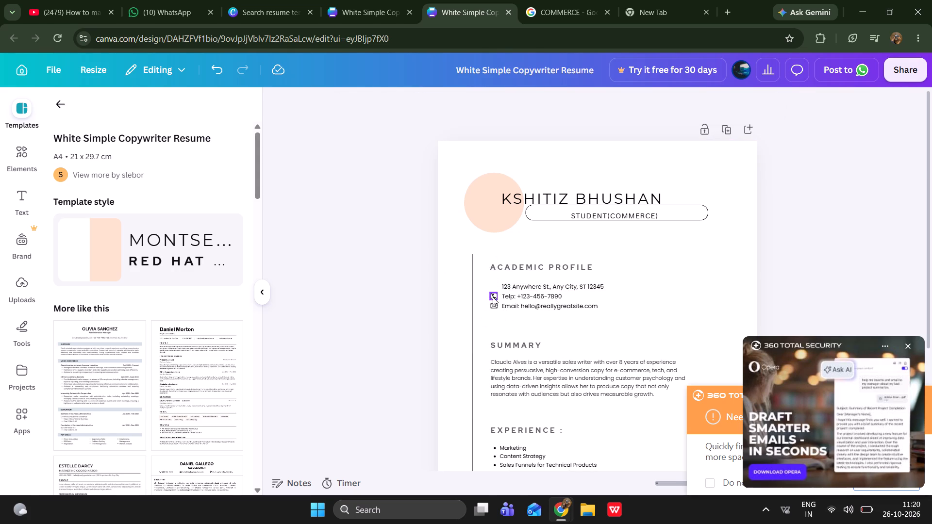
key(BackSpace)
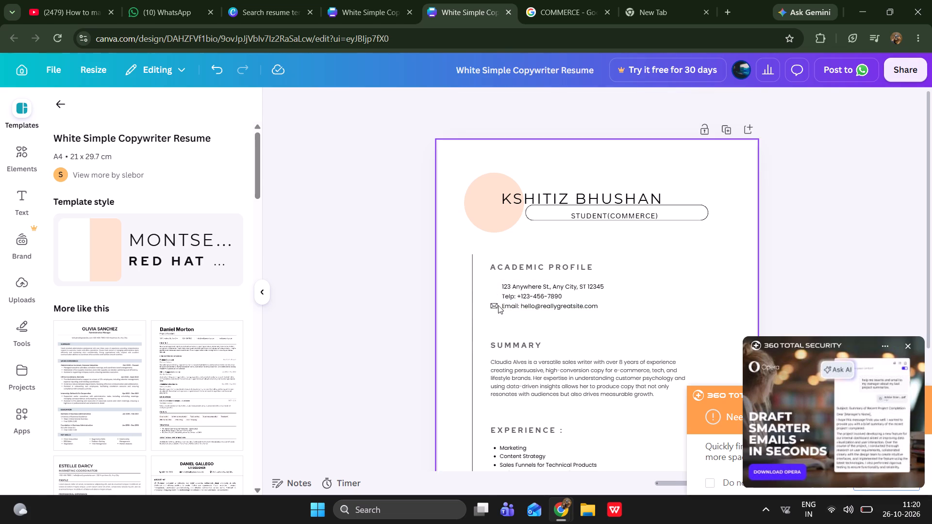
double_click(497, 305)
key(BackSpace)
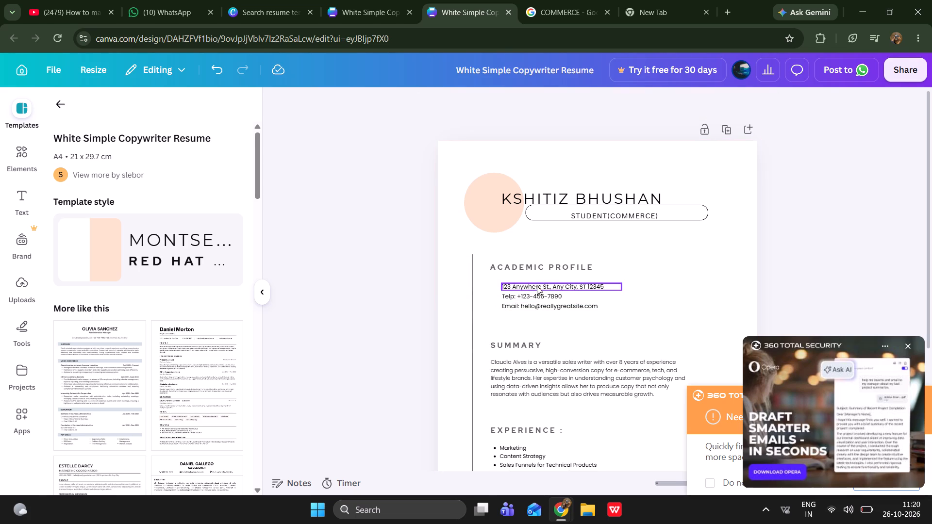
Increase the ACADEMIC PROFILE heading's font size to 15.5.
double_click(553, 285)
double_click(526, 270)
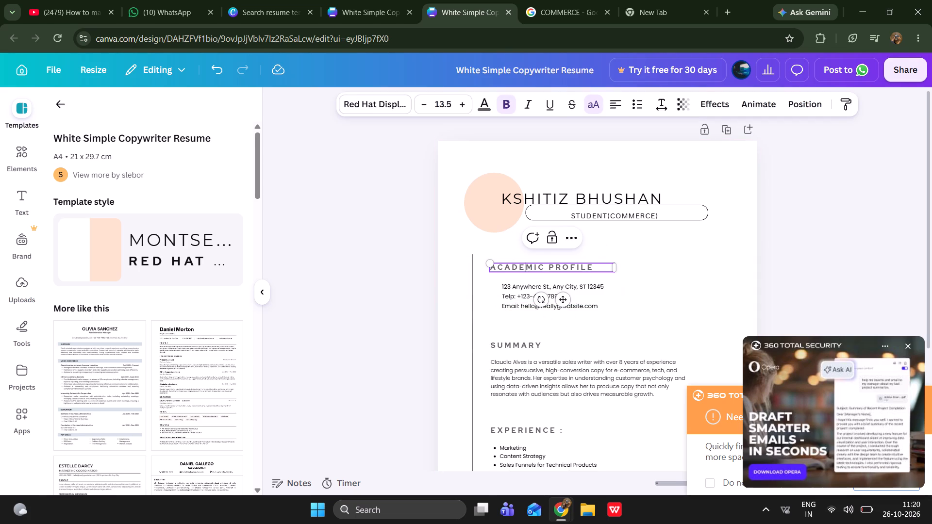
triple_click(466, 108)
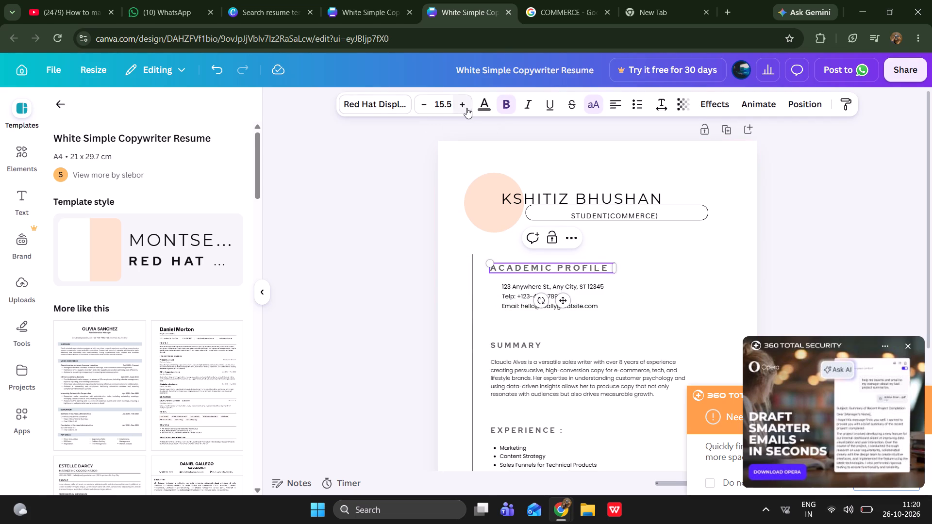
double_click(466, 108)
click(423, 104)
click(423, 104)
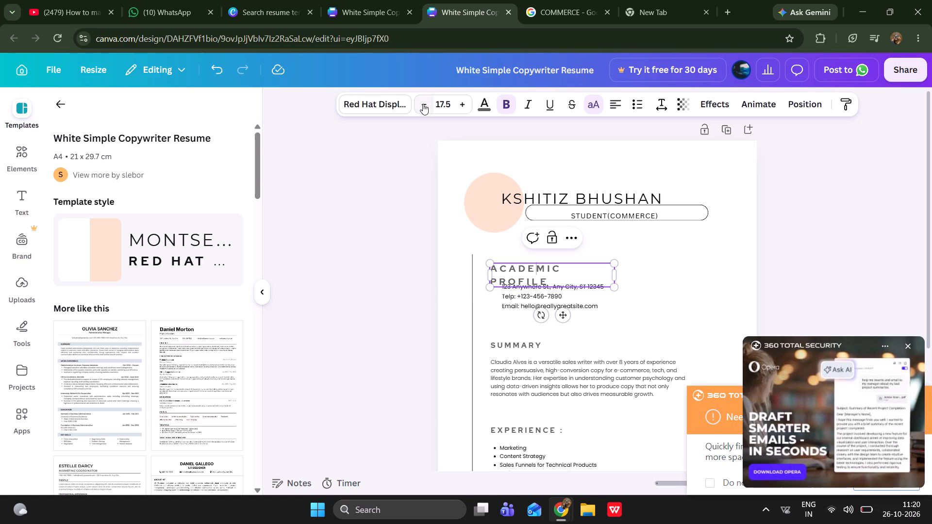
click(423, 104)
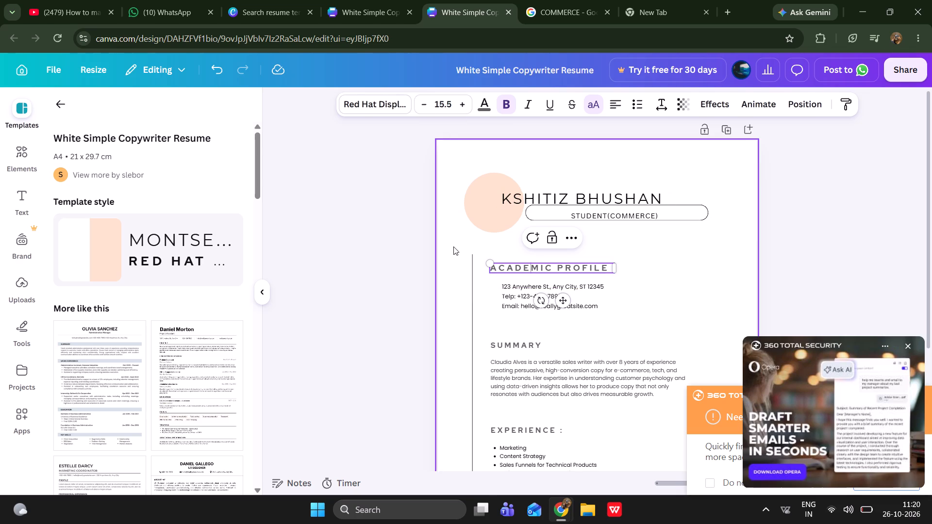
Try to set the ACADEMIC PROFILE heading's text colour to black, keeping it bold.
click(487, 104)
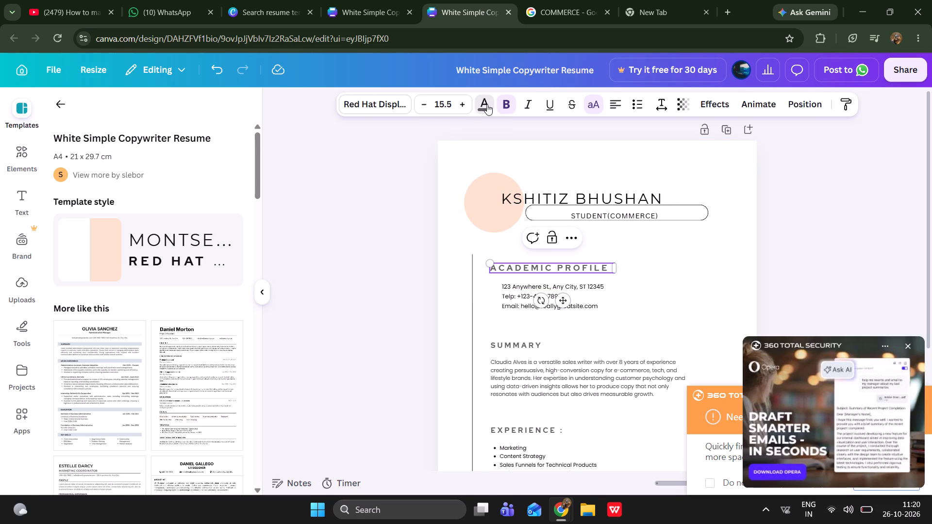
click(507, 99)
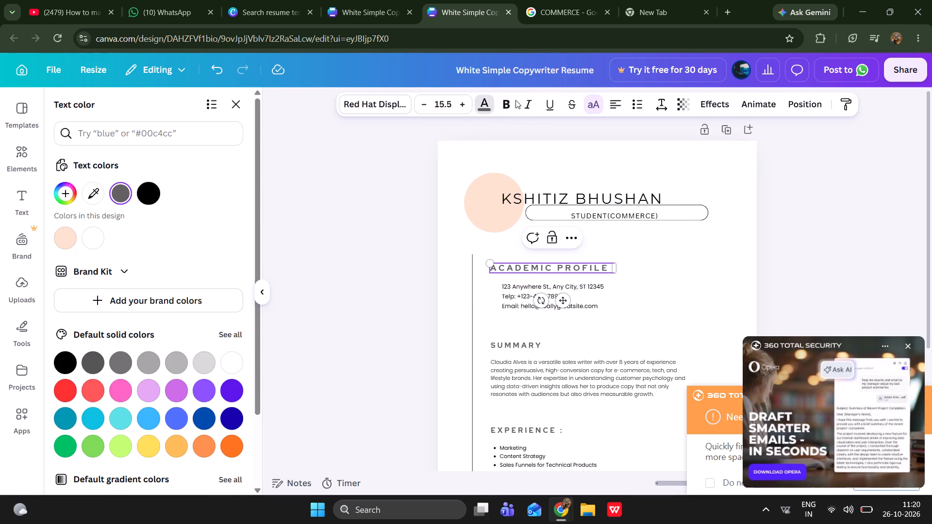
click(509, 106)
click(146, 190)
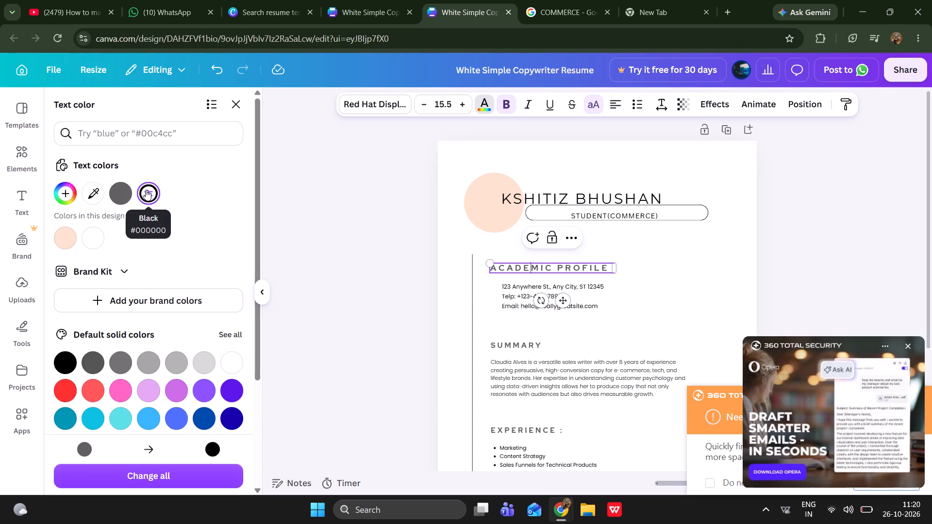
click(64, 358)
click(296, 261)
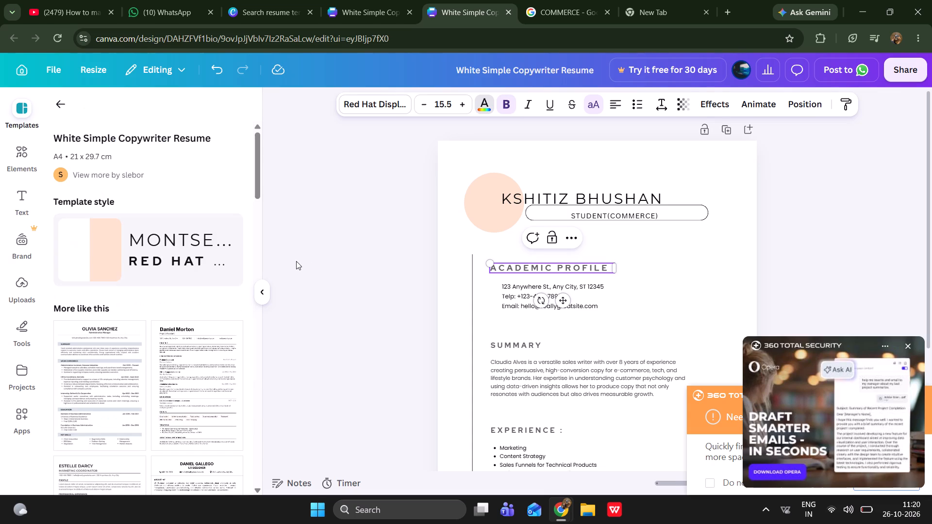
Narrow the ACADEMIC PROFILE text box so it fits closely around the heading on a single line.
click(513, 286)
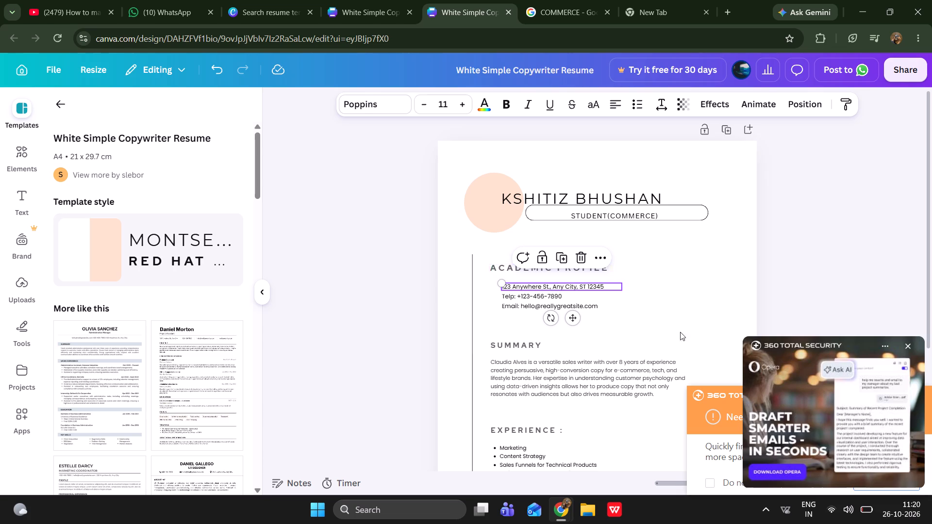
click(622, 280)
click(609, 271)
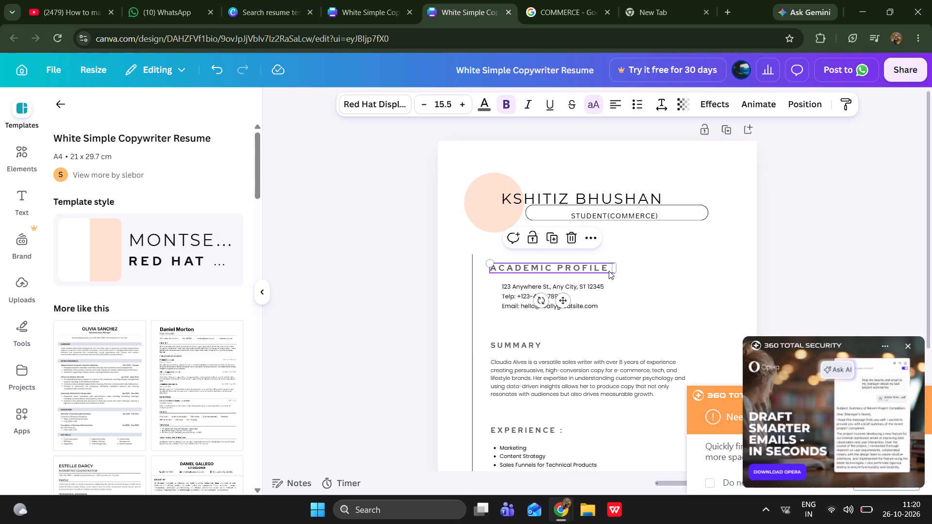
drag(616, 271, 678, 262)
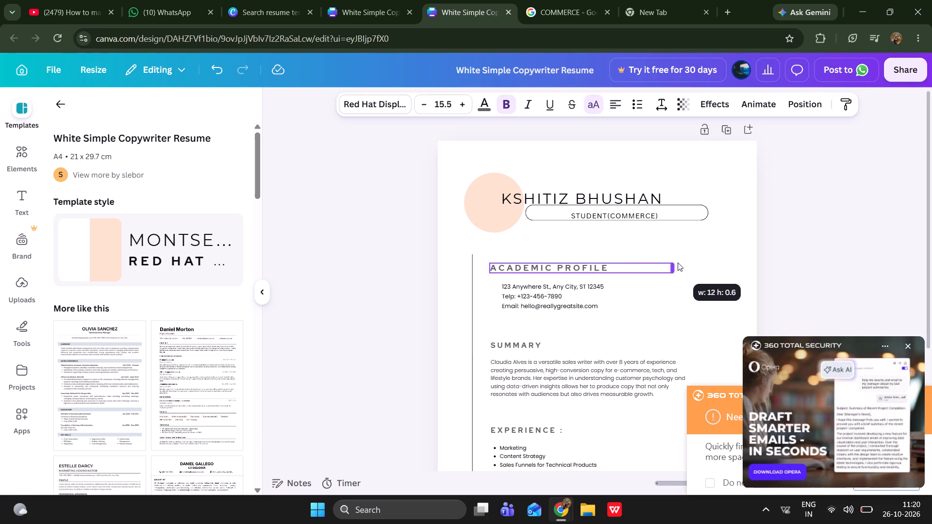
drag(678, 262, 611, 269)
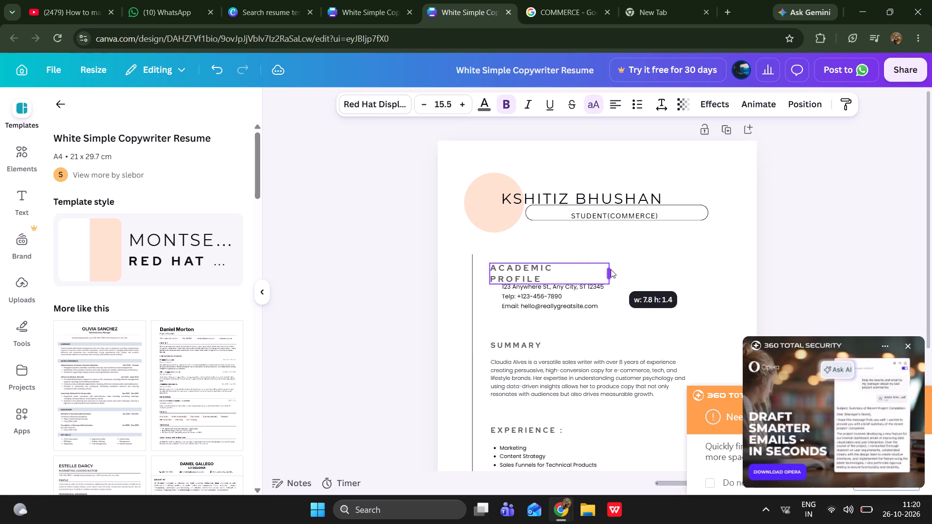
drag(611, 269, 609, 268)
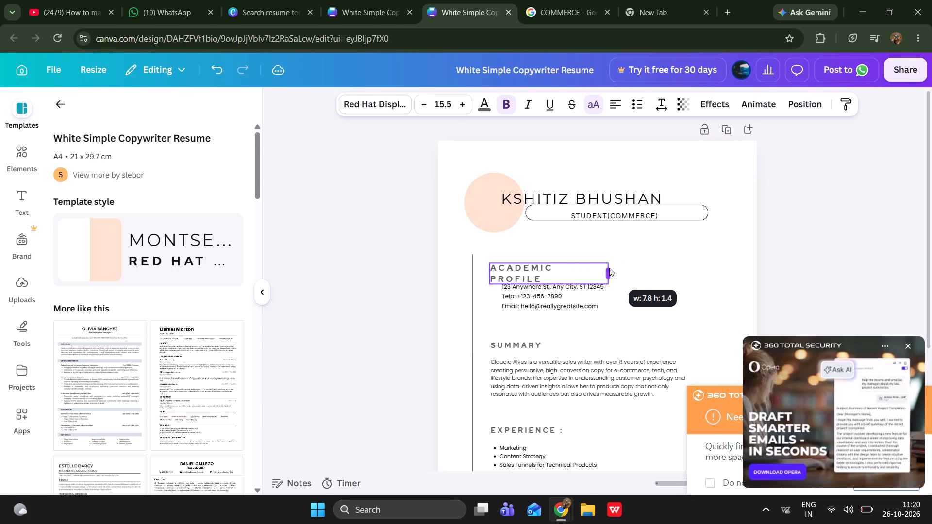
drag(609, 268, 611, 267)
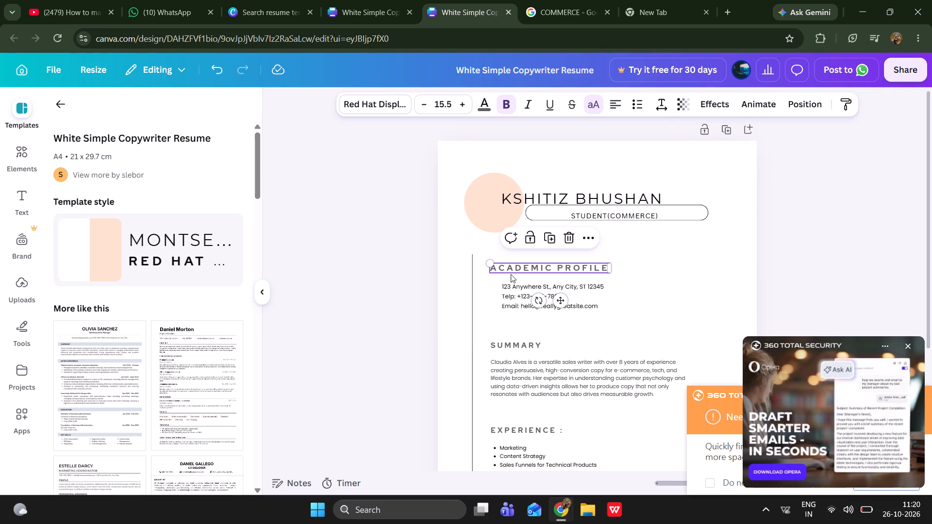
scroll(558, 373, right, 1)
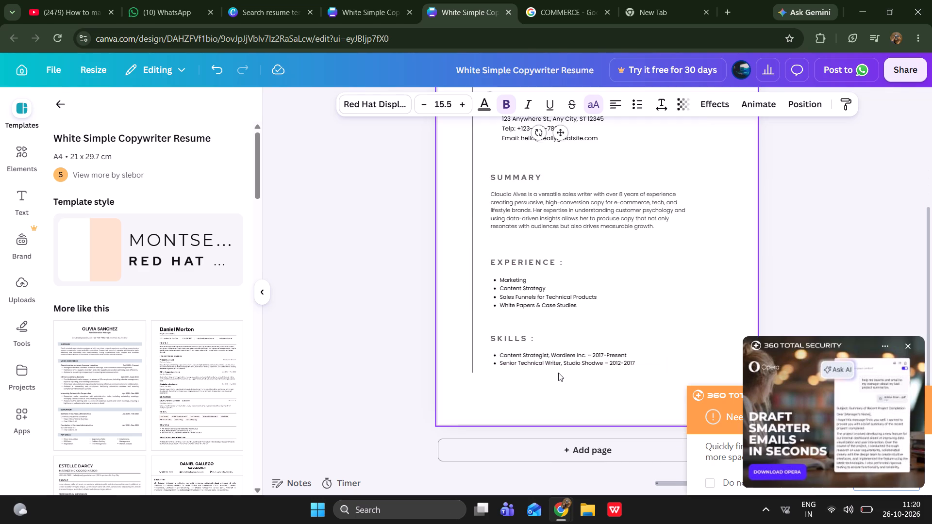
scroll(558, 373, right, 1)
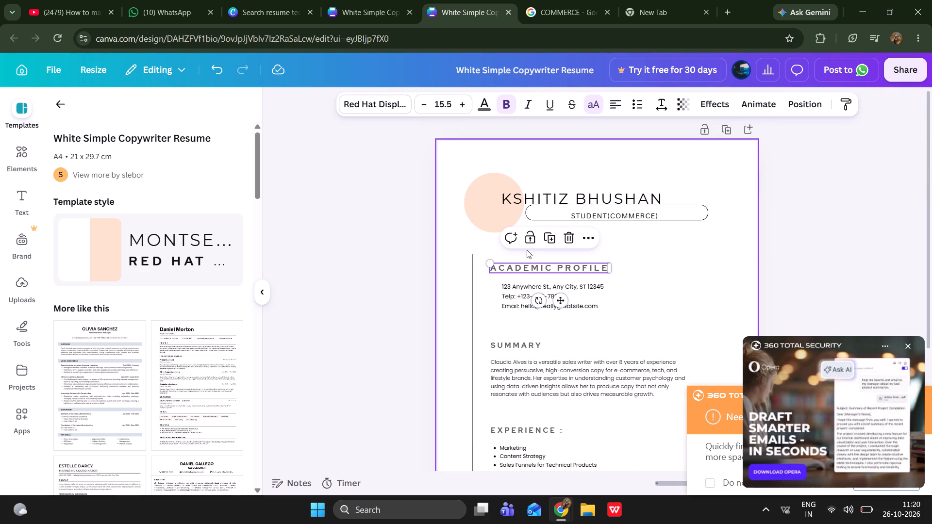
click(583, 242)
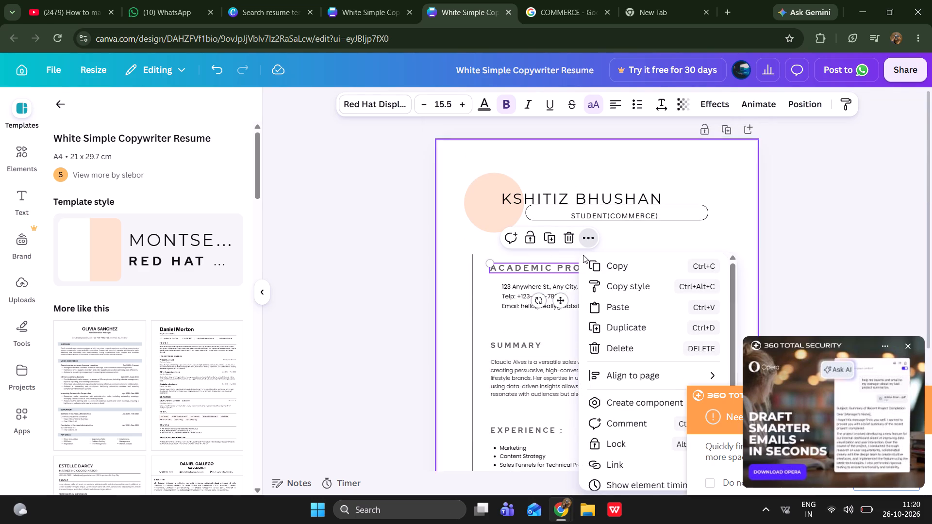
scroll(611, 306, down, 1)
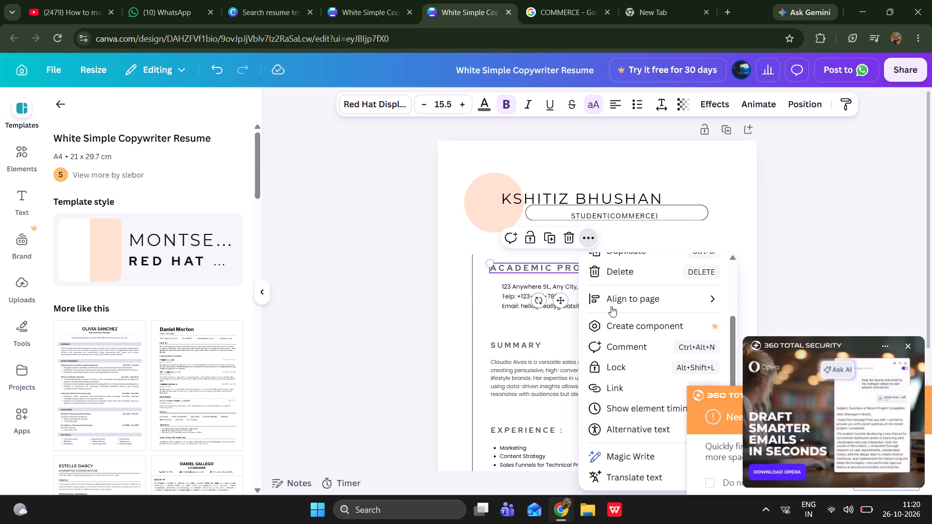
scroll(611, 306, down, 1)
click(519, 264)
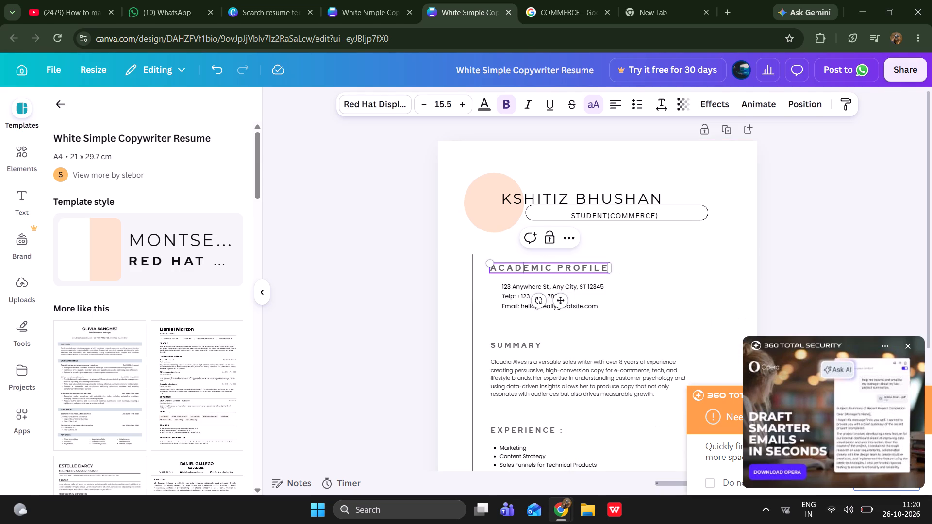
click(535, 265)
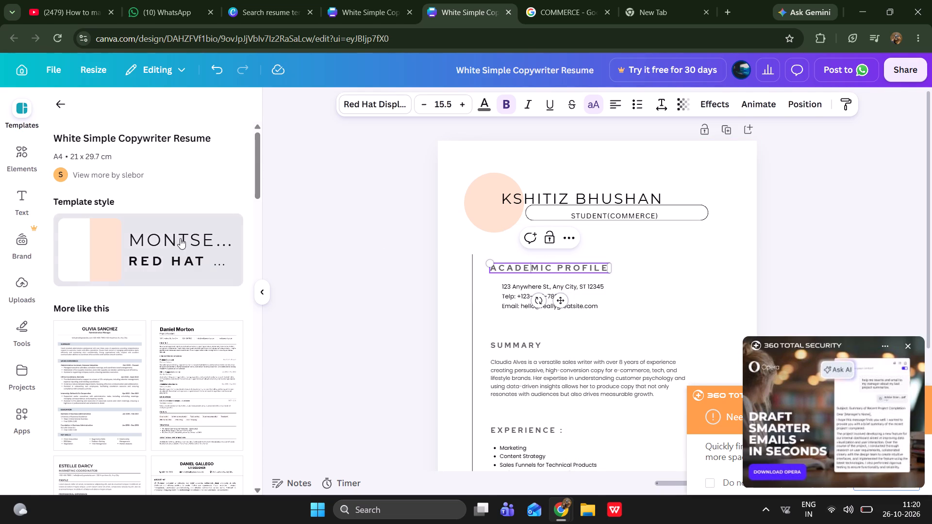
Apply the template's white-and-peach style with its Montserrat and Red Hat fonts to the resume, and return to the template list.
click(176, 239)
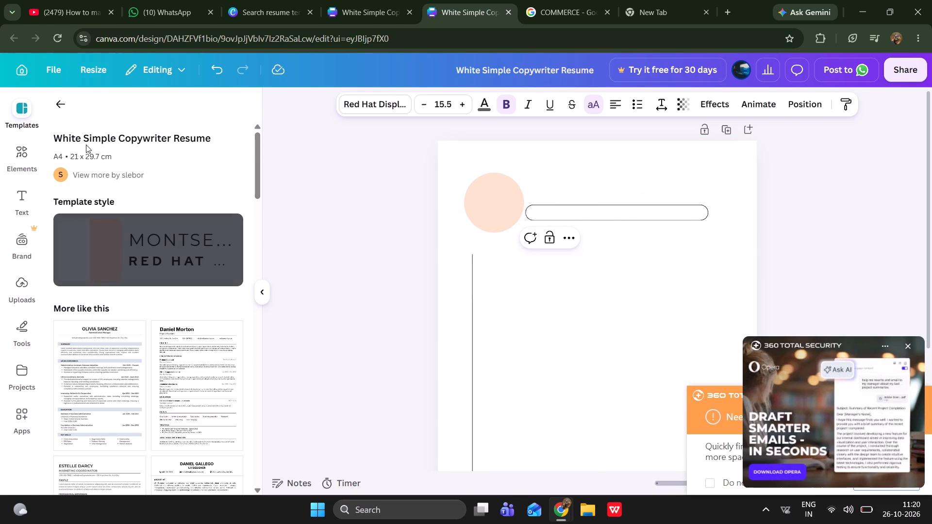
click(61, 103)
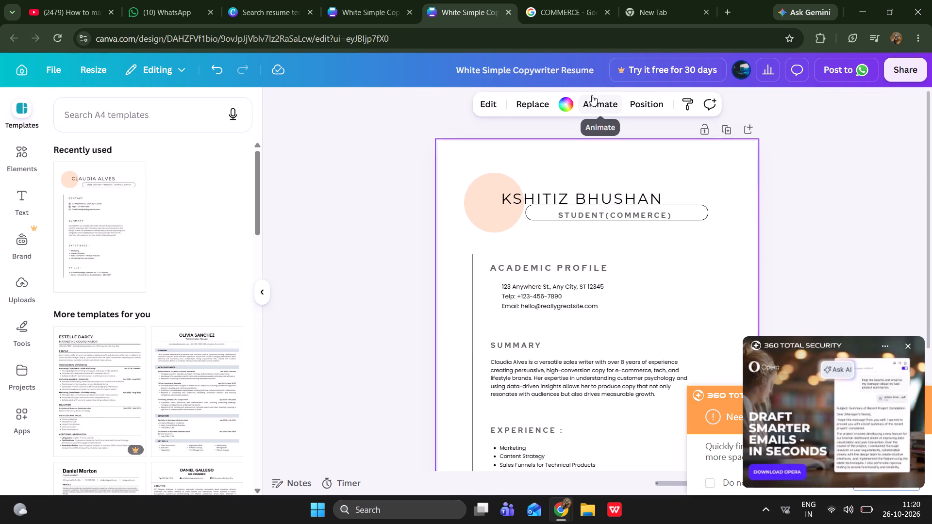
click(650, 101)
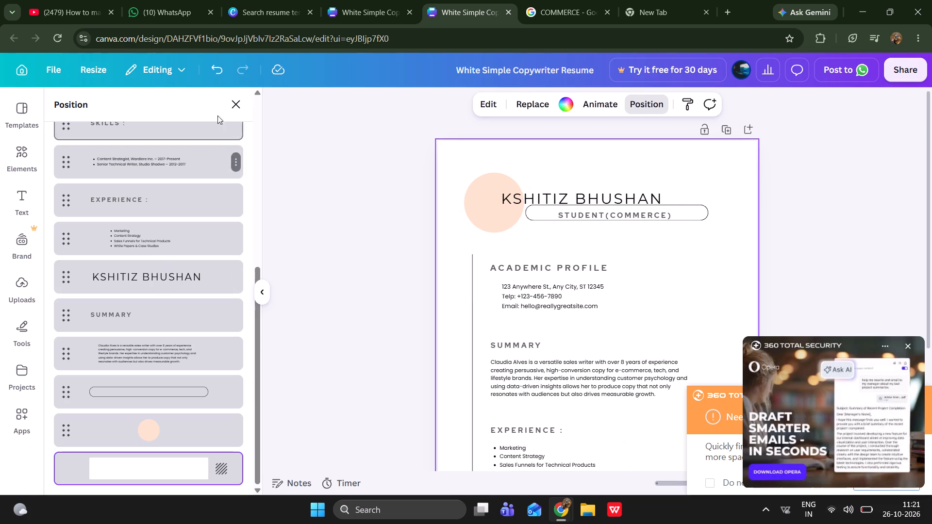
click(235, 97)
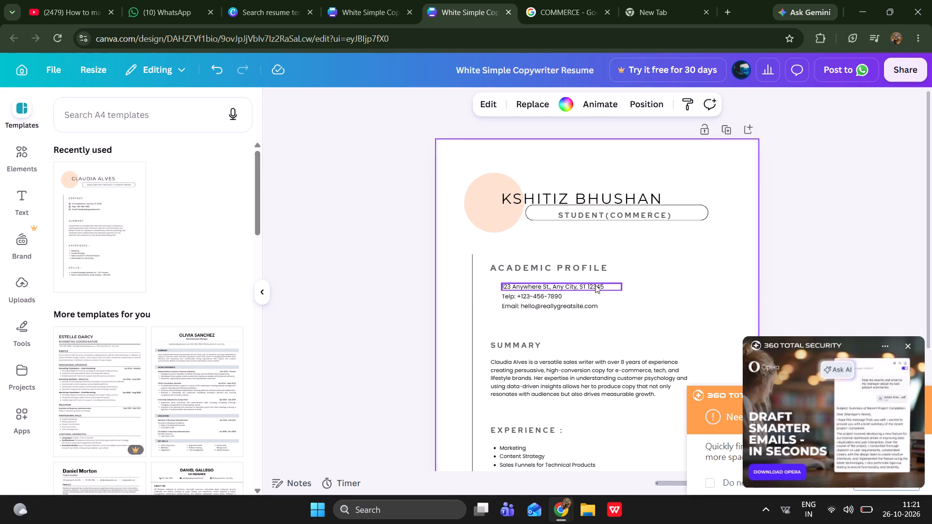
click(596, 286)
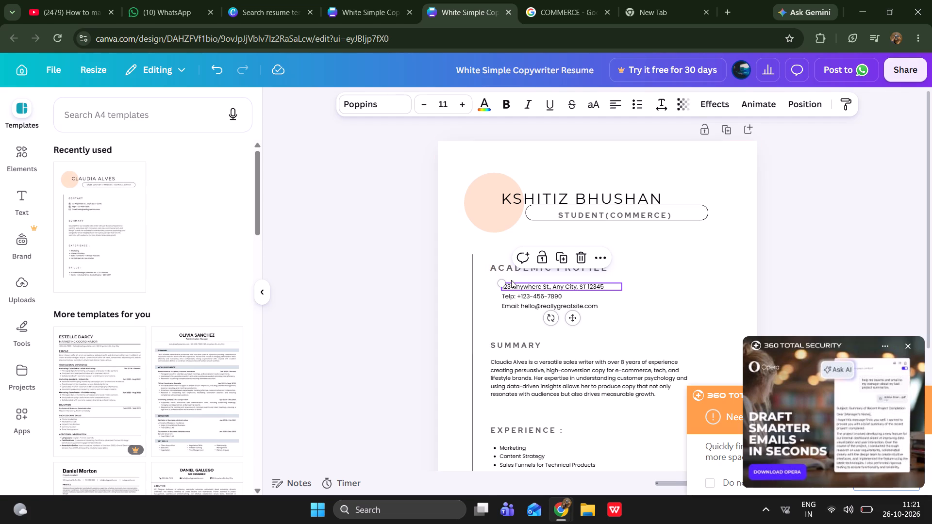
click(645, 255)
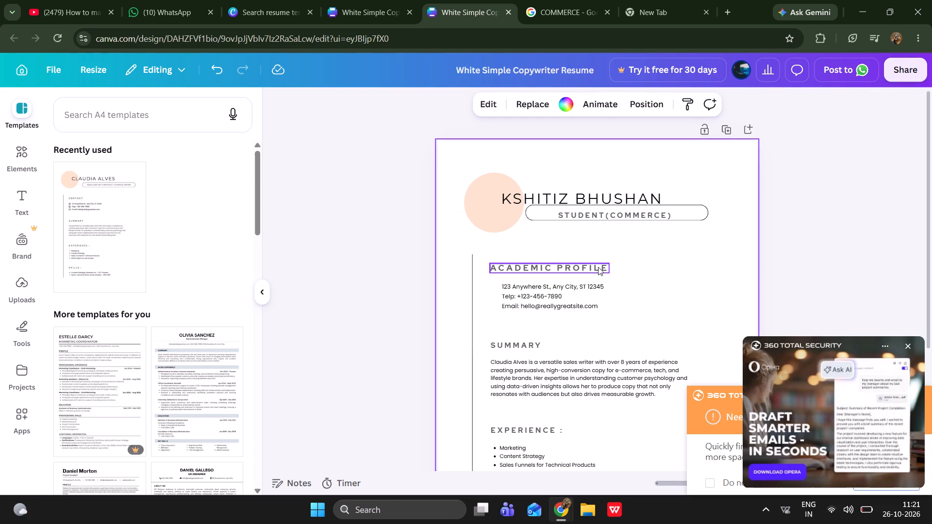
Increase the ACADEMIC PROFILE heading's font size to 20.5, widening its text box so the heading fits on a single line.
click(607, 269)
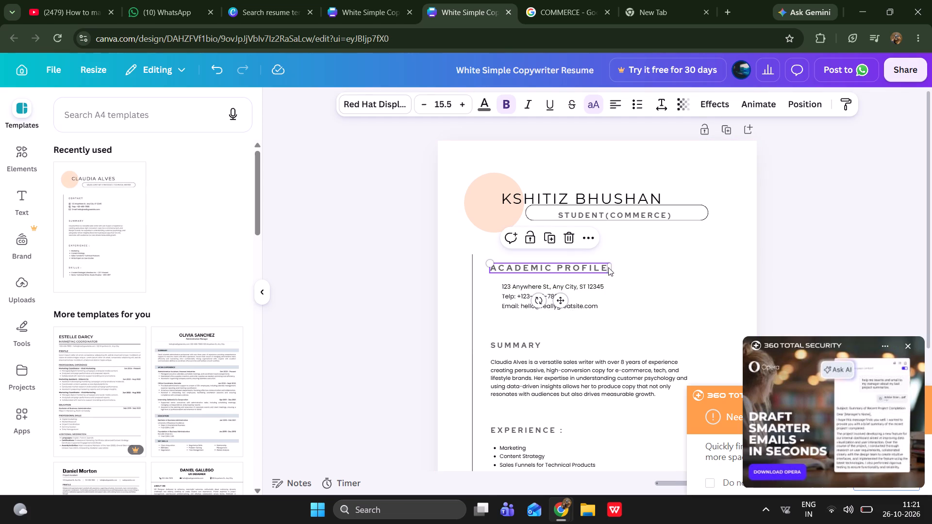
drag(611, 268, 623, 267)
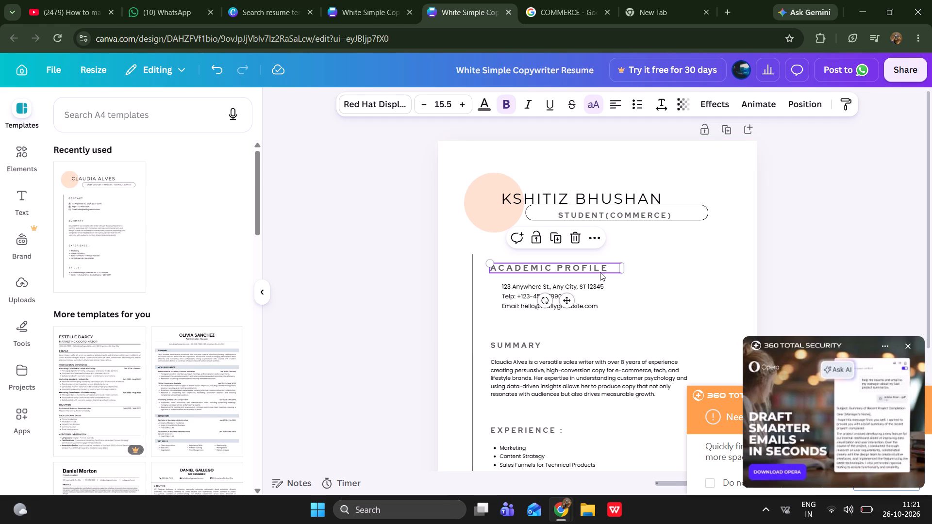
click(590, 271)
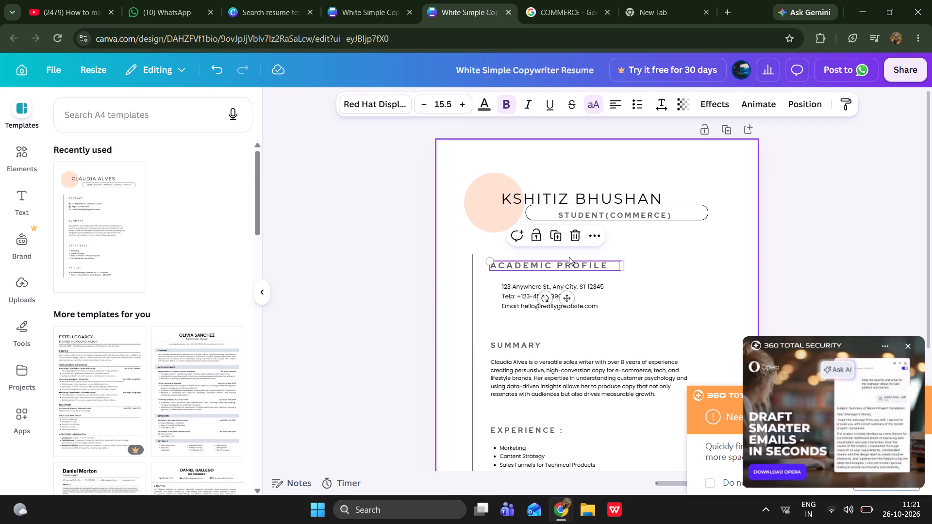
click(460, 109)
click(460, 109)
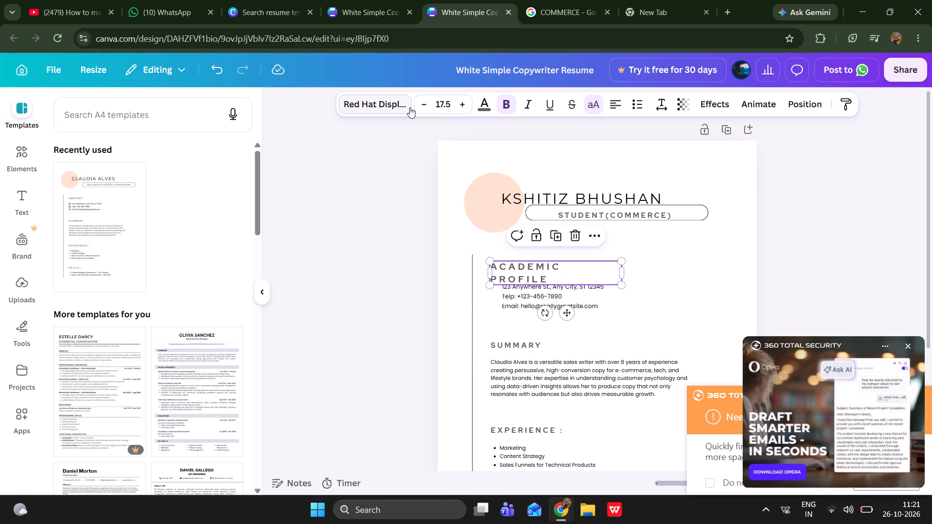
click(420, 103)
drag(623, 267, 656, 264)
double_click(464, 101)
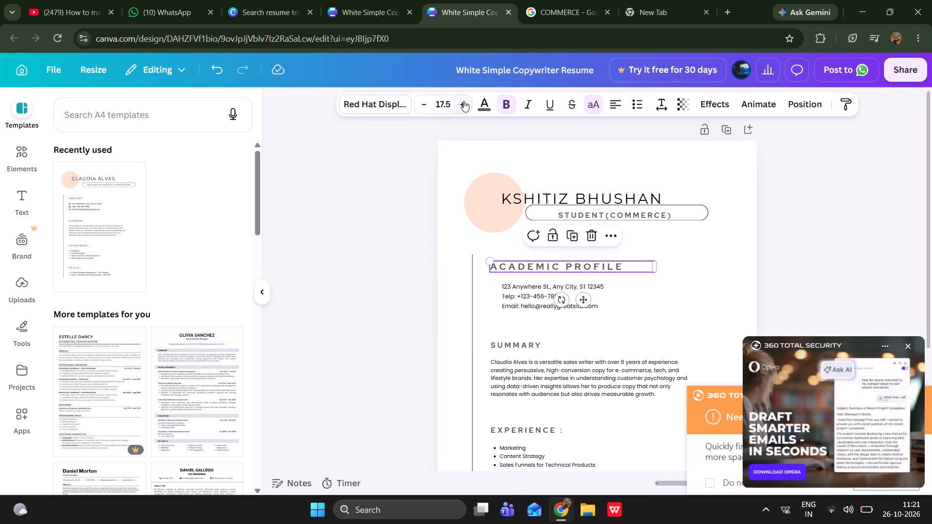
click(464, 101)
click(464, 101)
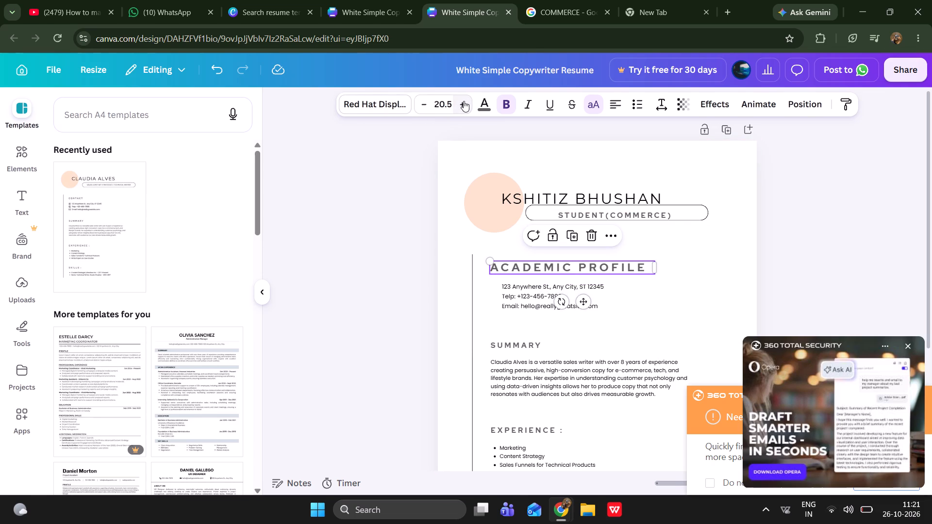
Clear the placeholder address line beneath the ACADEMIC PROFILE heading.
click(601, 294)
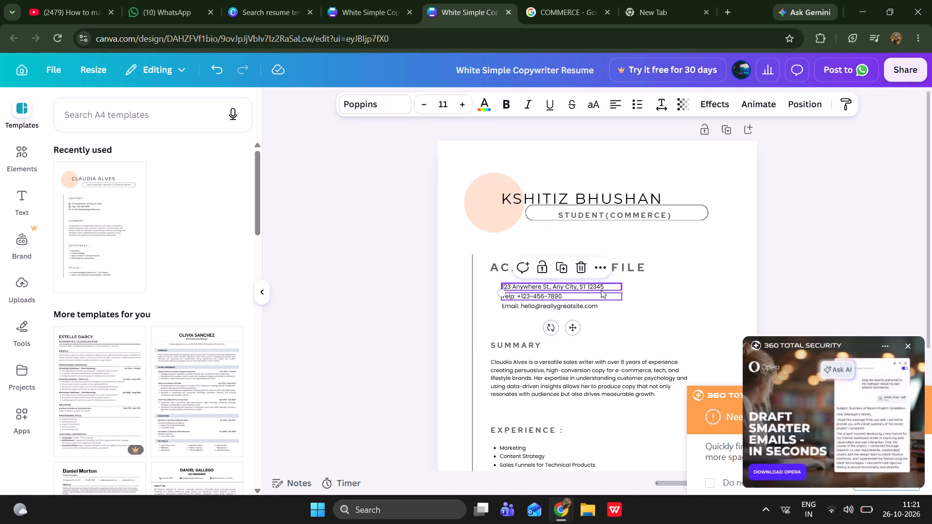
click(602, 290)
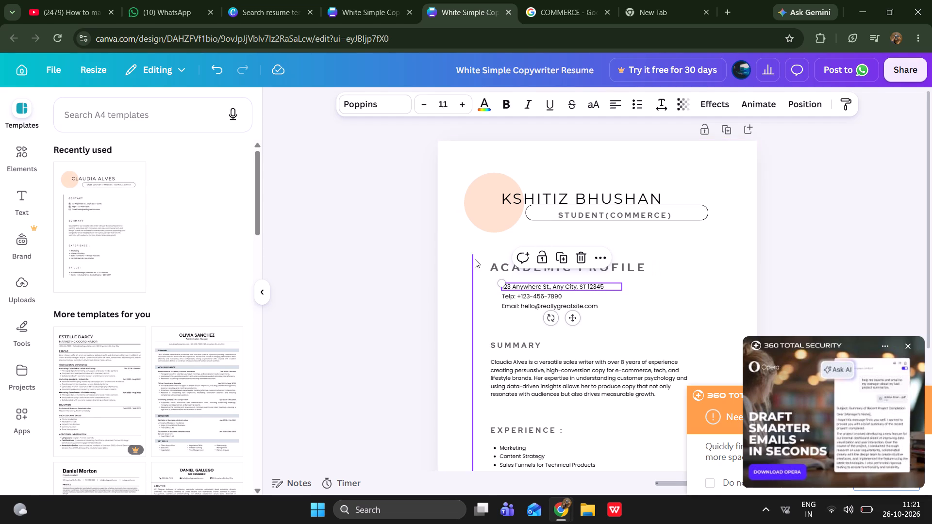
double_click(586, 288)
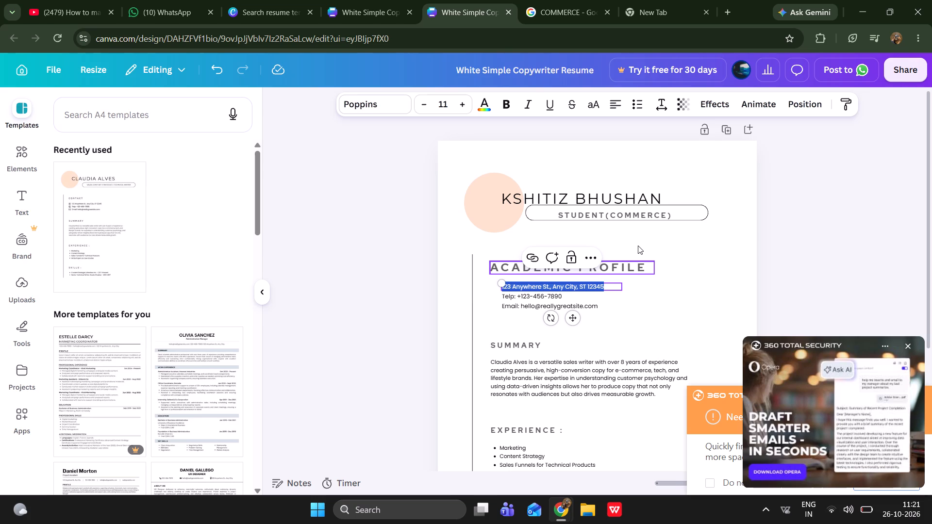
key(shift+asterisk)
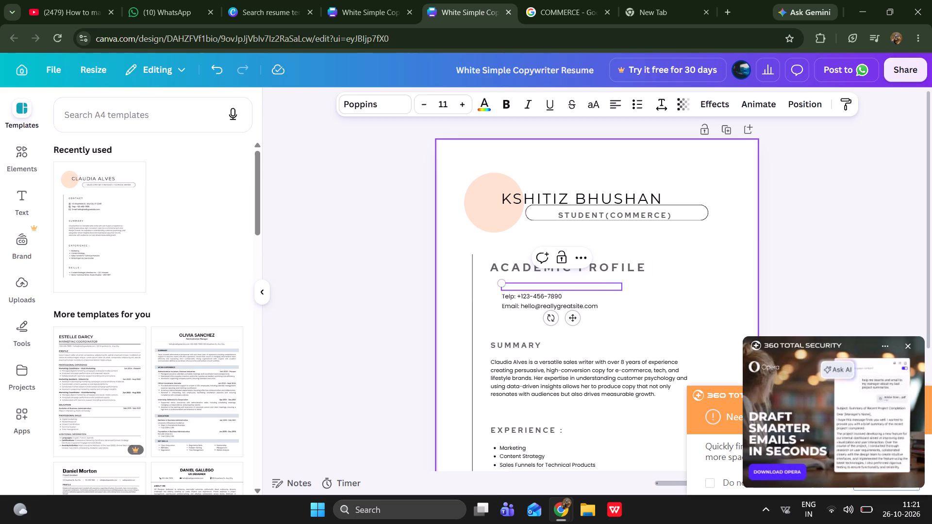
key(BackSpace)
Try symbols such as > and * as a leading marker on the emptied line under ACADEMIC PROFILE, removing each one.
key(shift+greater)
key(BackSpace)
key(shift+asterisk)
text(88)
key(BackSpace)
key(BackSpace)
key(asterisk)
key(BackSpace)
Enter "Class 12th(commerce) -" on the emptied first line under ACADEMIC PROFILE.
key(c)
text(lass)
key(space)
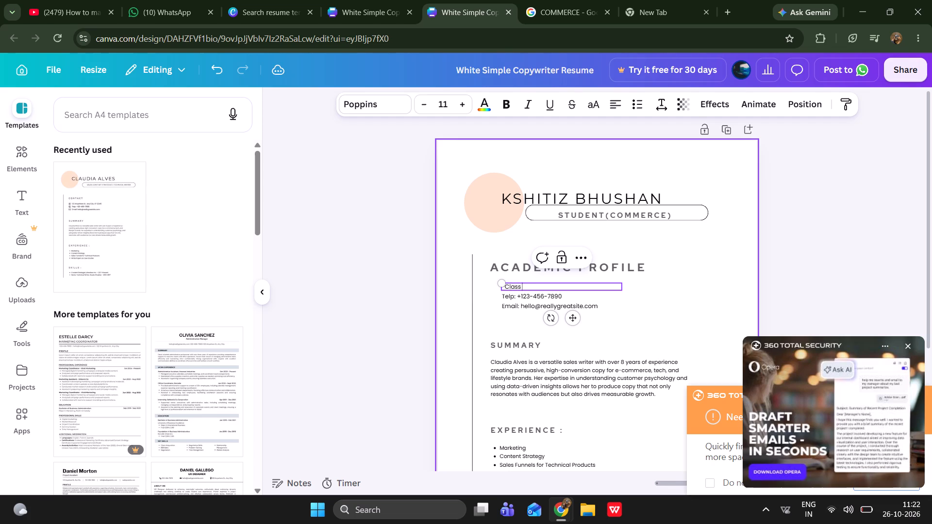
text(12)
text(th)
key(shift+parenleft)
text(commer)
text(ce)
key(0)
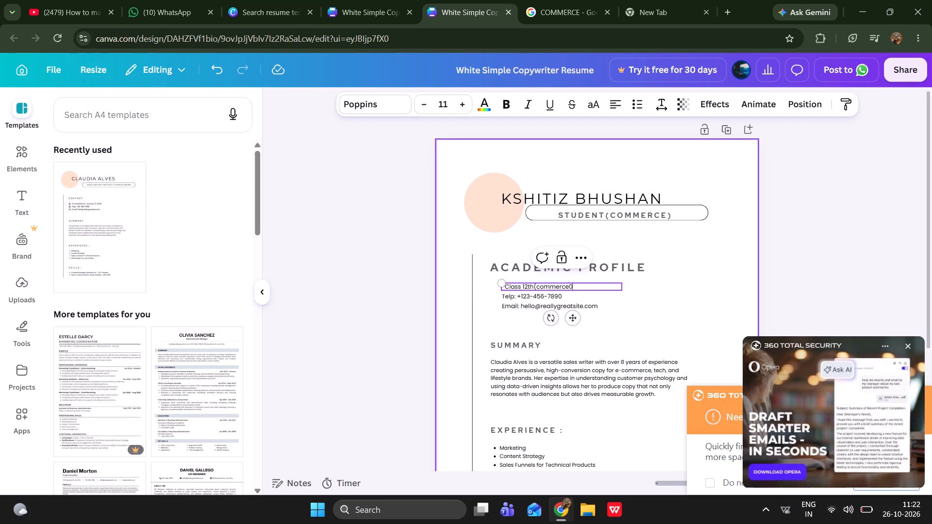
key(BackSpace)
key(shift+parenright)
key(space)
key(minus)
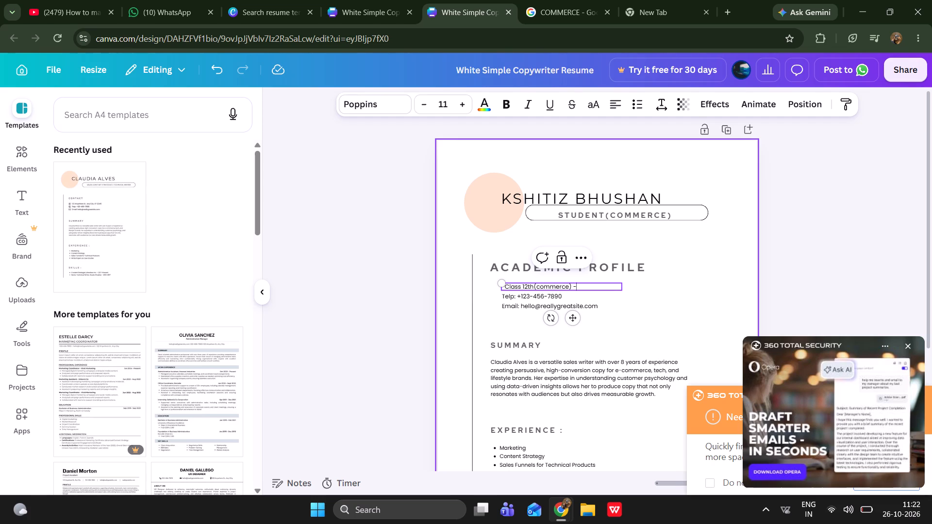
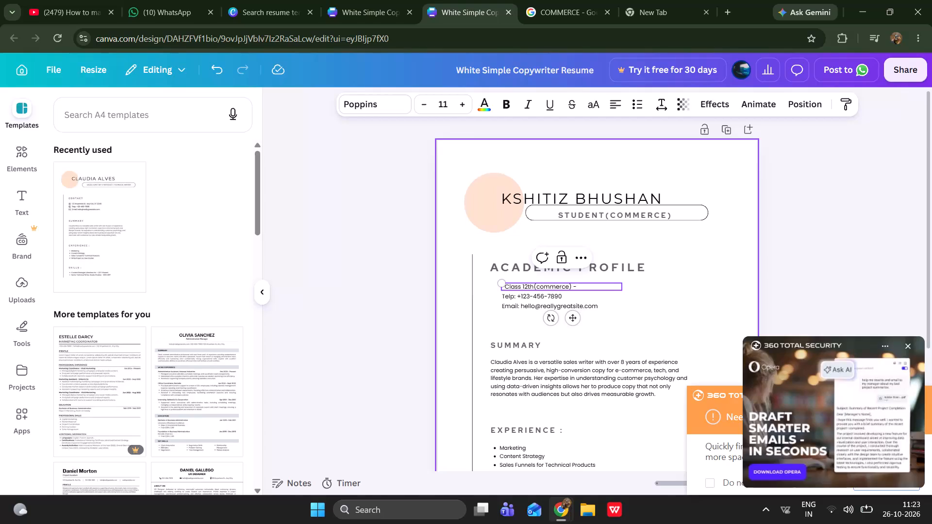
Complete the first line under ACADEMIC PROFILE by adding "Reappearing" after "Class 12th(commerce) -".
key(r)
key(e)
text(app)
text(ew)
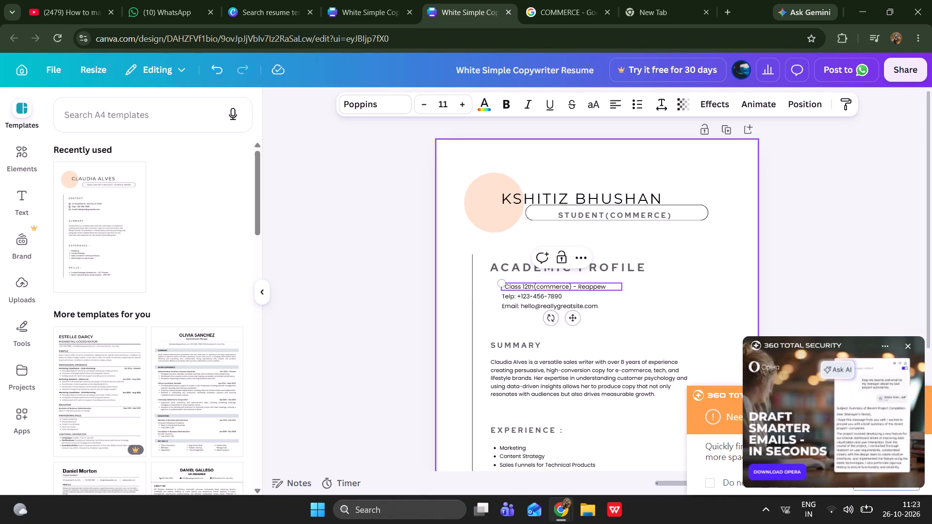
key(BackSpace)
text(aring)
Widen the ACADEMIC PROFILE heading's text box and move the heading slightly up, away from the Class 12th line.
click(629, 268)
drag(654, 267, 657, 267)
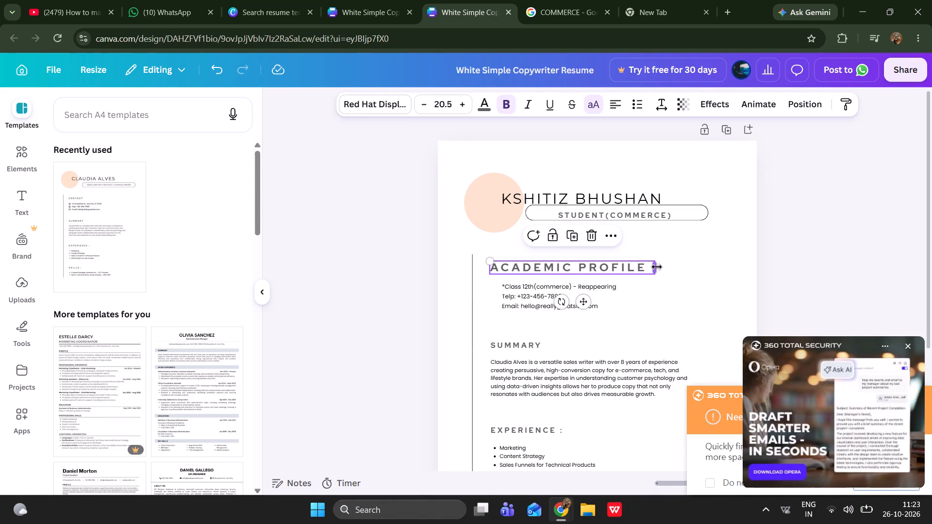
drag(657, 267, 702, 267)
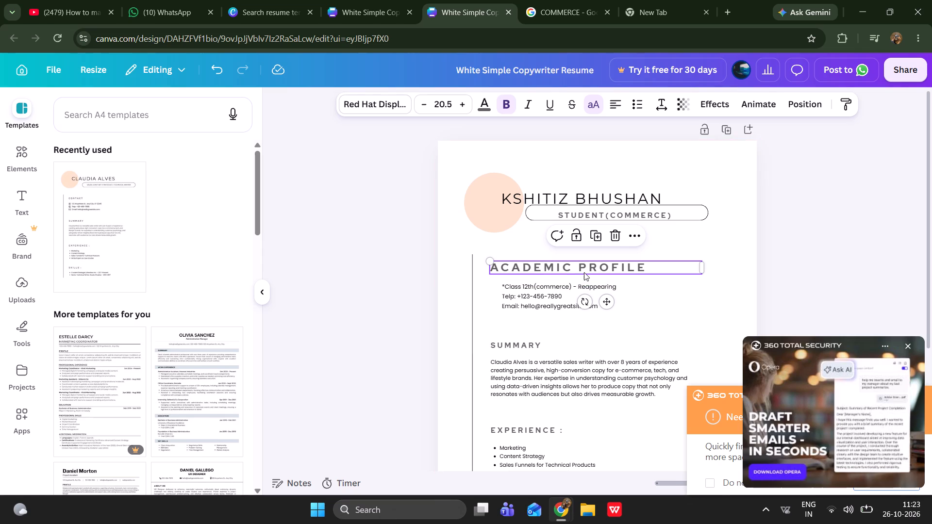
double_click(586, 262)
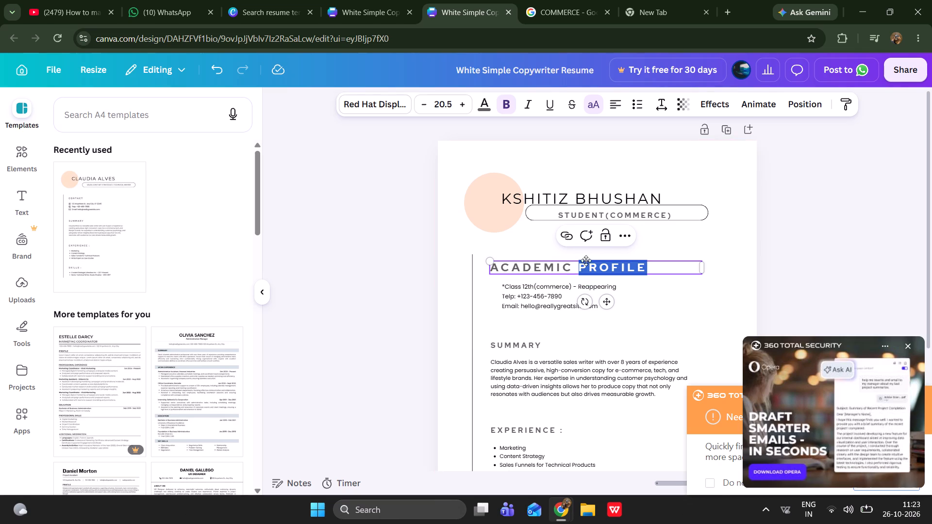
click(568, 261)
click(570, 260)
drag(570, 260, 570, 252)
click(572, 264)
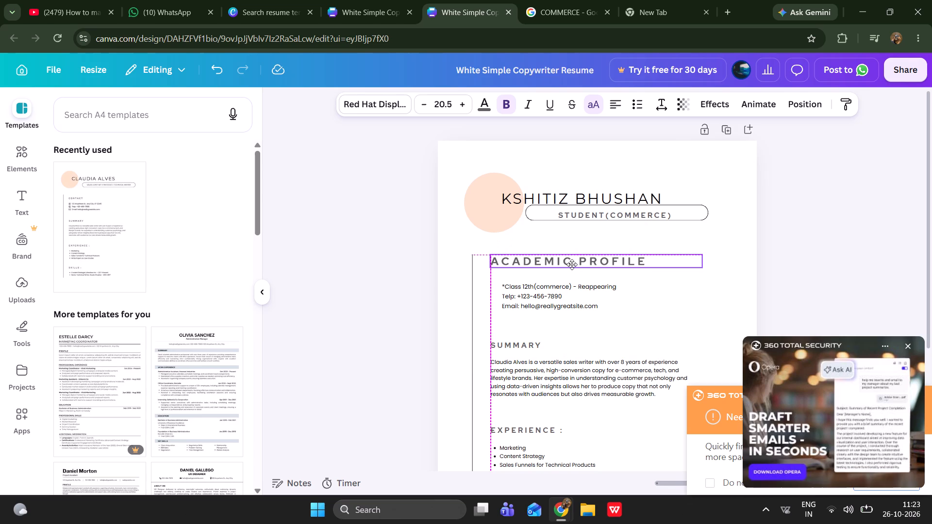
Increase the ACADEMIC PROFILE heading's font size to 27.5.
triple_click(460, 97)
triple_click(460, 97)
click(460, 97)
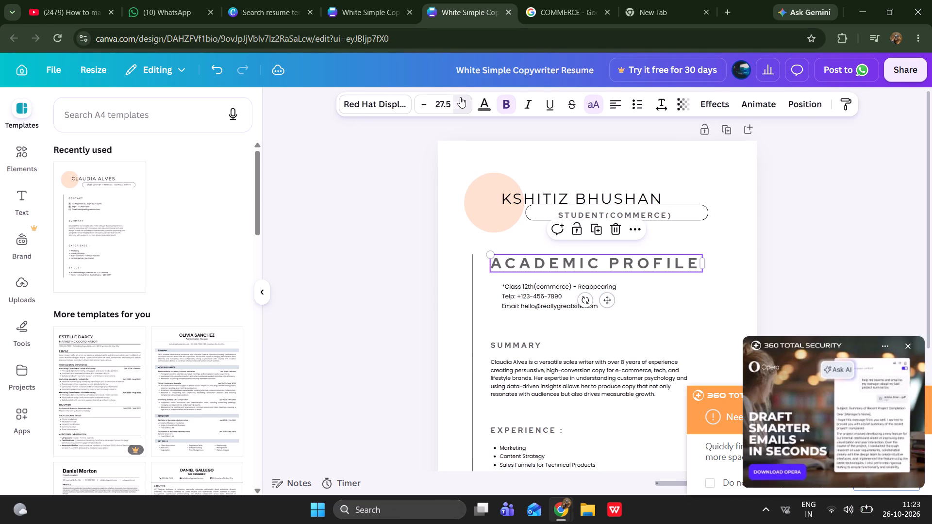
Widen the text box of the "Class 12th(commerce) - Reappearing" line slightly.
click(543, 283)
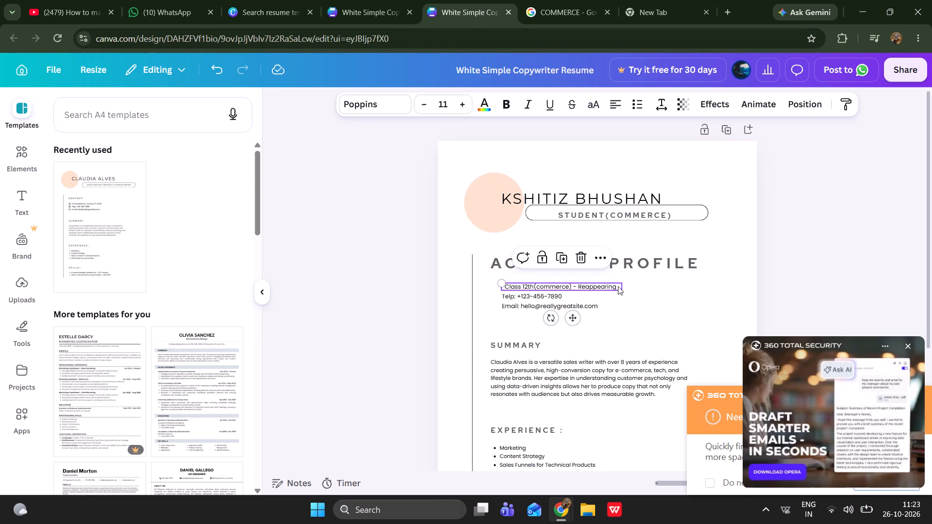
drag(622, 286, 641, 285)
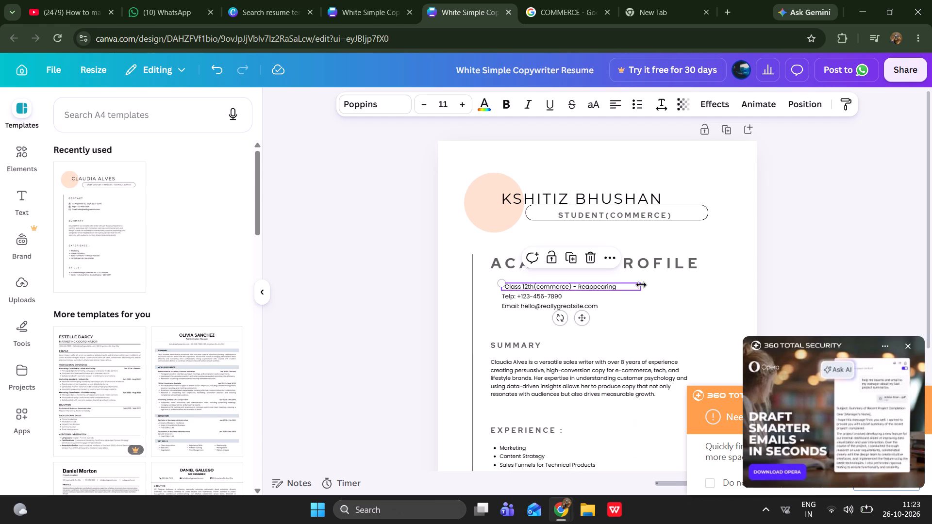
Set the ACADEMIC PROFILE heading's letter spacing to 209 and its line spacing to 2.5.
click(661, 264)
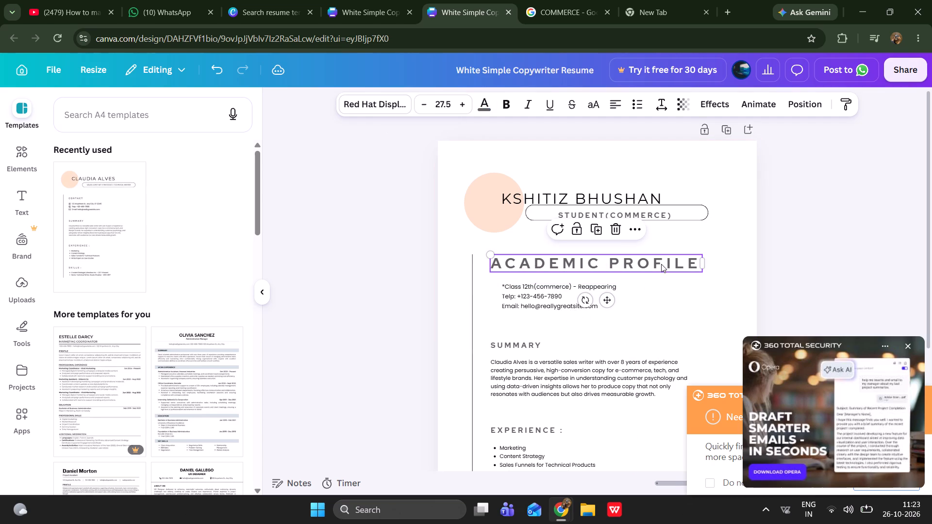
click(662, 108)
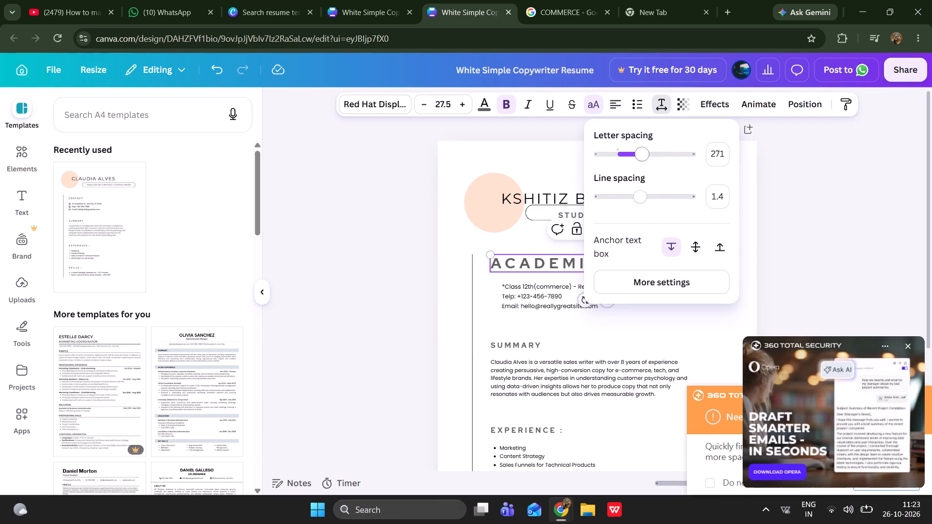
drag(644, 160, 651, 157)
double_click(651, 157)
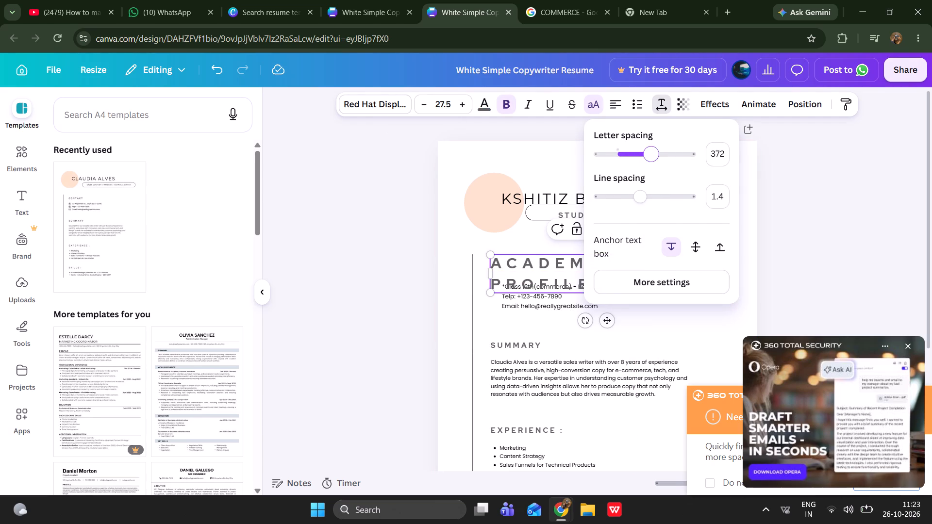
drag(651, 157, 636, 159)
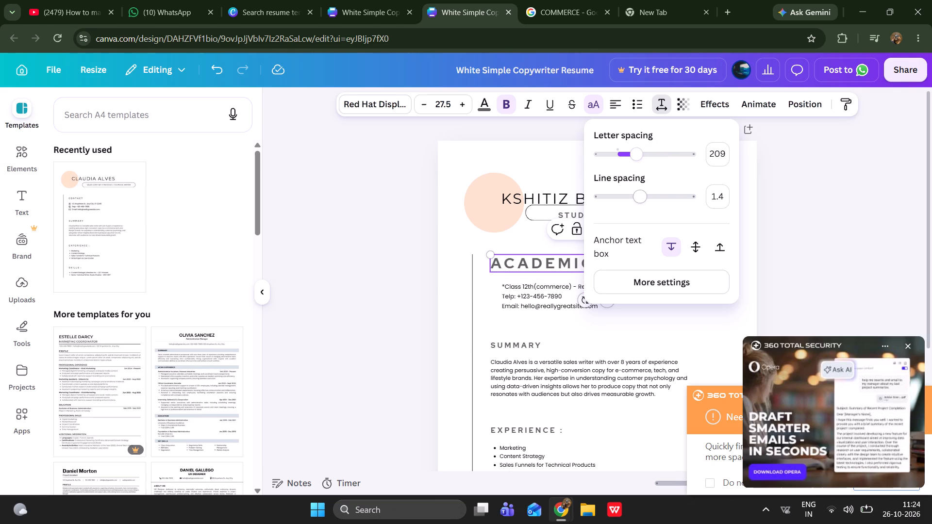
drag(642, 197, 658, 201)
click(658, 201)
drag(658, 201, 606, 199)
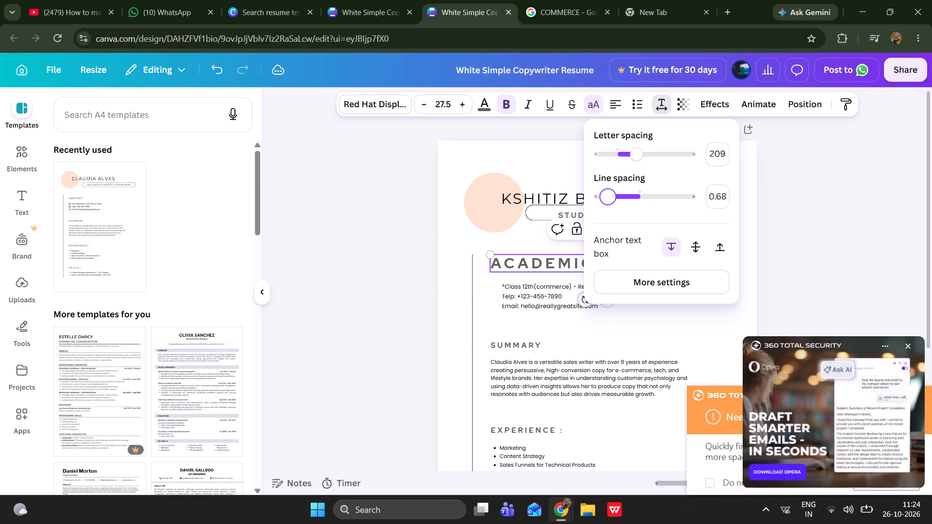
drag(606, 199, 595, 201)
drag(610, 196, 706, 202)
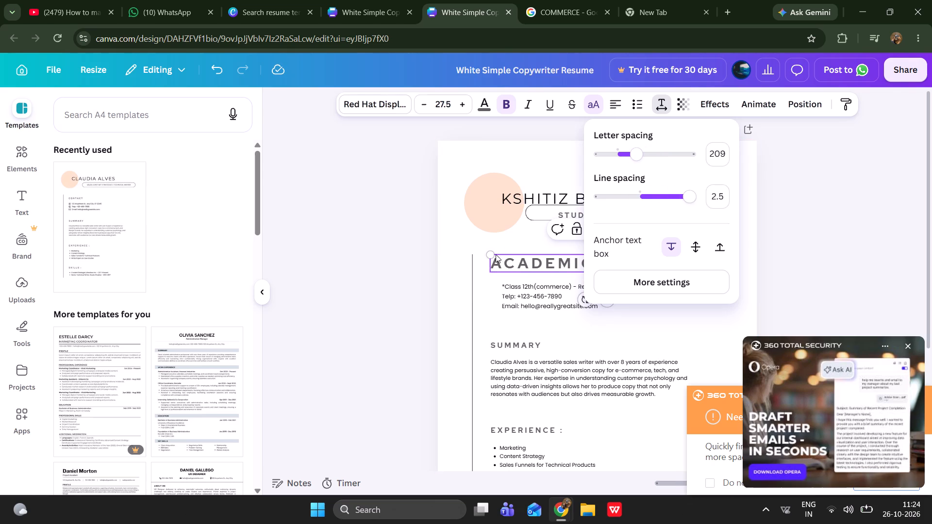
click(439, 248)
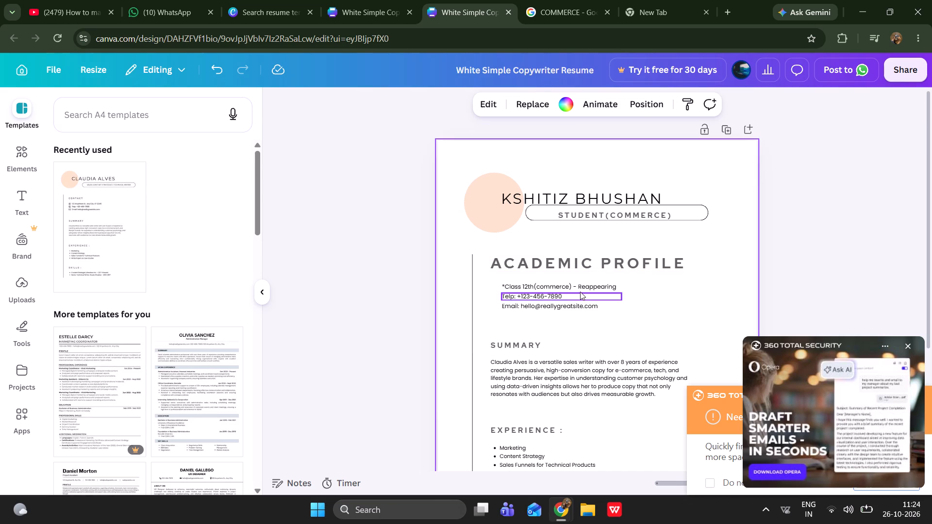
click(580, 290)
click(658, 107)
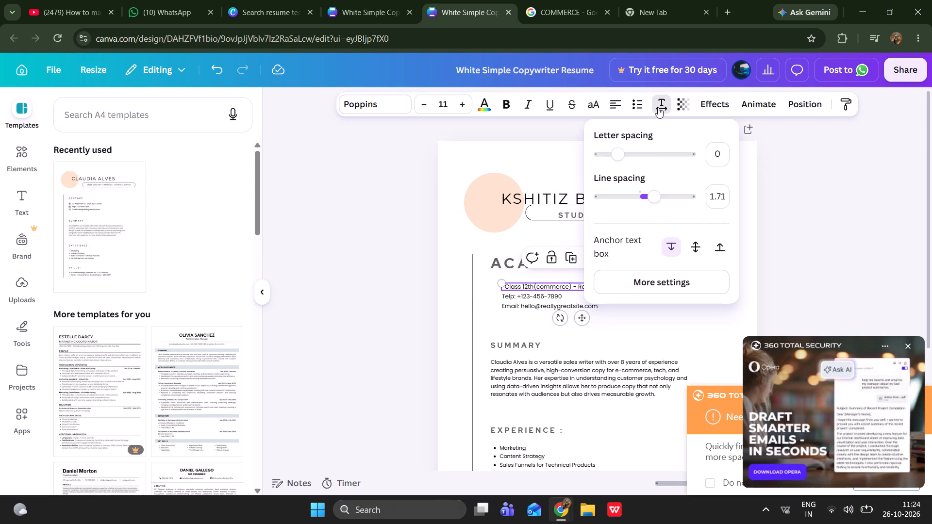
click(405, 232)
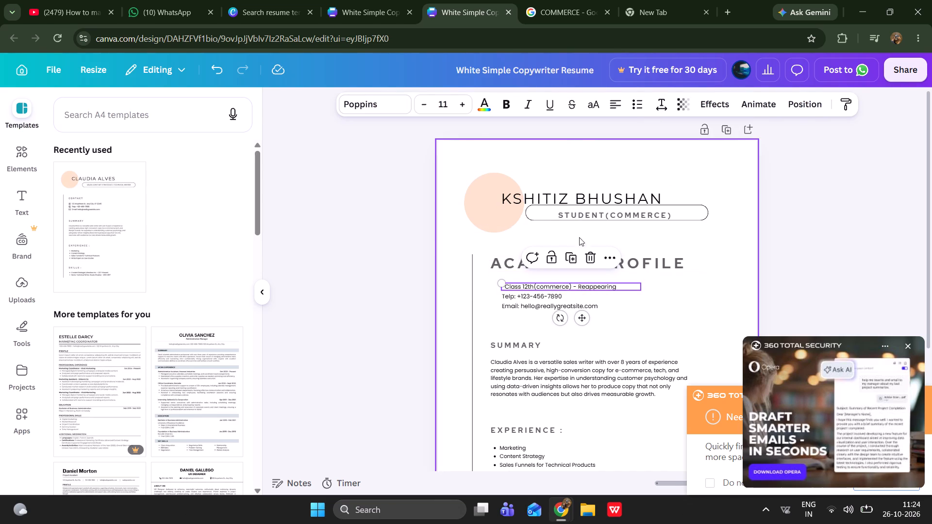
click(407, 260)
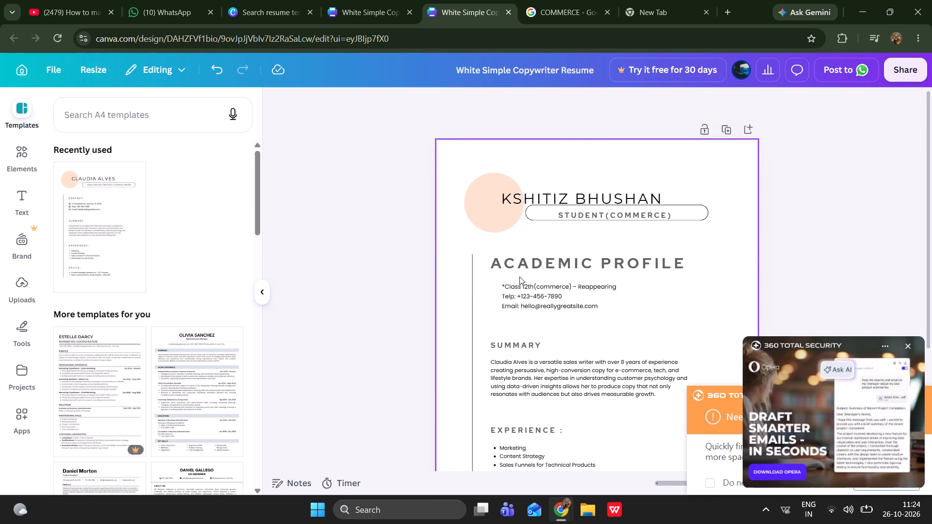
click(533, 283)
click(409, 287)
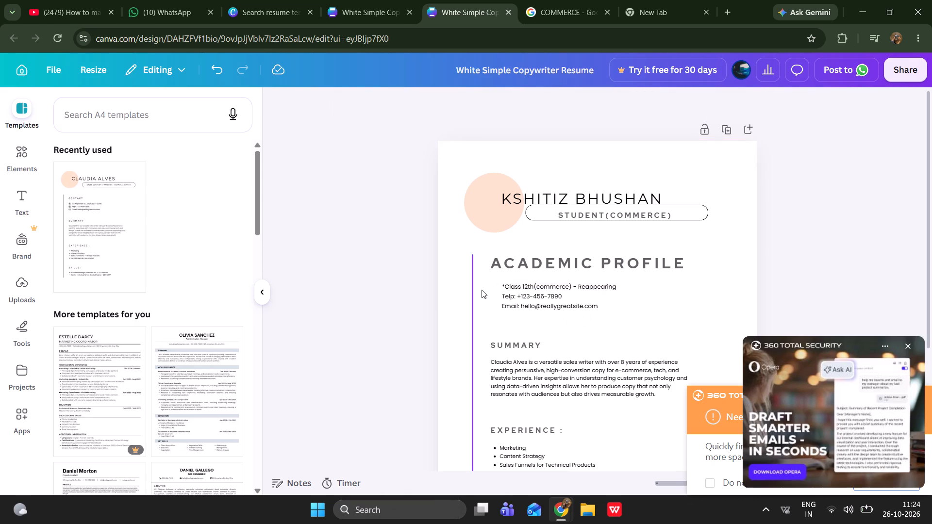
Increase the Class 12th line's font size to 16 and widen its text box so the line fits on one row.
click(516, 285)
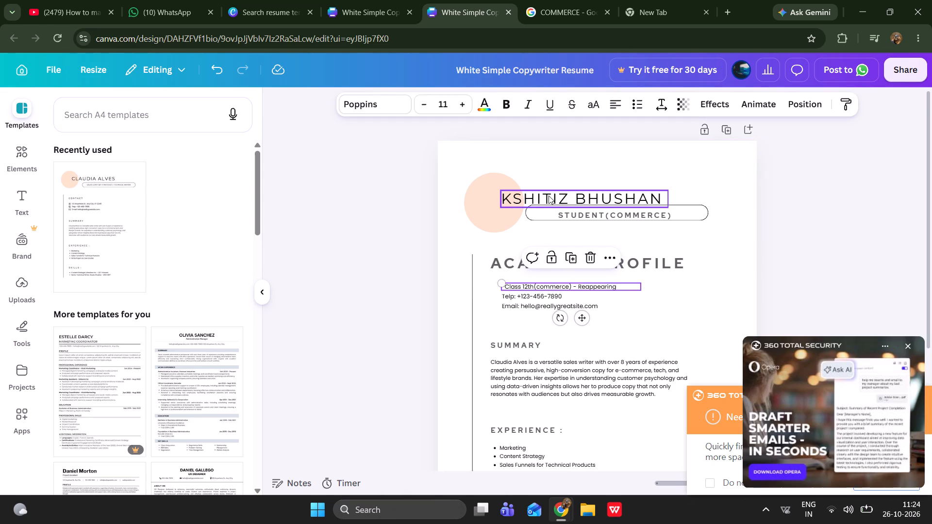
triple_click(466, 102)
double_click(466, 102)
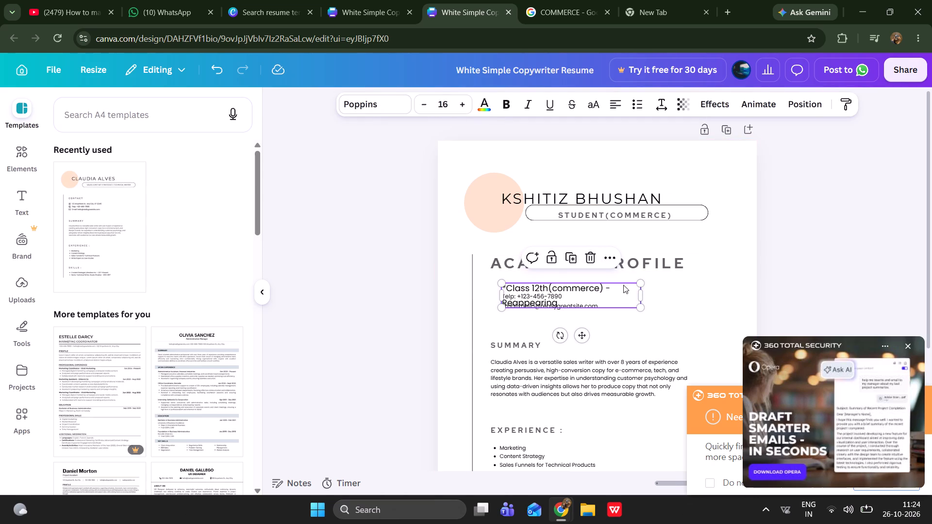
drag(642, 295, 685, 287)
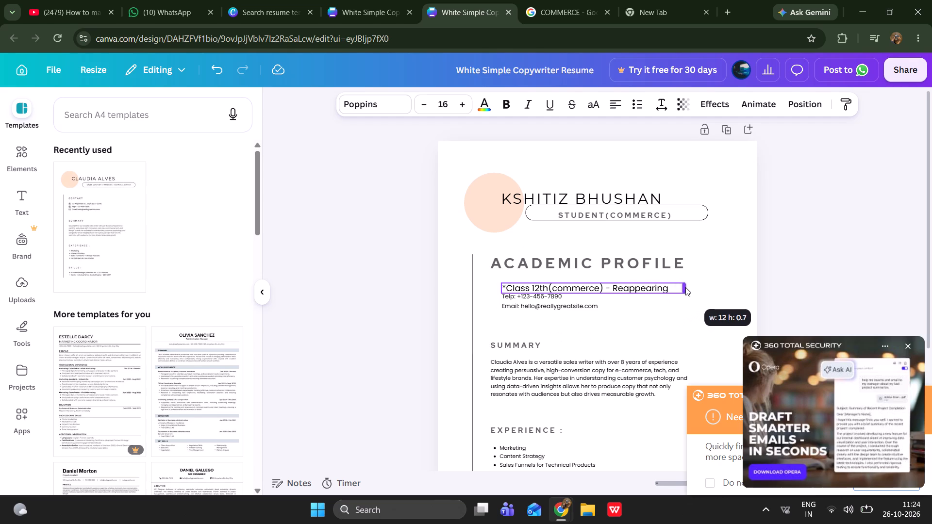
drag(685, 287, 678, 286)
Turn the Class 12th line into a bulleted item in place of its leading asterisk.
click(576, 295)
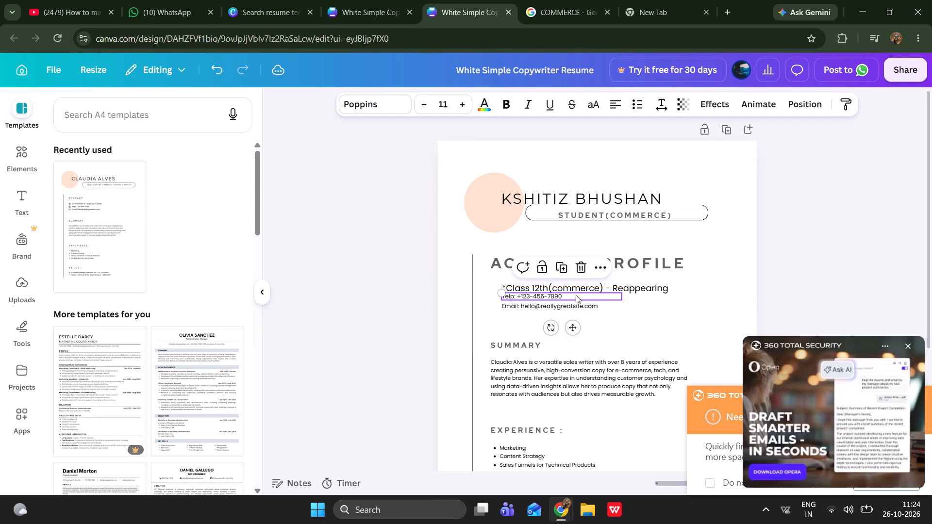
click(510, 284)
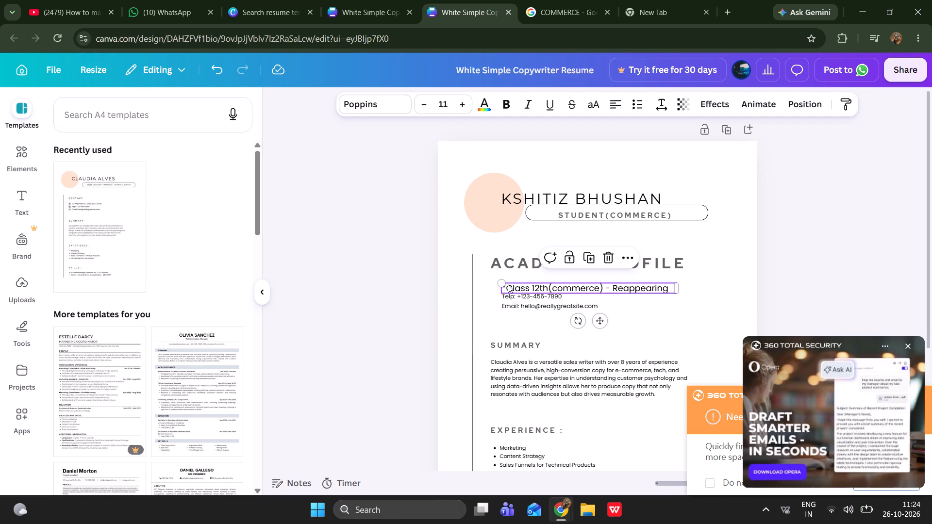
Format the "Class 12th(commerce) - Reappearing" line as a bulleted item and widen its text box so it fits on one row.
click(638, 107)
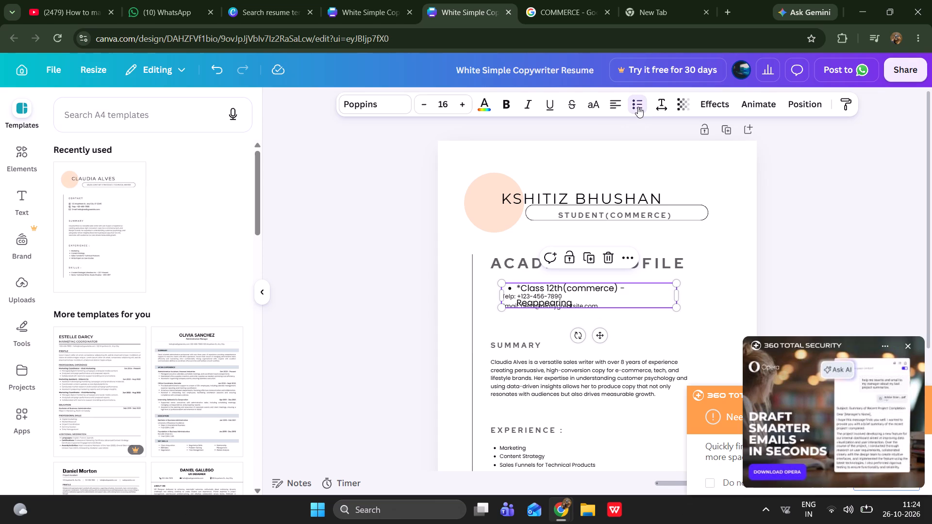
click(519, 285)
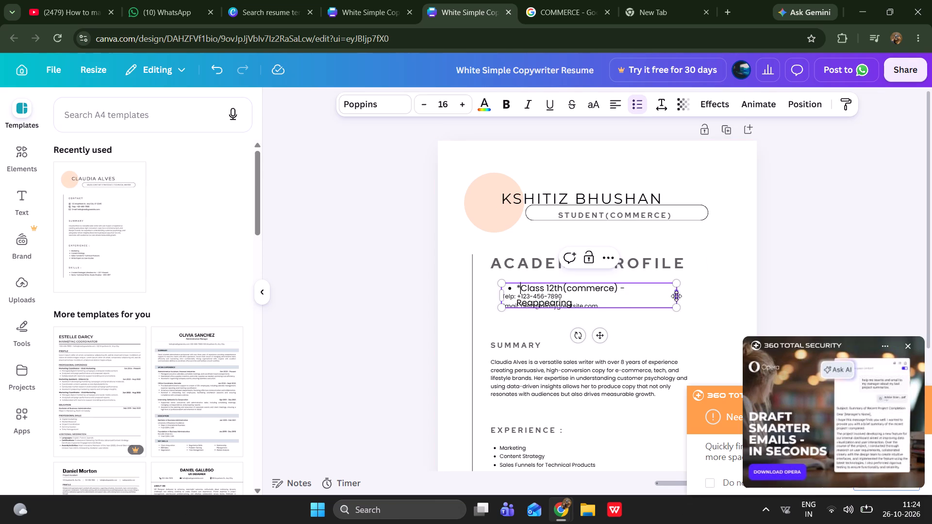
drag(675, 296, 683, 296)
click(657, 301)
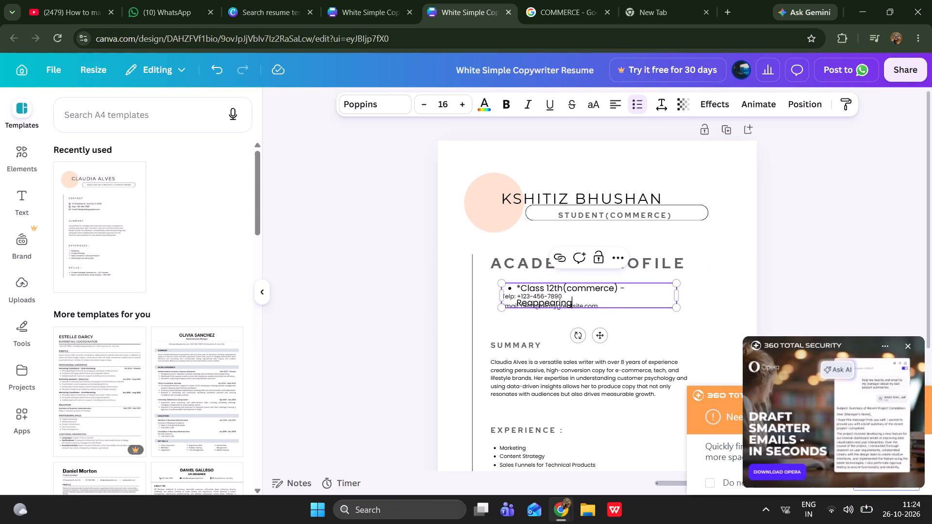
drag(678, 295, 688, 292)
click(688, 292)
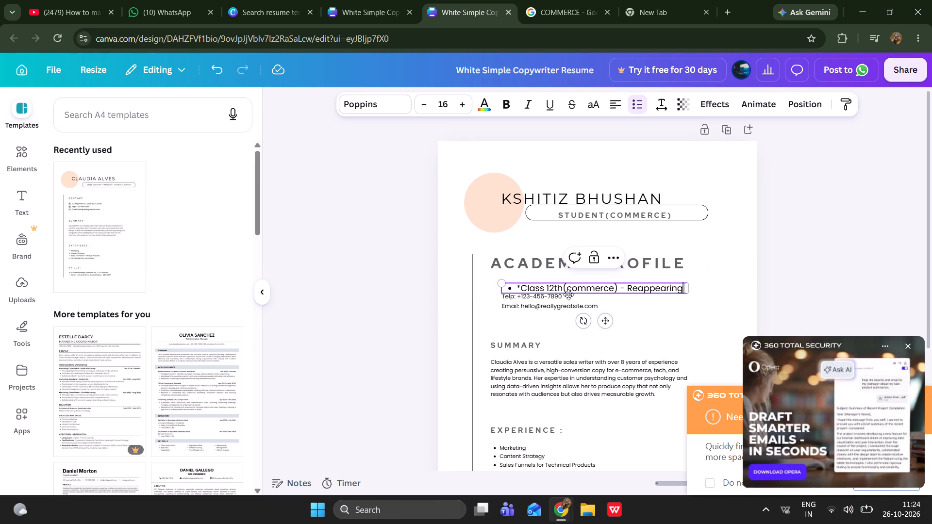
Remove the leading asterisk from the Class 12th line, keeping the line formatted as a bulleted item.
click(518, 288)
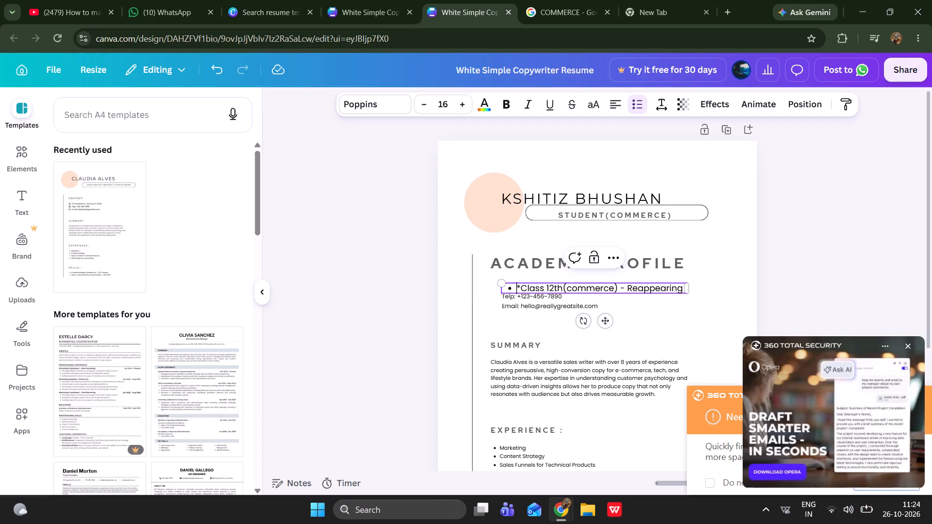
click(520, 288)
key(BackSpace)
key(BackSpace)
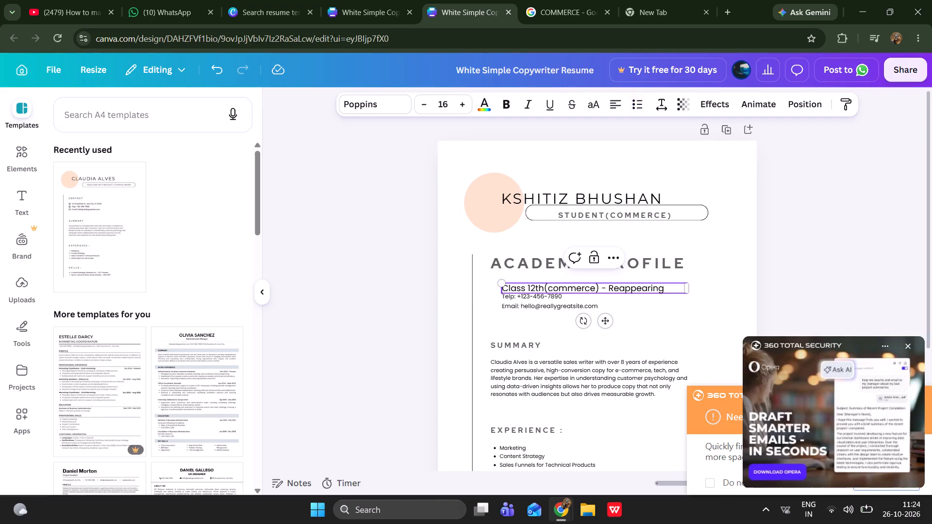
click(637, 97)
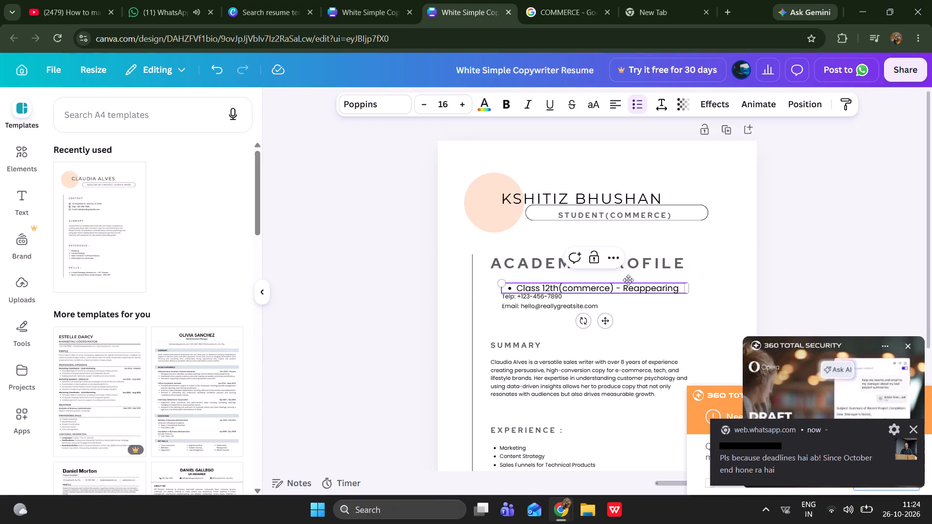
click(682, 289)
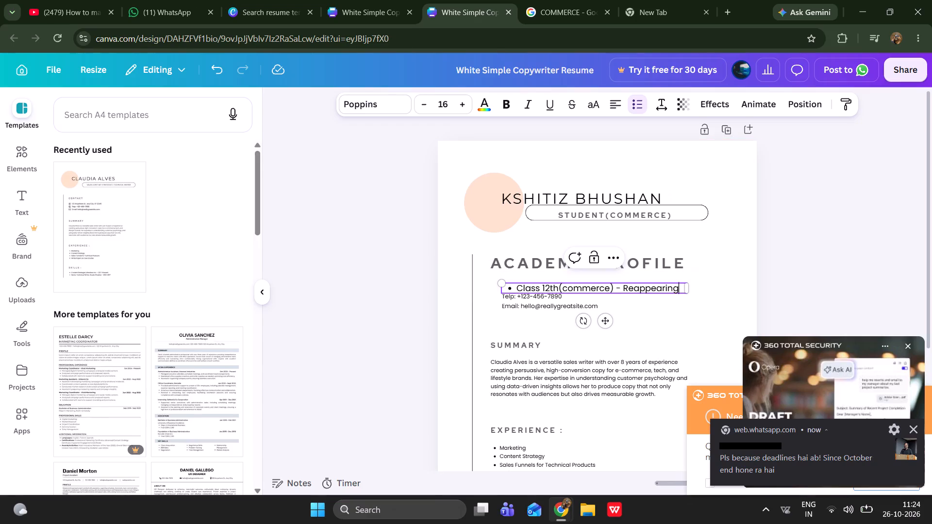
click(683, 288)
click(669, 307)
Move the ACADEMIC PROFILE heading slightly down so it sits just above the Class 12th bullet.
click(575, 277)
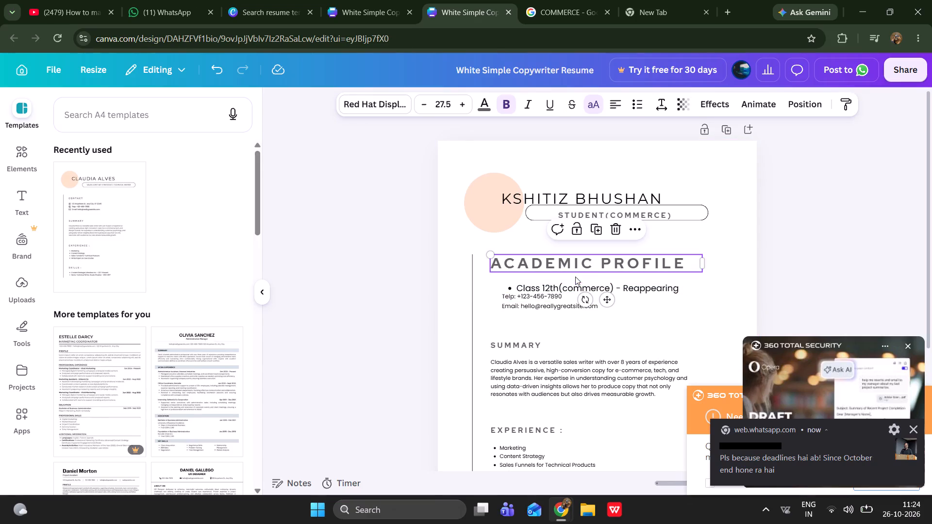
drag(592, 274, 596, 281)
drag(600, 259, 601, 260)
Move the ACADEMIC PROFILE heading down to just above the Class 12th bullet and widen its text box.
drag(601, 260, 604, 265)
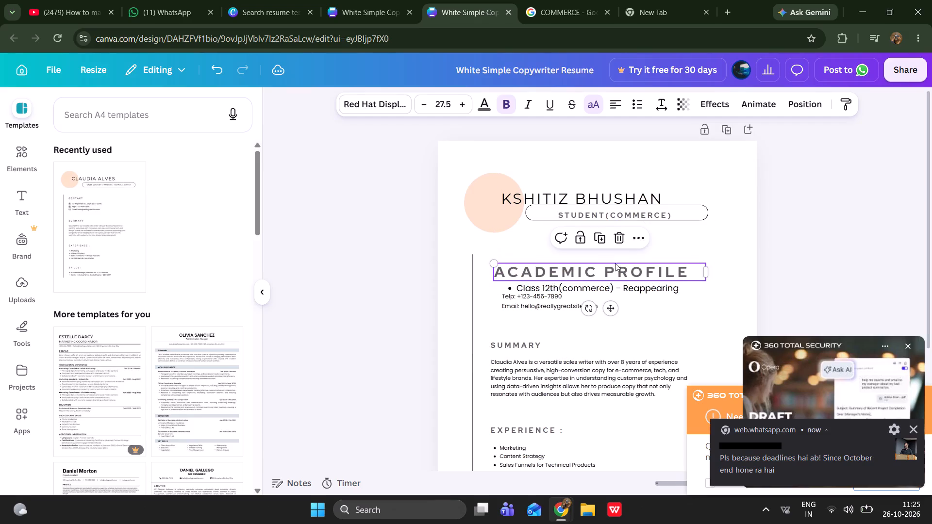
drag(710, 267, 722, 266)
Set the ACADEMIC PROFILE heading's font size to 28.5.
double_click(464, 100)
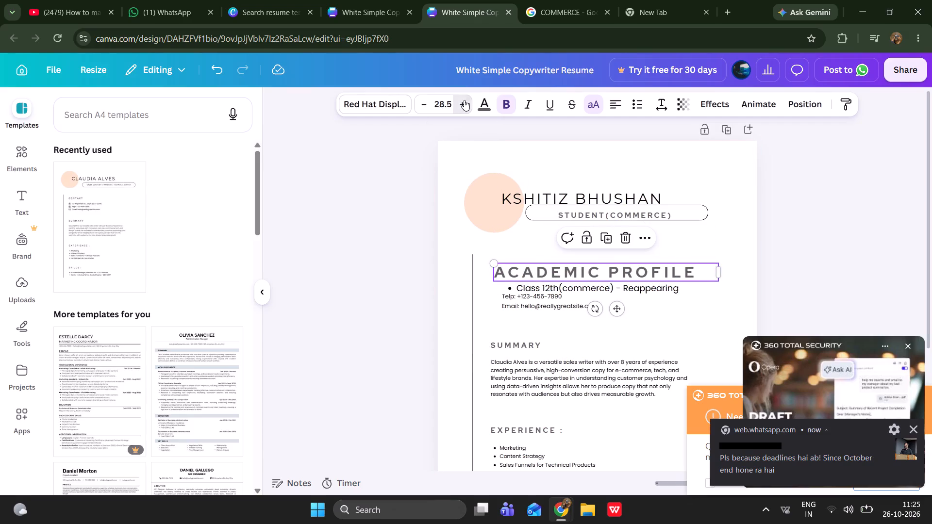
click(549, 261)
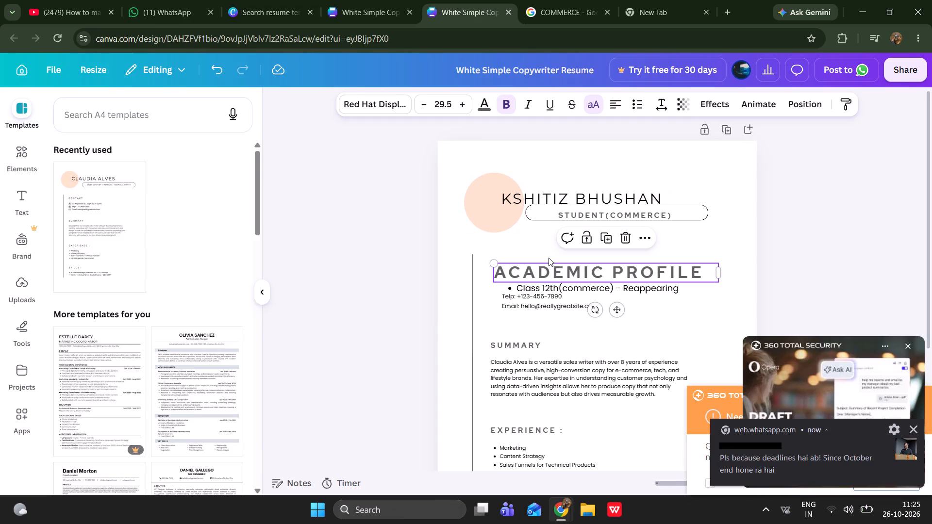
click(424, 109)
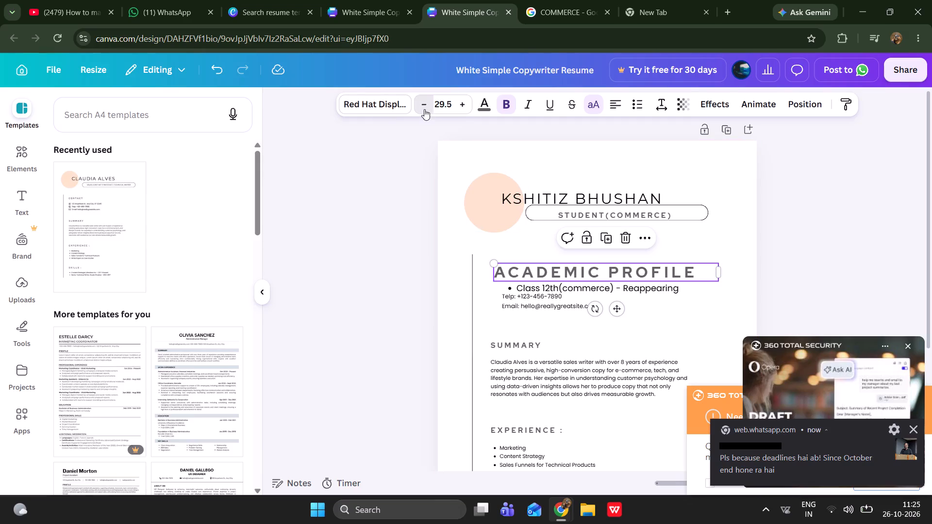
Delete the placeholder telephone line beneath the Class 12th bullet.
click(425, 297)
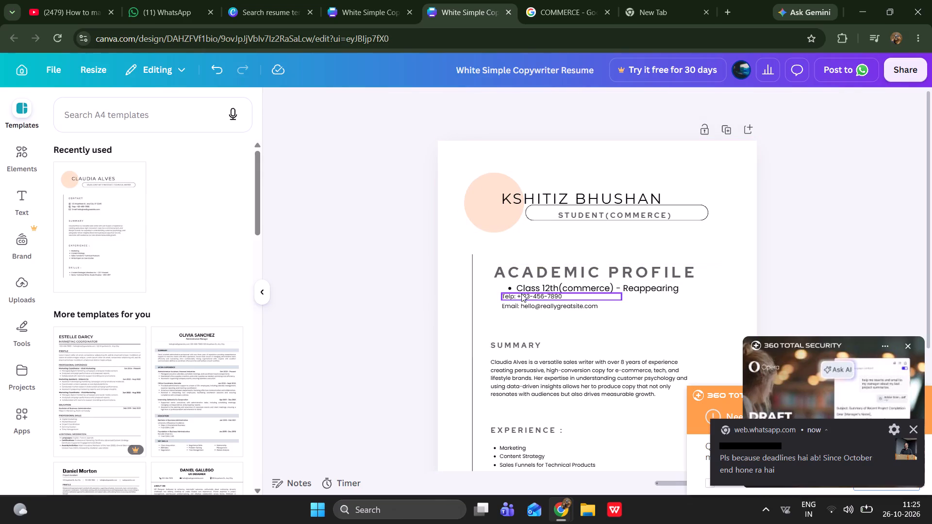
click(521, 294)
click(546, 295)
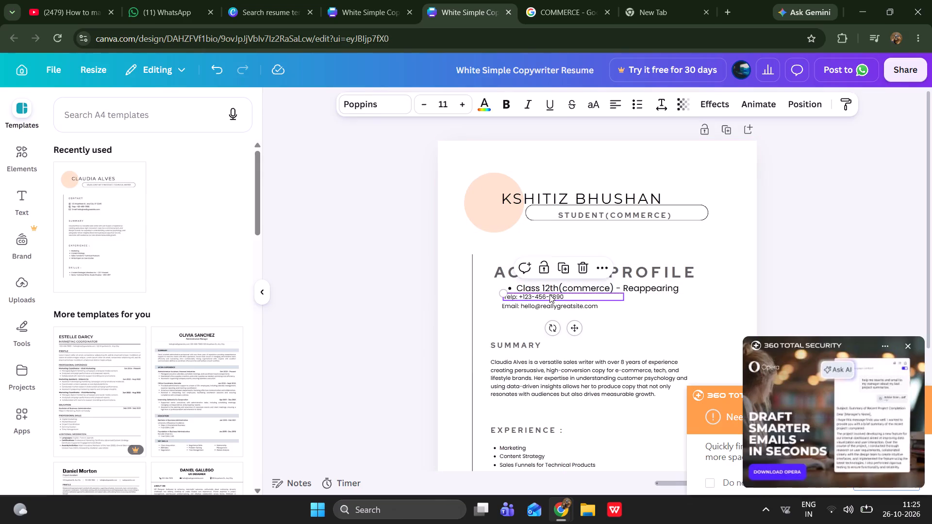
key(BackSpace)
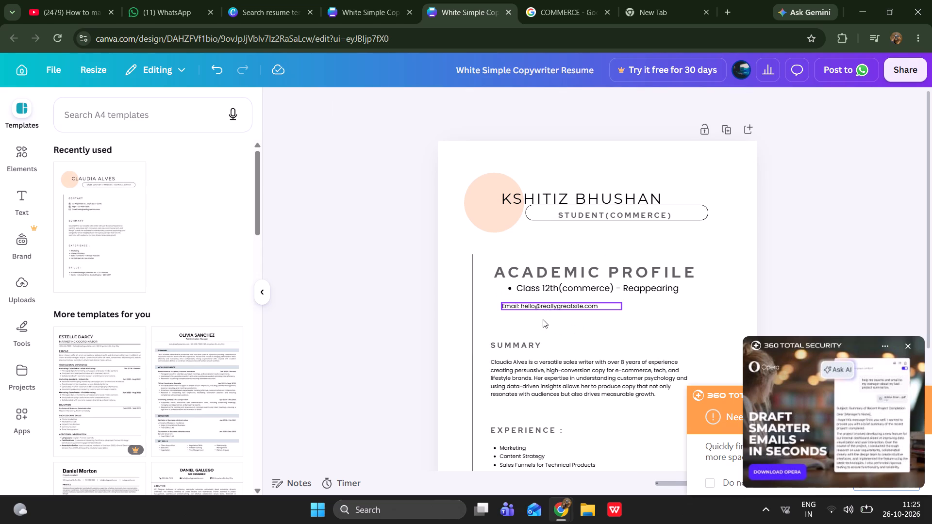
Move the placeholder email line up to just beneath the Class 12th bullet and turn it into a bulleted item.
drag(549, 306, 554, 301)
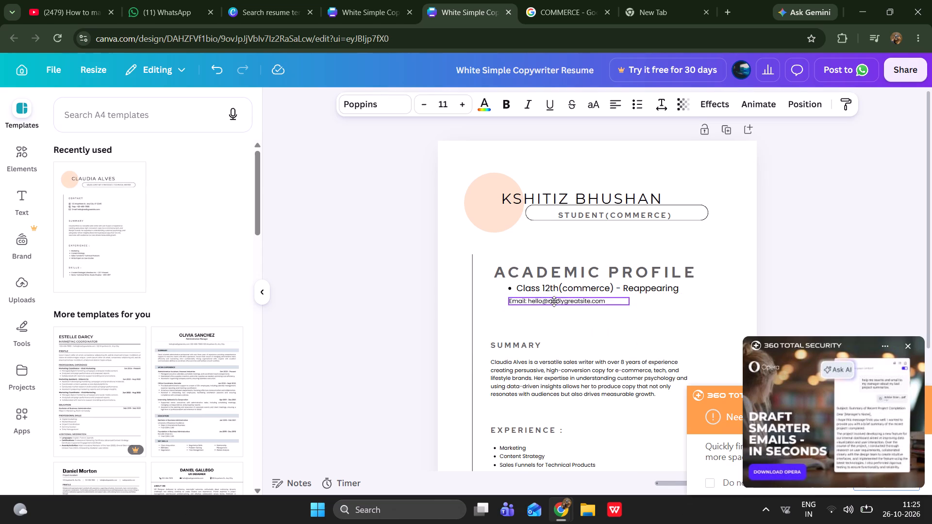
drag(554, 301, 553, 301)
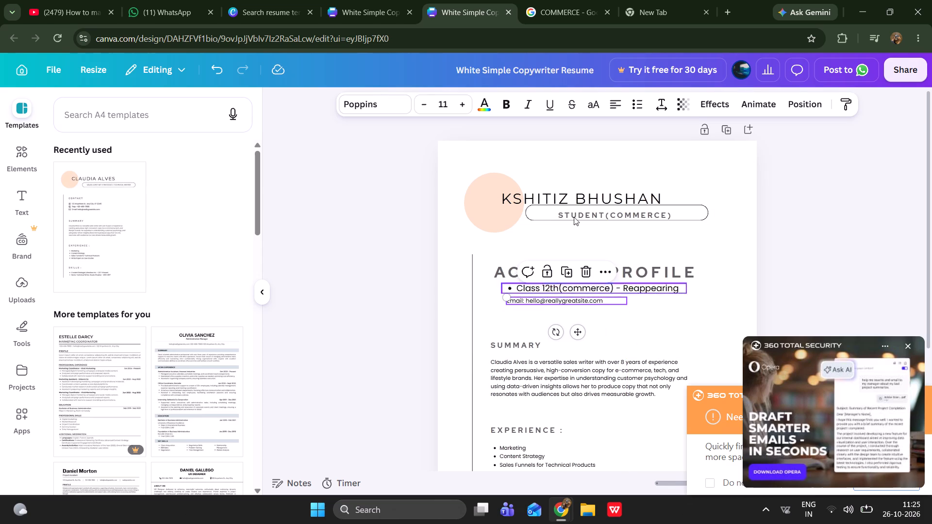
click(636, 105)
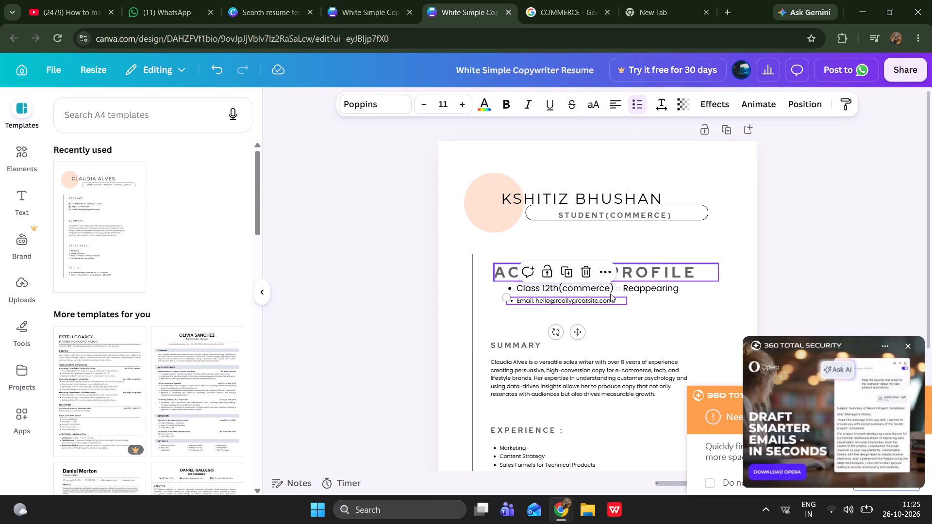
Replace the placeholder email text in the second bullet with "Class 11th".
click(620, 298)
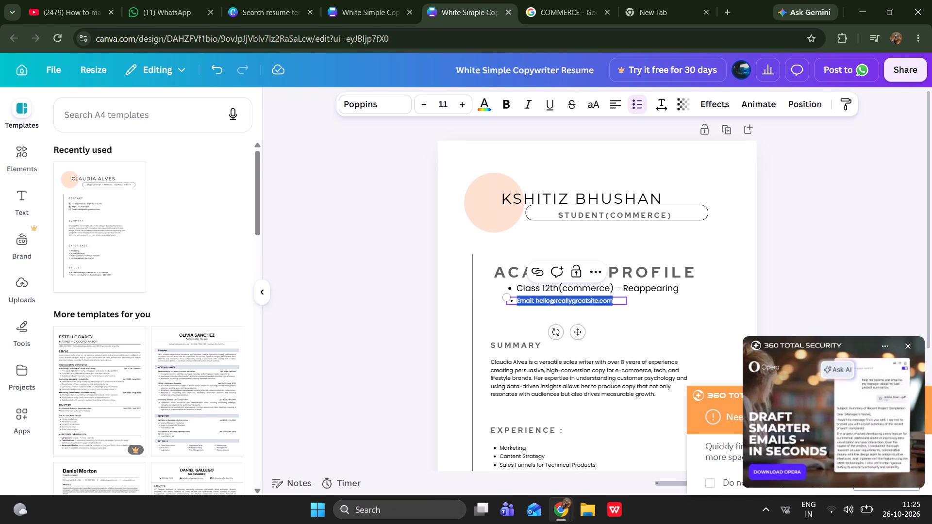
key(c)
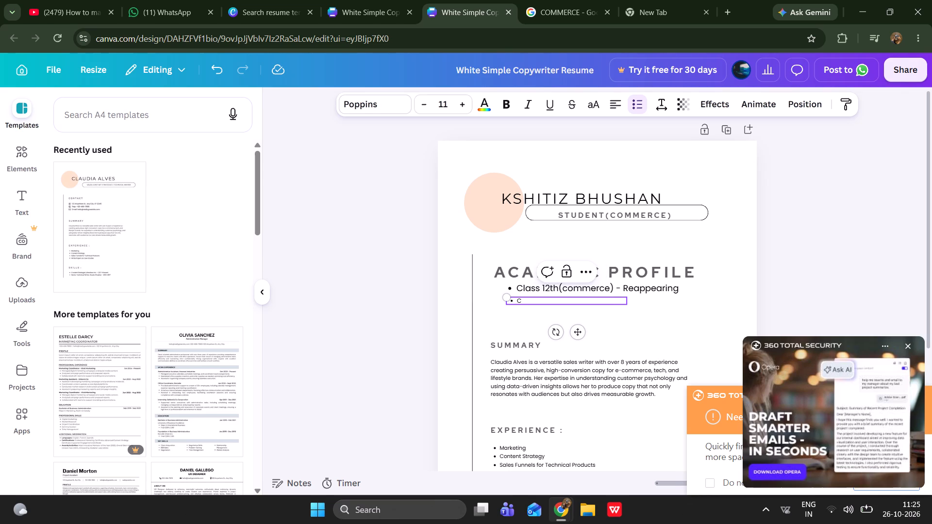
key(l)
key(BackSpace)
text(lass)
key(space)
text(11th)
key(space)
click(555, 292)
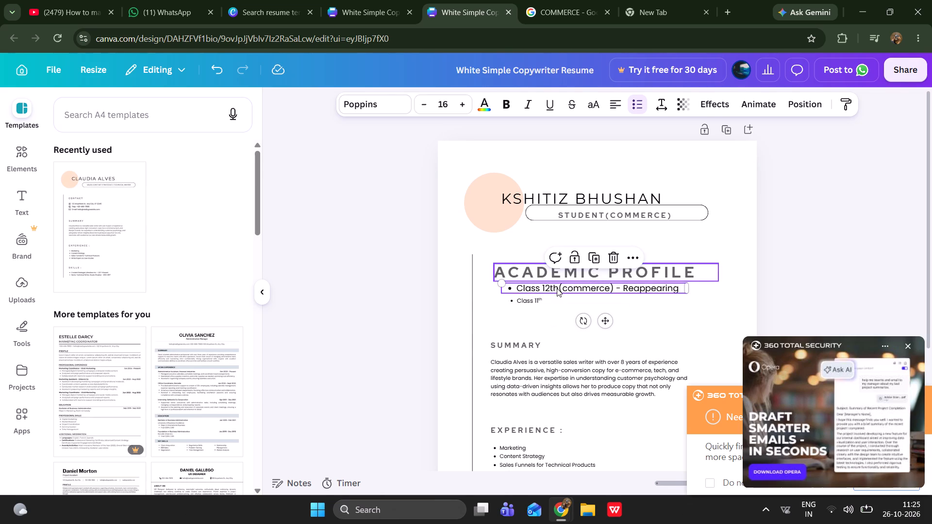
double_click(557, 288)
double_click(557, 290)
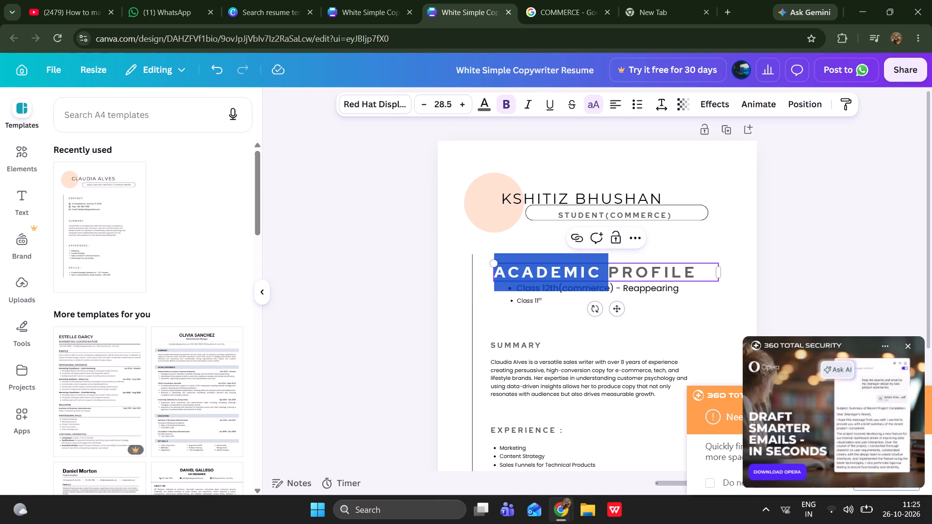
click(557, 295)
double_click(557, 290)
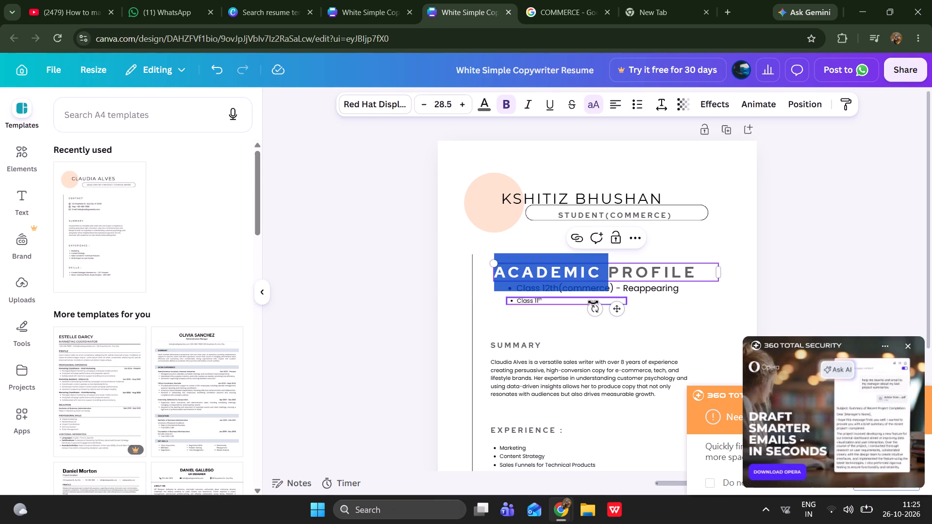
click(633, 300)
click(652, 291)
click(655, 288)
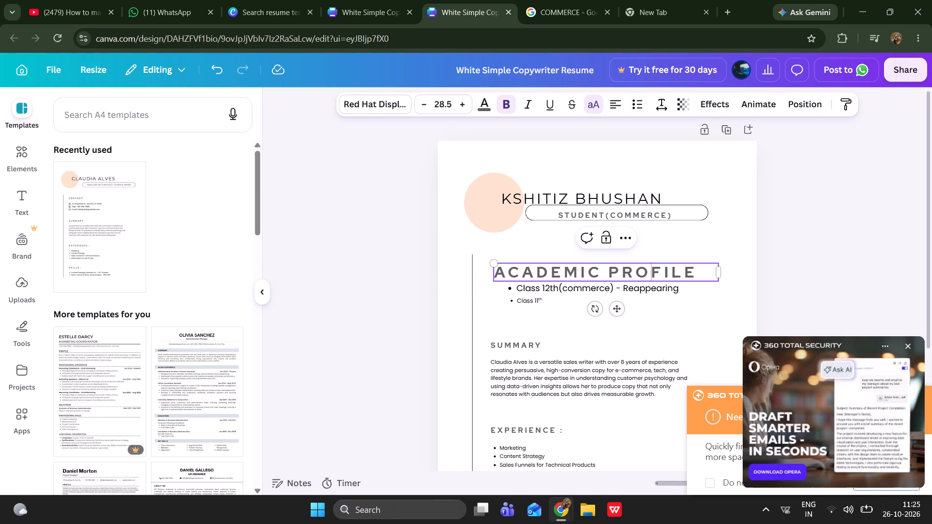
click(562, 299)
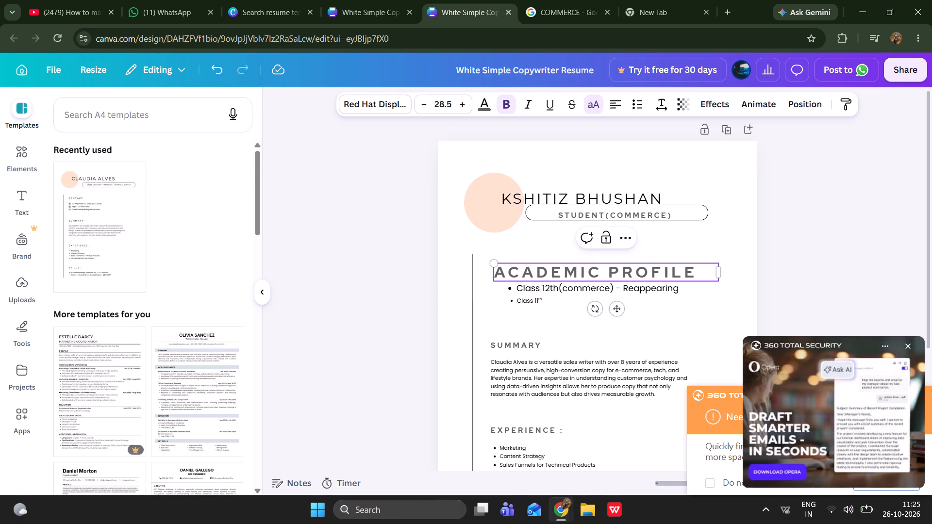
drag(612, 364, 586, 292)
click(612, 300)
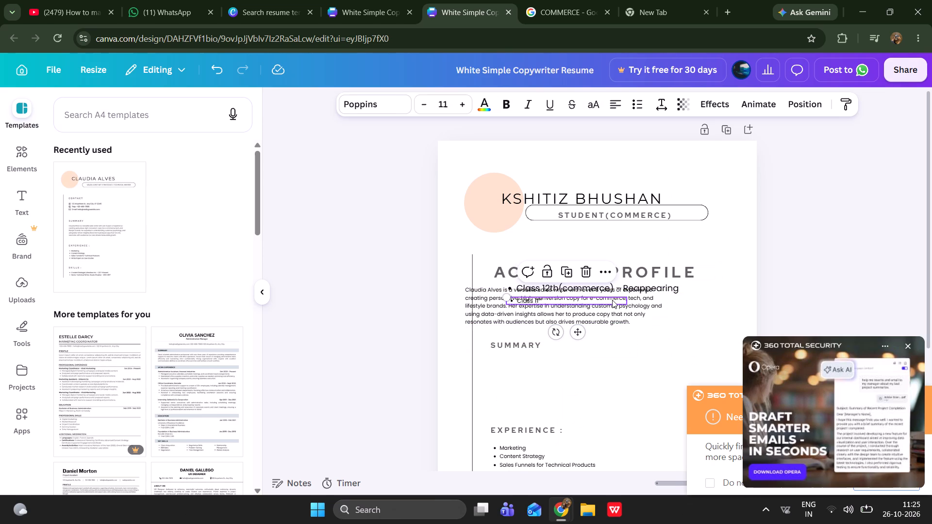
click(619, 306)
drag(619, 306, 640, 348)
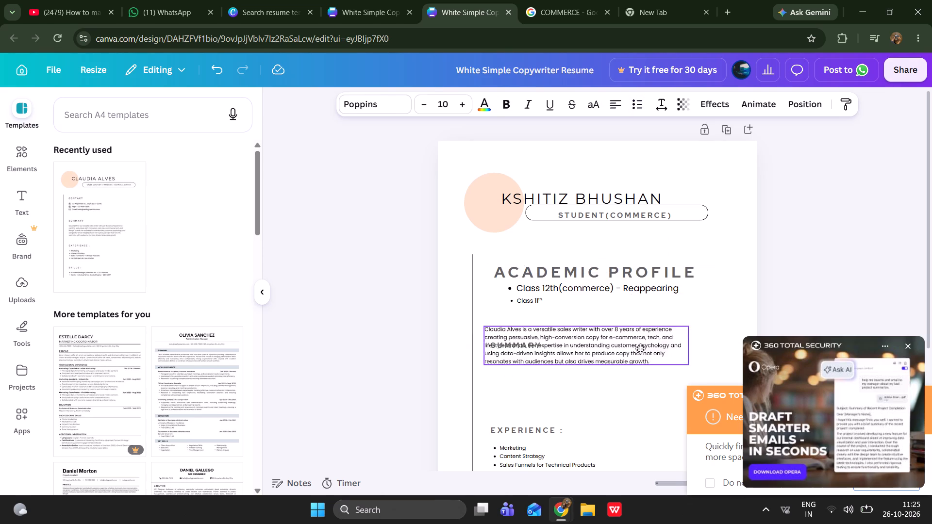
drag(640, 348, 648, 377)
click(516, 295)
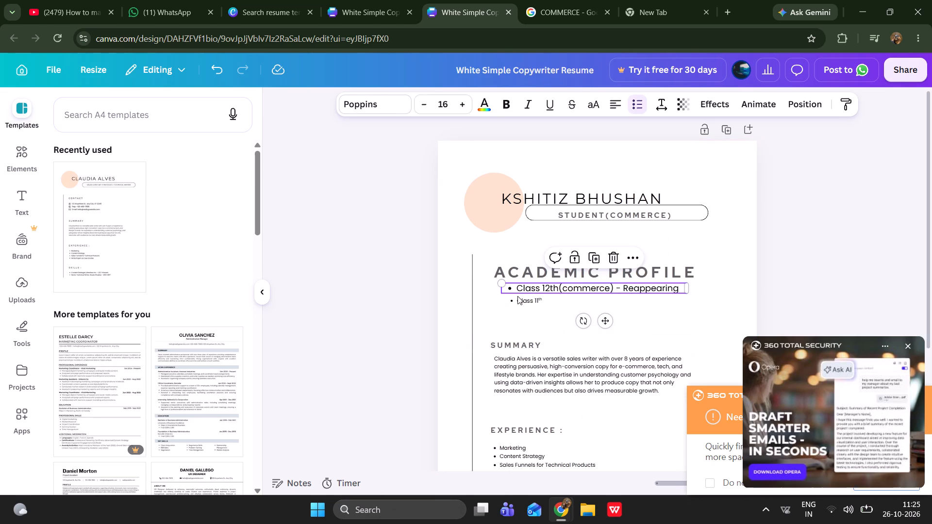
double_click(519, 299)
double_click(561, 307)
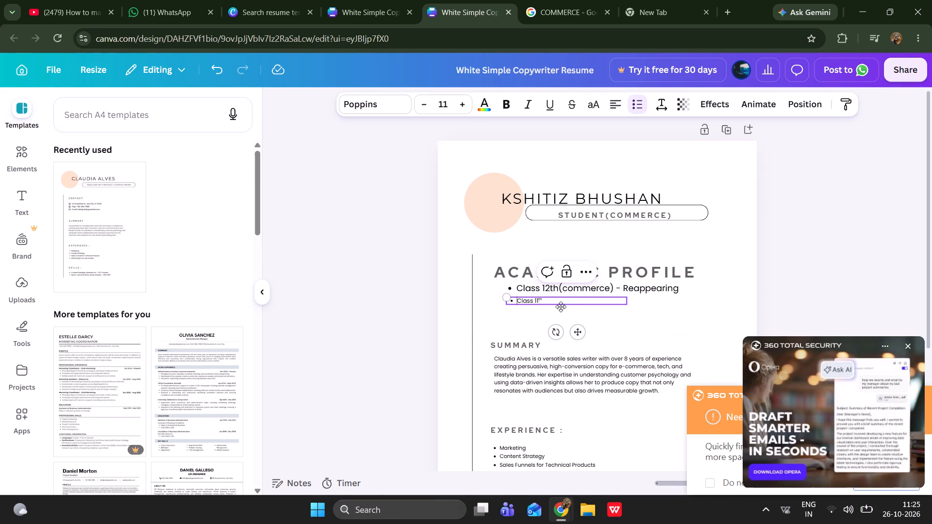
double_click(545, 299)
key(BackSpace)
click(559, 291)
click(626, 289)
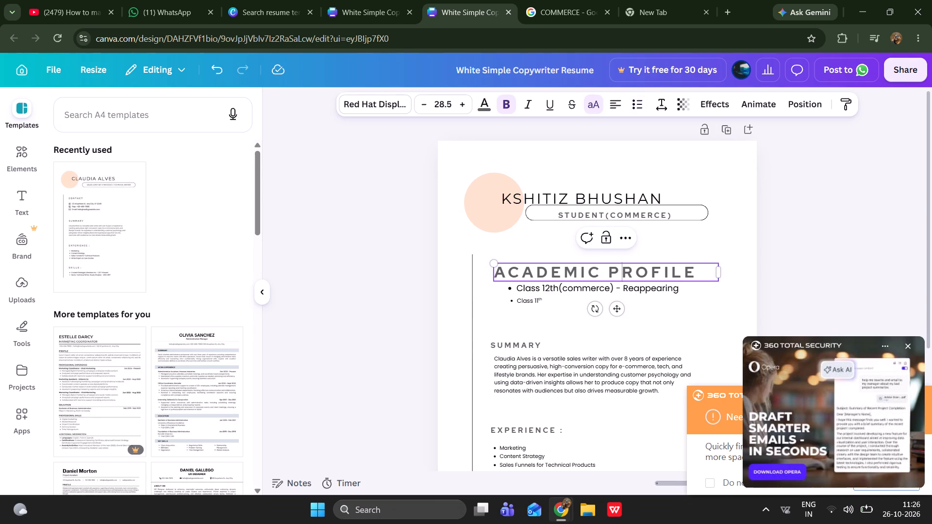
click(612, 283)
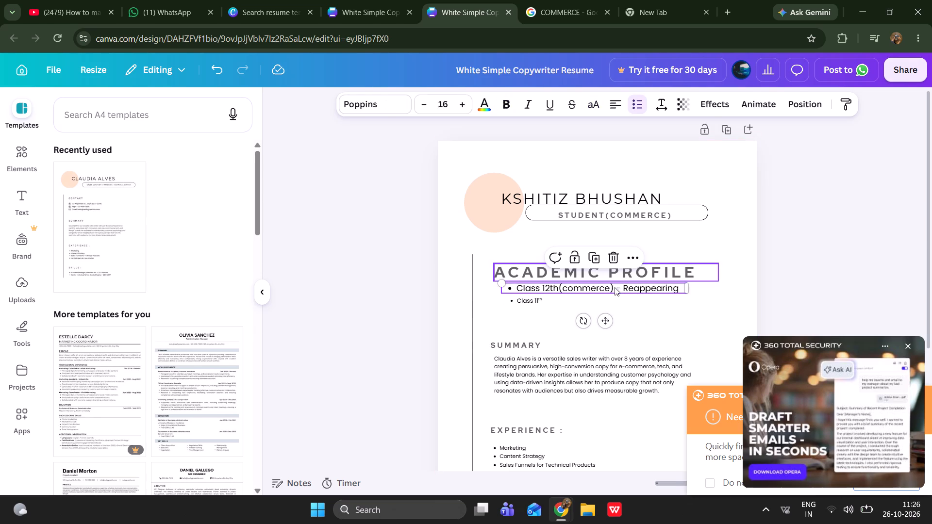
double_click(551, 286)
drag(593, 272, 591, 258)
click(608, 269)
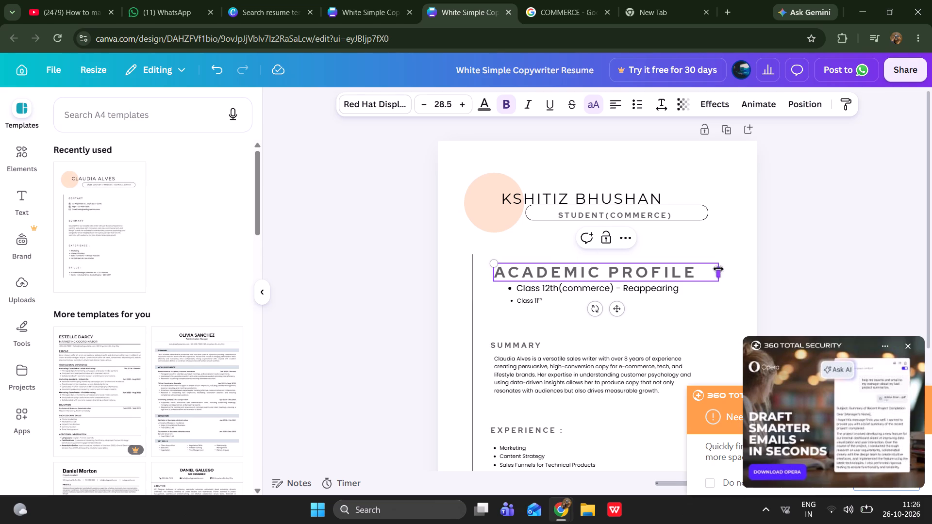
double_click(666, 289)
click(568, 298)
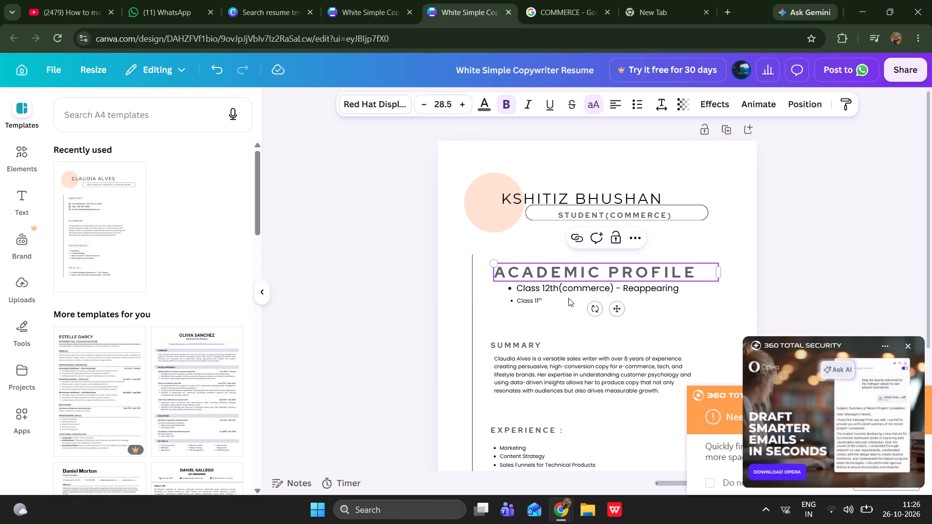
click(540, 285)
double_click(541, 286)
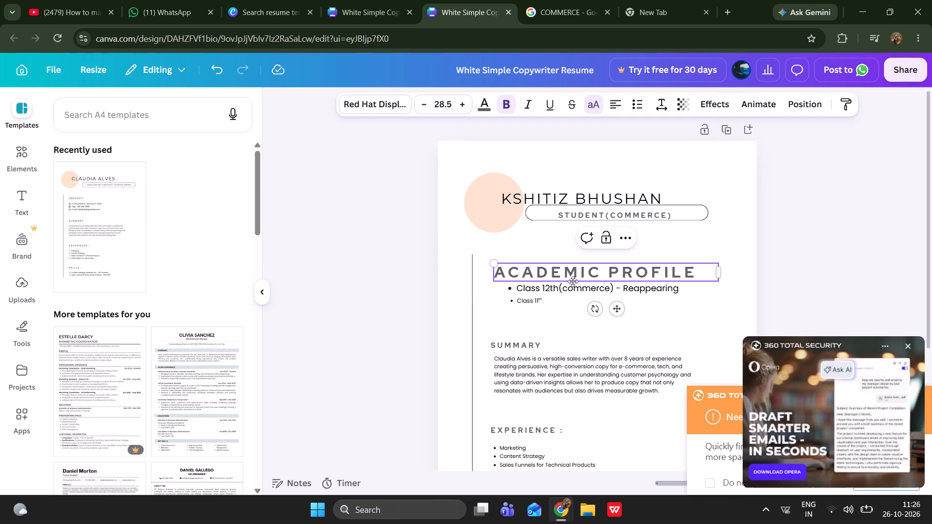
Reduce the ACADEMIC PROFILE heading's font size to 22.5 so it clears the Class 12th bullet, and deselect it.
triple_click(421, 108)
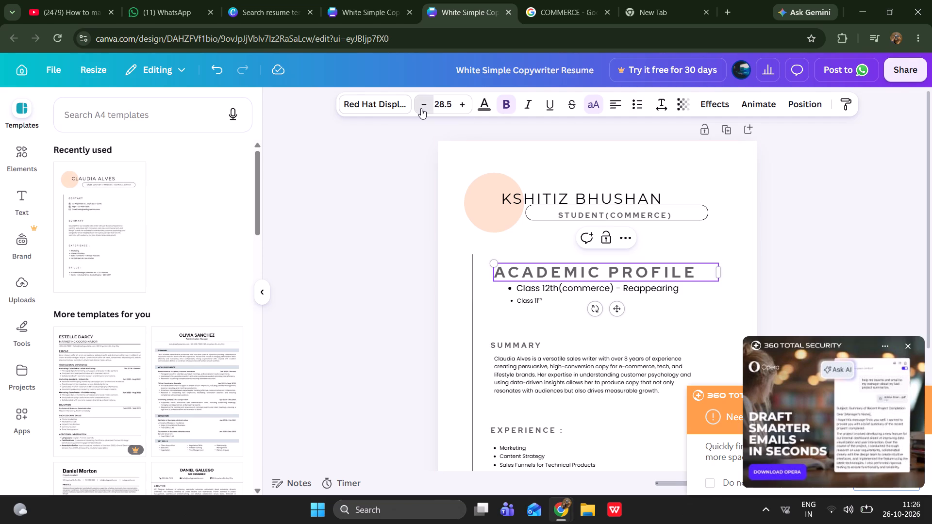
triple_click(421, 108)
click(583, 289)
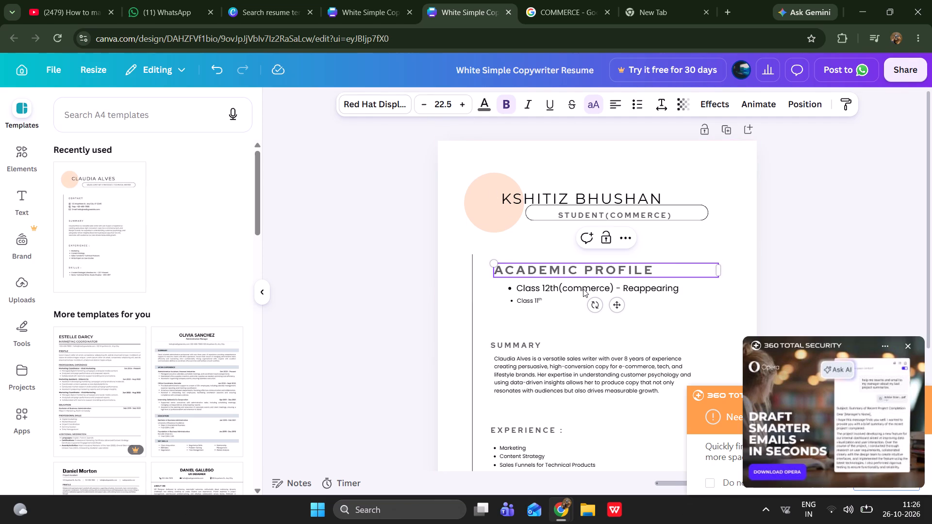
click(582, 287)
click(535, 322)
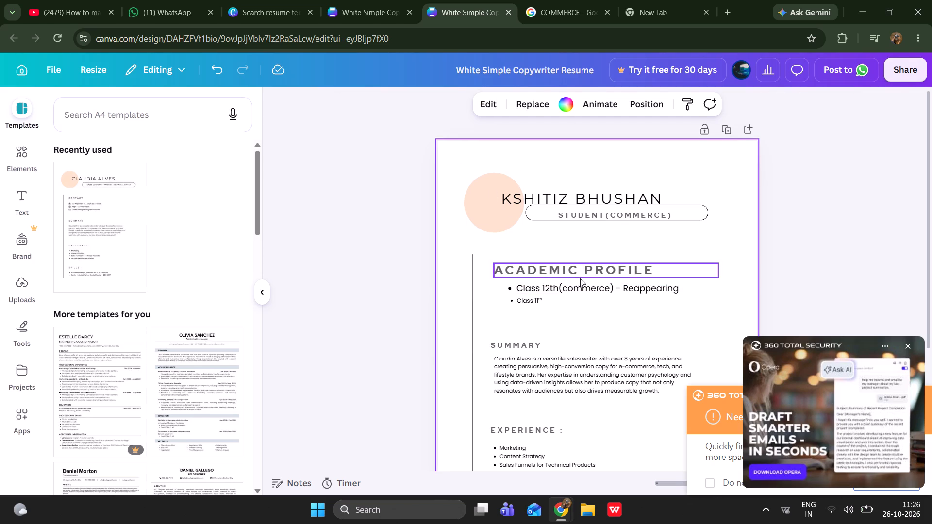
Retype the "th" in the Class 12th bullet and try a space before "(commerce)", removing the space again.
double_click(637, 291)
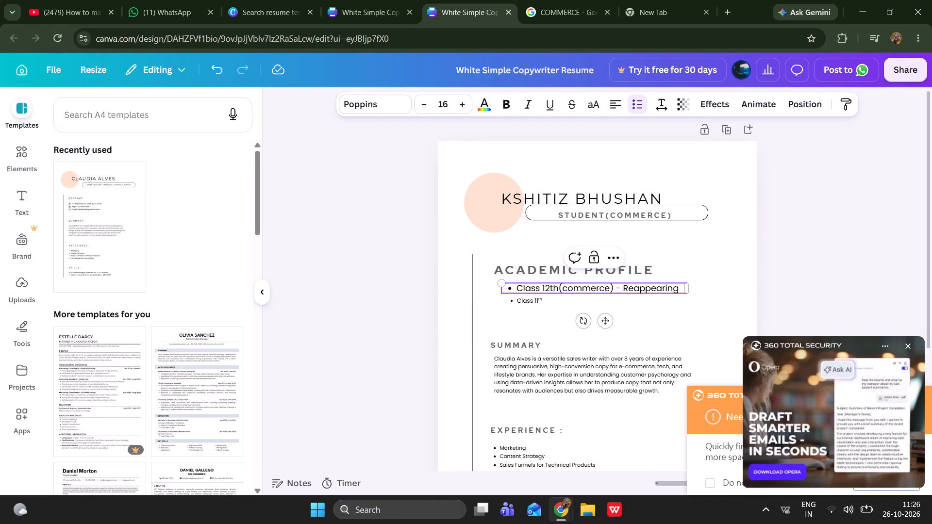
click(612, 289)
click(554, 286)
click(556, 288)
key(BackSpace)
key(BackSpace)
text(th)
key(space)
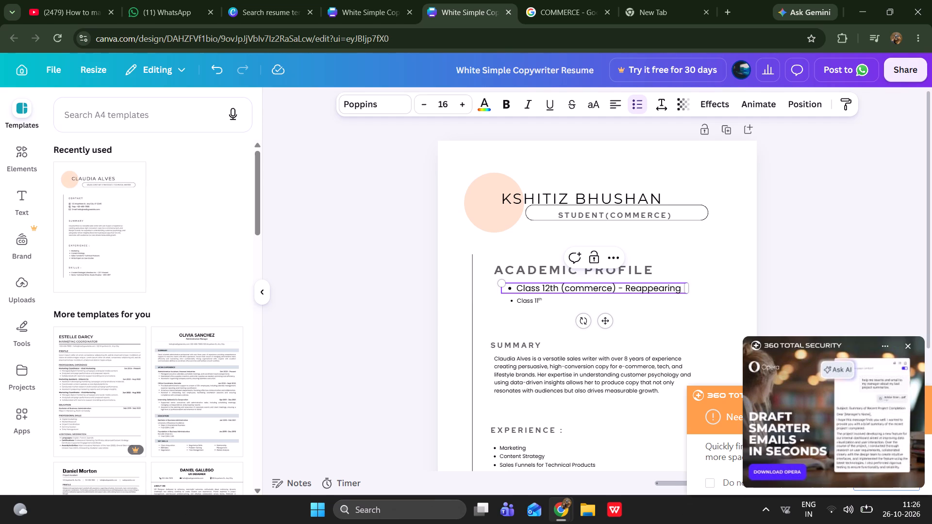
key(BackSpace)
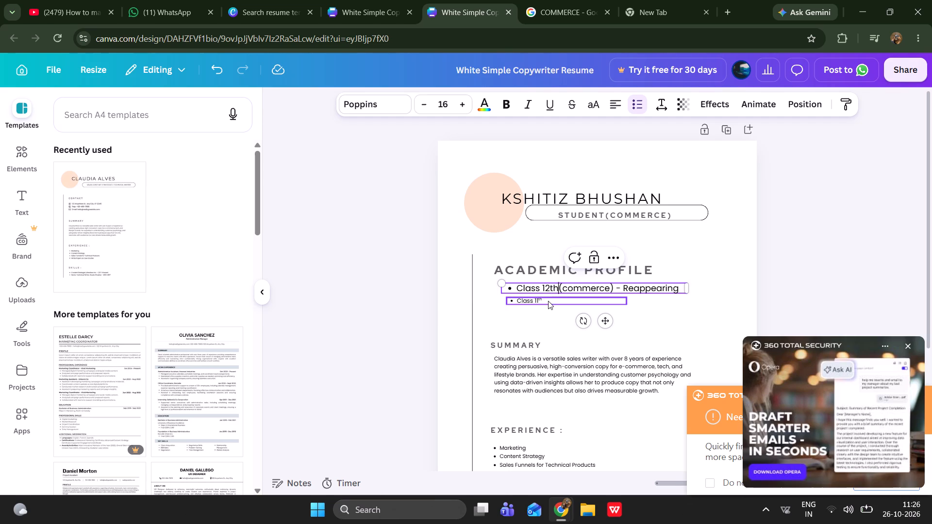
Replace the superscript ordinal ending in the Class 11 bullet with plain "th".
click(545, 299)
double_click(545, 299)
click(548, 298)
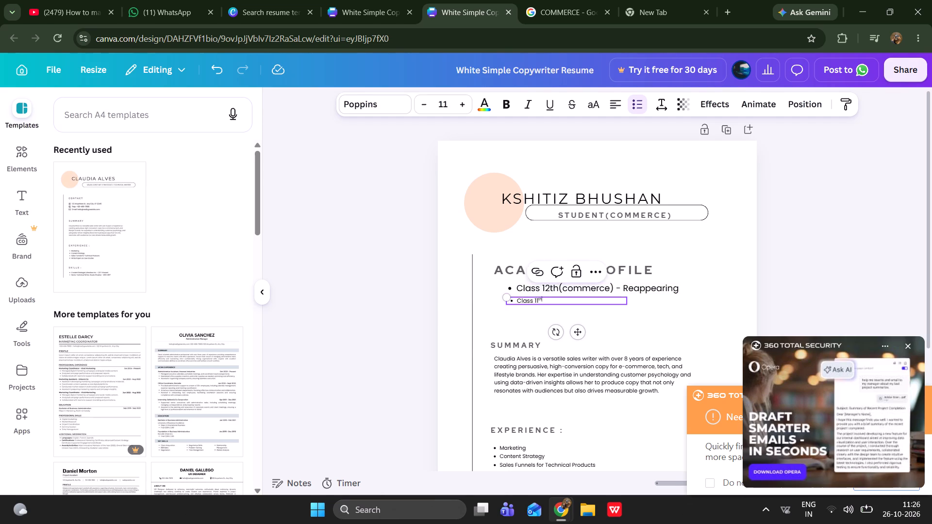
key(BackSpace)
key(BackSpace)
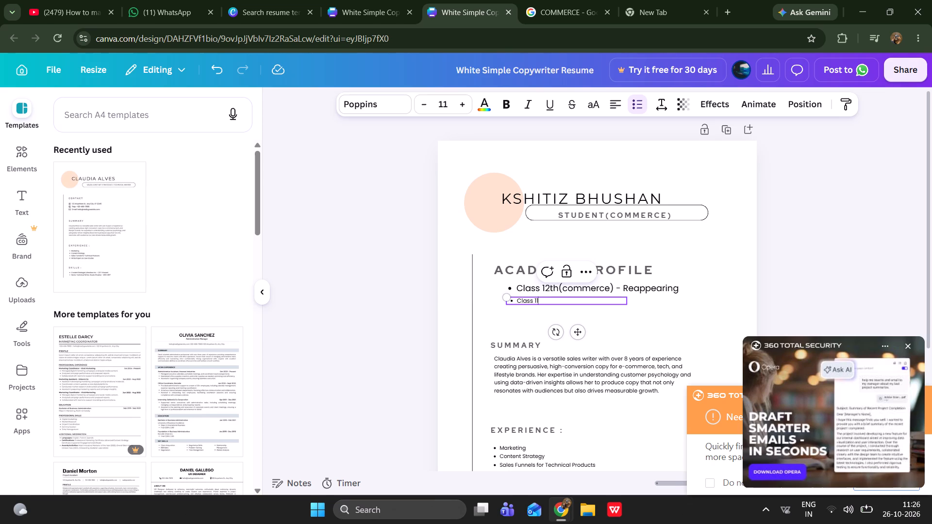
text(th)
Add "(commerce)-" after "Class 11th" in the second academic profile bullet, with a space before the bracket.
key(space)
text(())
key(Left)
key(c)
text(omm)
text(er)
text(cew)
key(BackSpace)
click(587, 301)
key(minus)
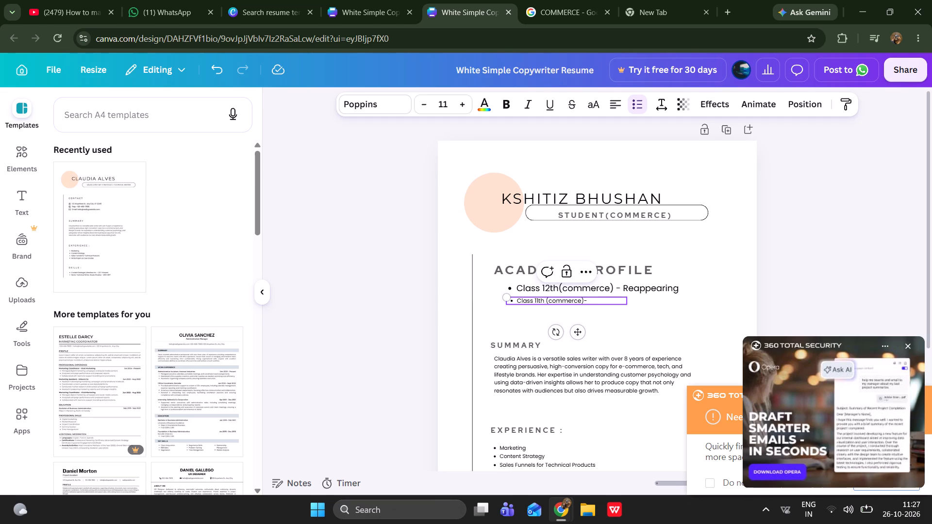
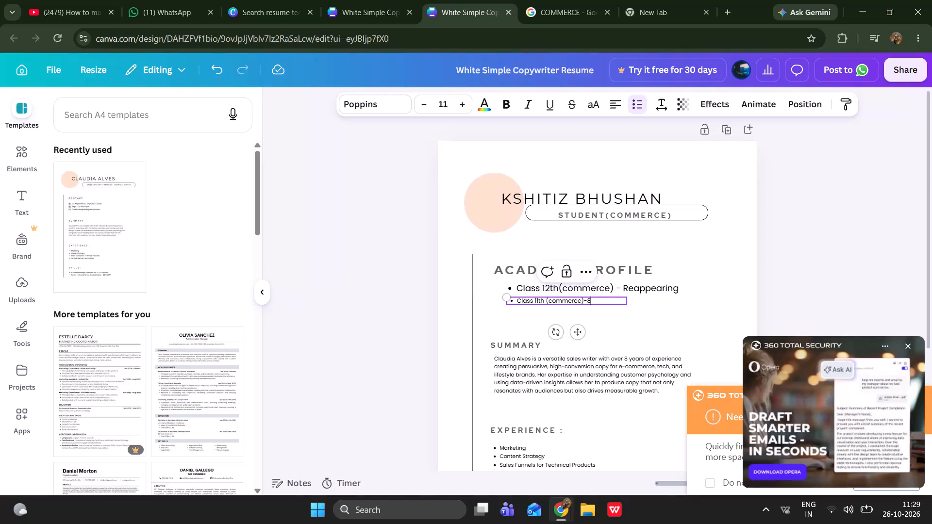
Complete the Class 11th bullet with the score "86.8 %", using the percent sign rather than the word.
key(period)
text(8 percent)
key(space)
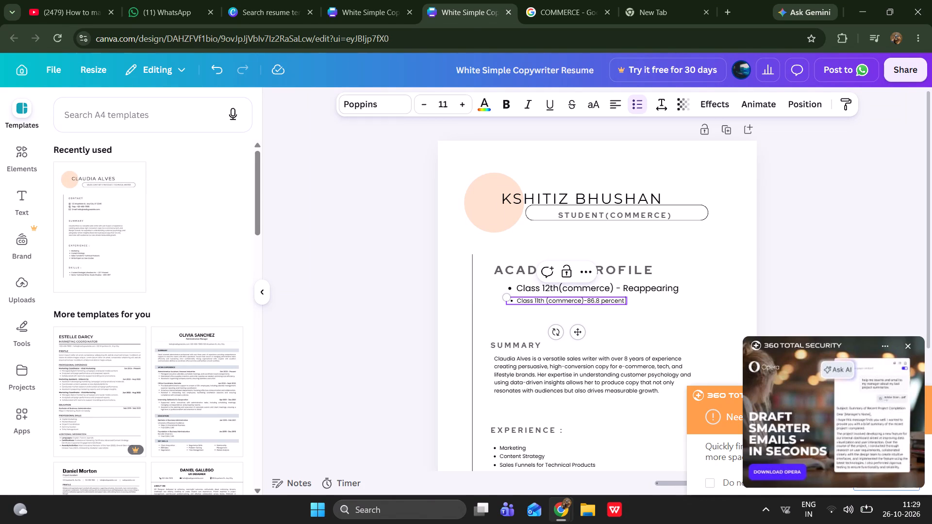
key(BackSpace)
key(BackSpace)
key(BackSpace)
key(BackSpace)
key(BackSpace)
key(BackSpace)
key(BackSpace)
key(shift+percent)
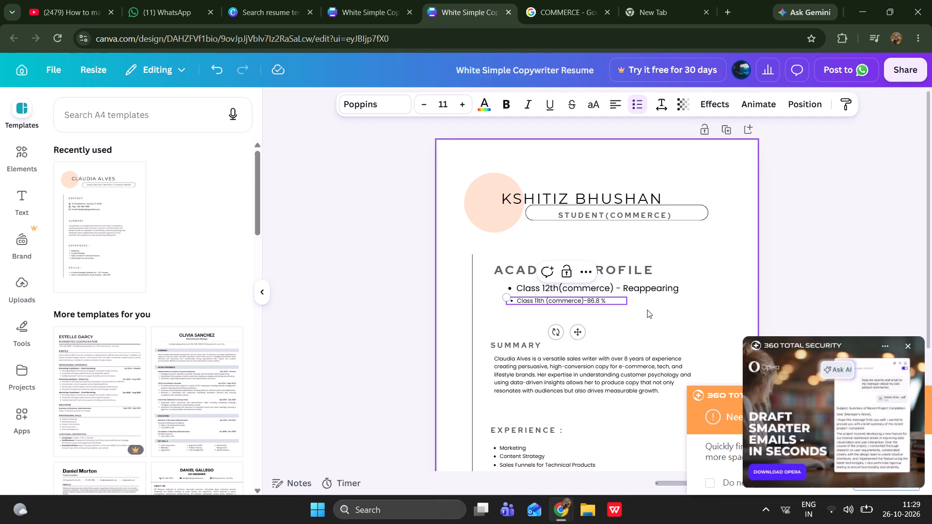
Widen the Class 11th text box to about the Class 12th line's width and increase its font size to 16.
drag(627, 301, 659, 299)
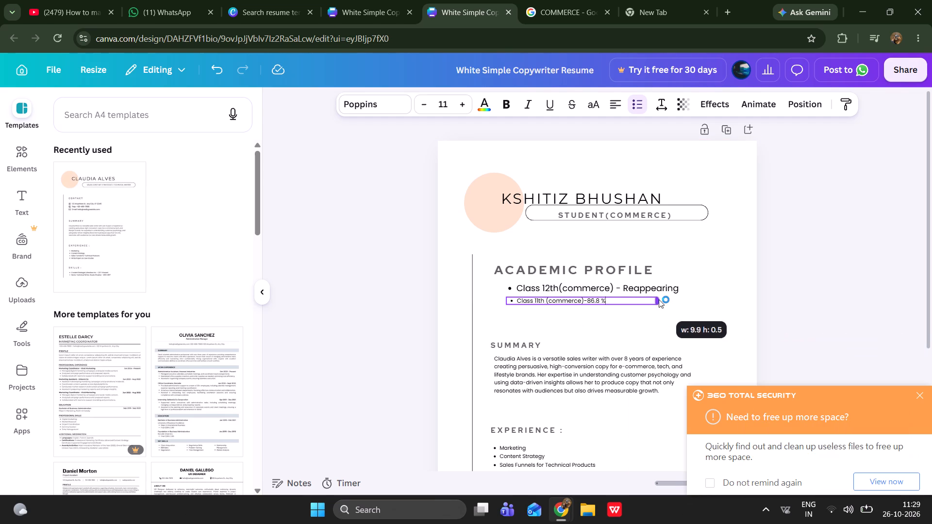
drag(659, 299, 676, 302)
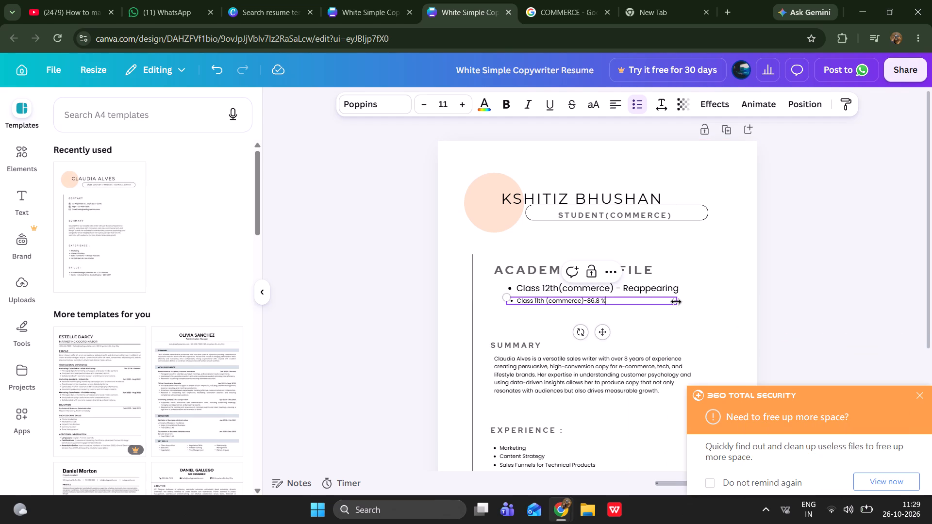
triple_click(463, 104)
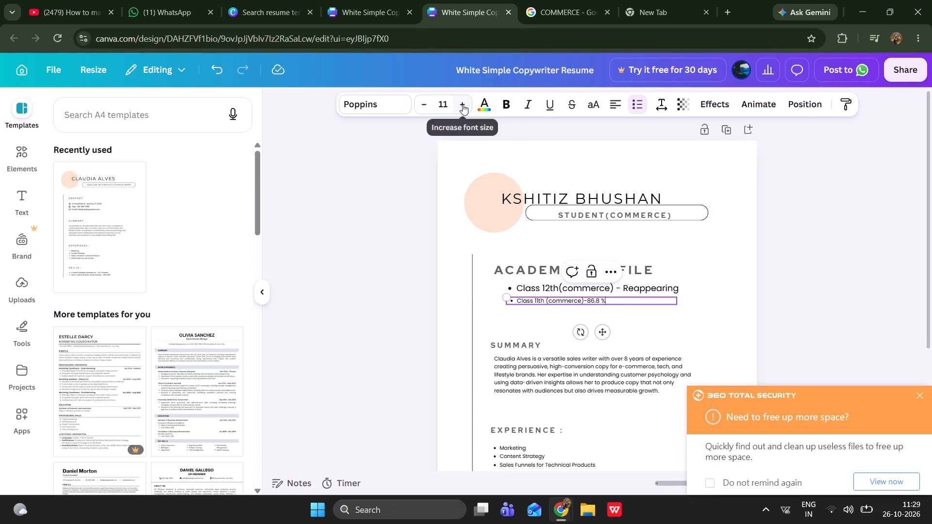
click(637, 288)
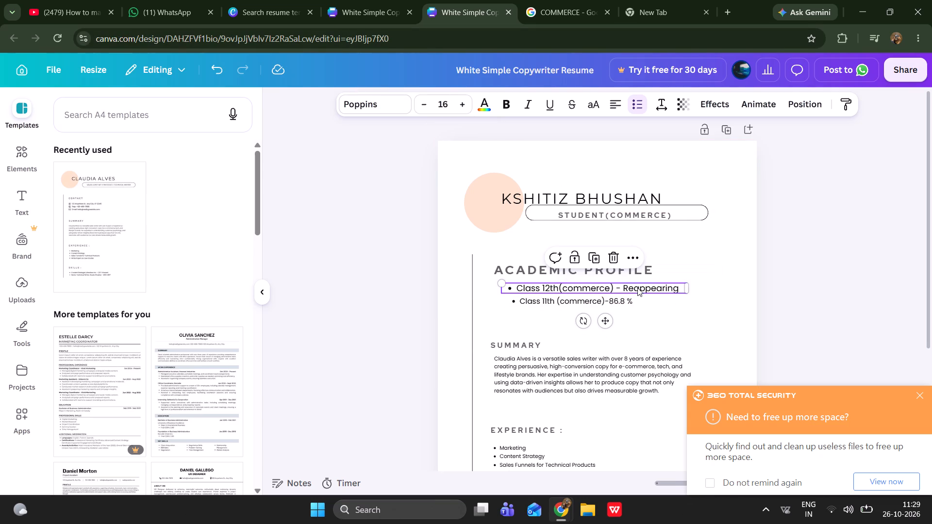
click(581, 300)
click(459, 103)
click(459, 103)
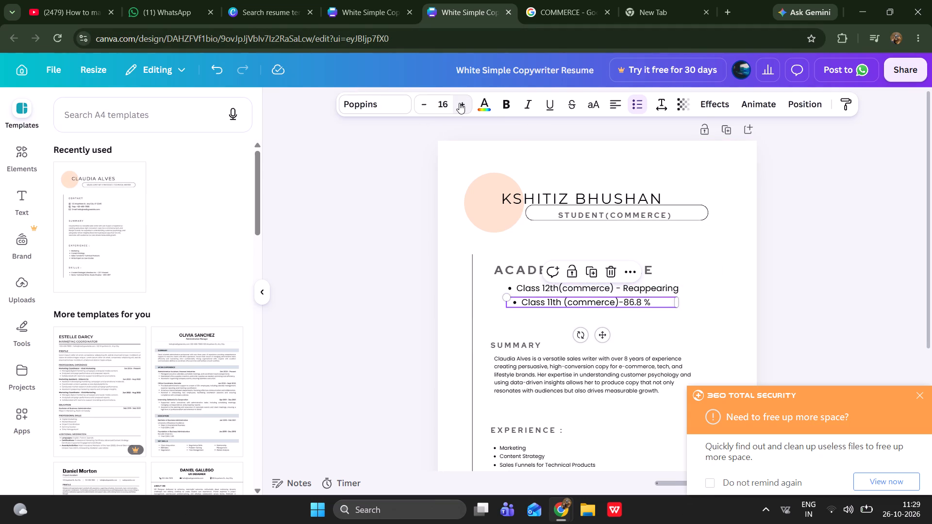
Shift the Class 11th text box so its bullet aligns with the Class 12th bullet above, and deselect it.
click(516, 311)
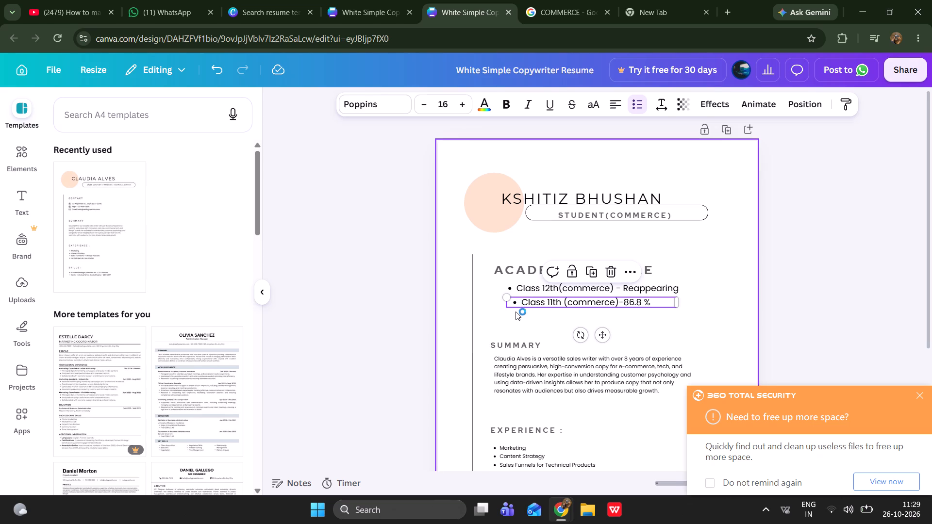
click(530, 305)
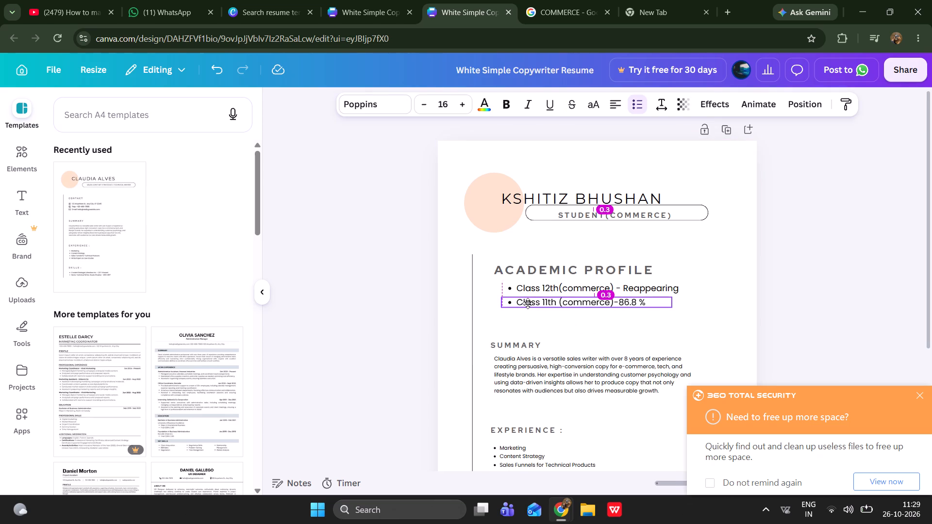
click(528, 329)
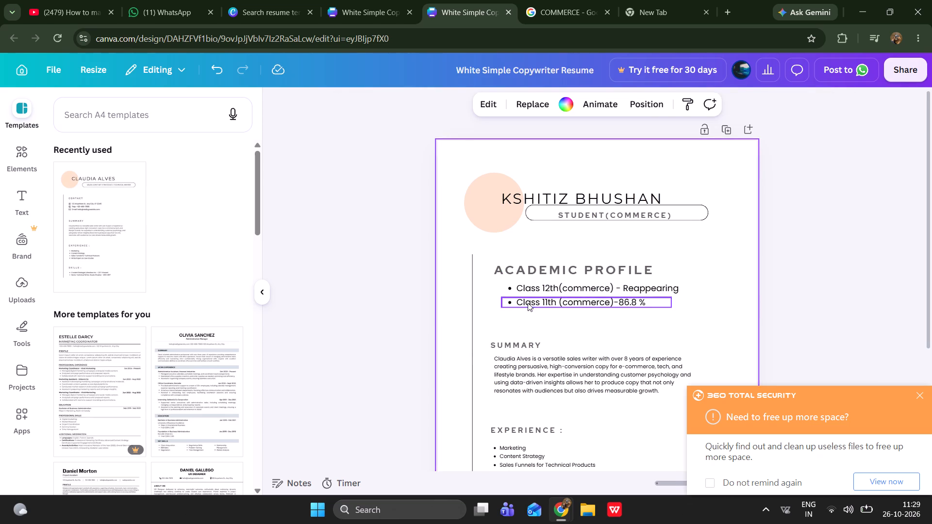
Add a third academic profile bullet below Class 11th reading "Class 10th(CBSE)".
click(529, 301)
click(650, 300)
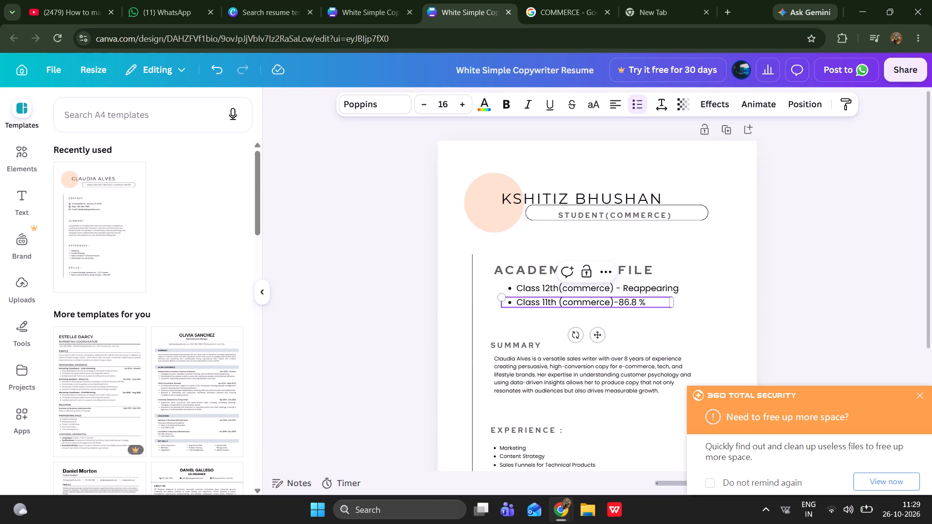
key(Return)
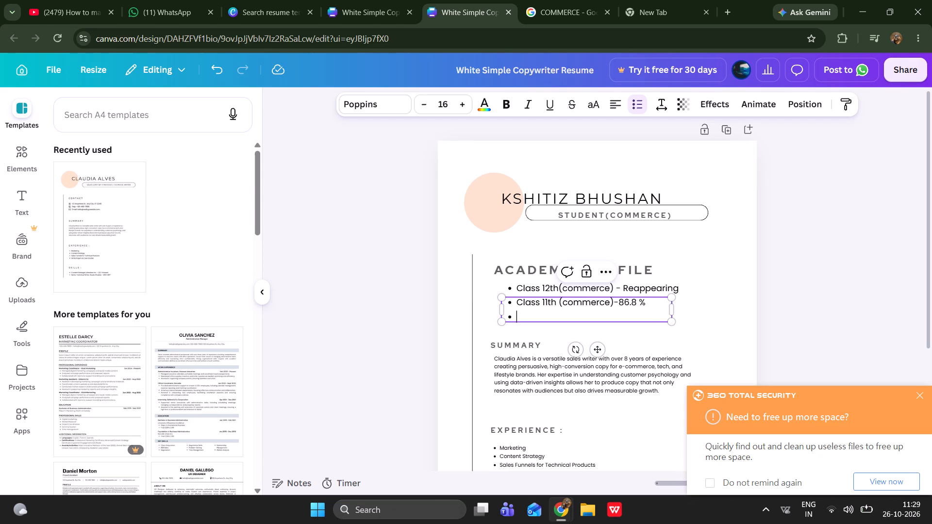
key(c)
key(l)
key(BackSpace)
key(BackSpace)
key(c)
key(9)
key(BackSpace)
text(())
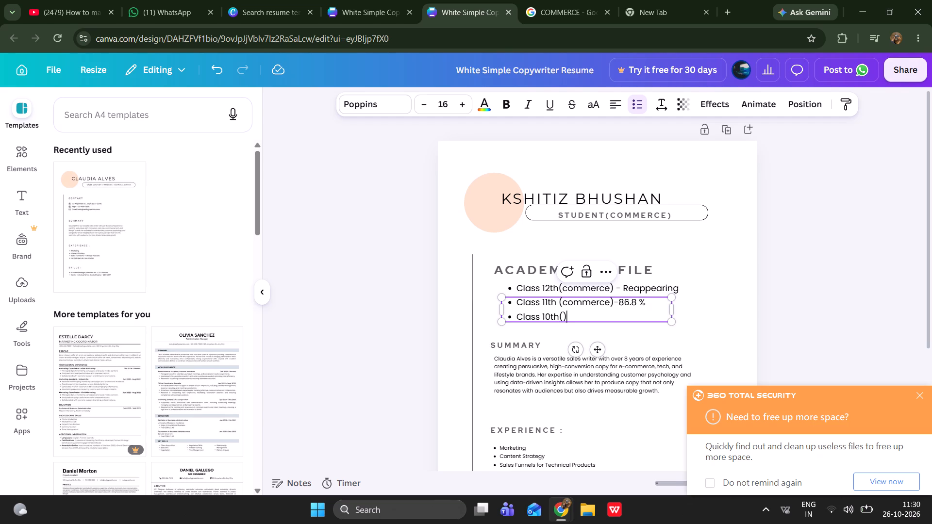
key(Left)
text(SE)
Append a hyphen after "(CBSE)" at the end of the Class 10th bullet.
click(612, 322)
click(595, 314)
double_click(585, 314)
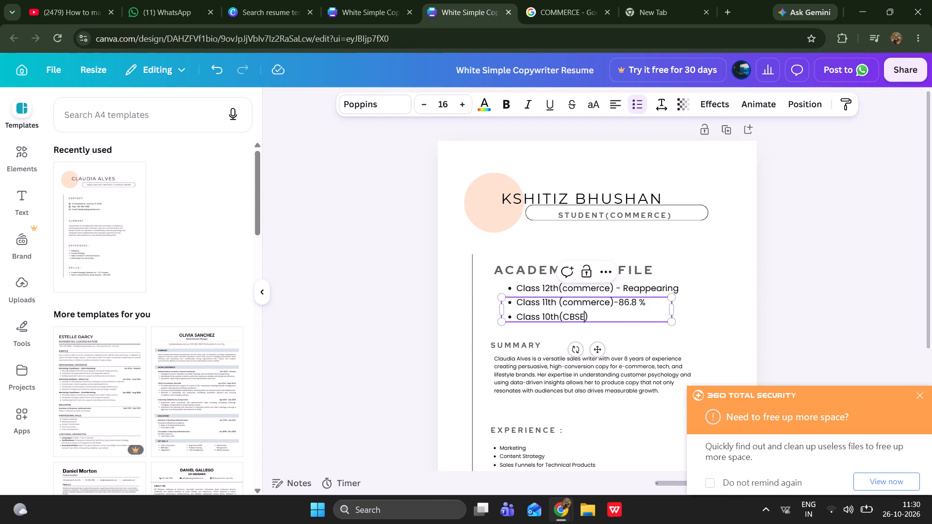
click(591, 315)
key(minus)
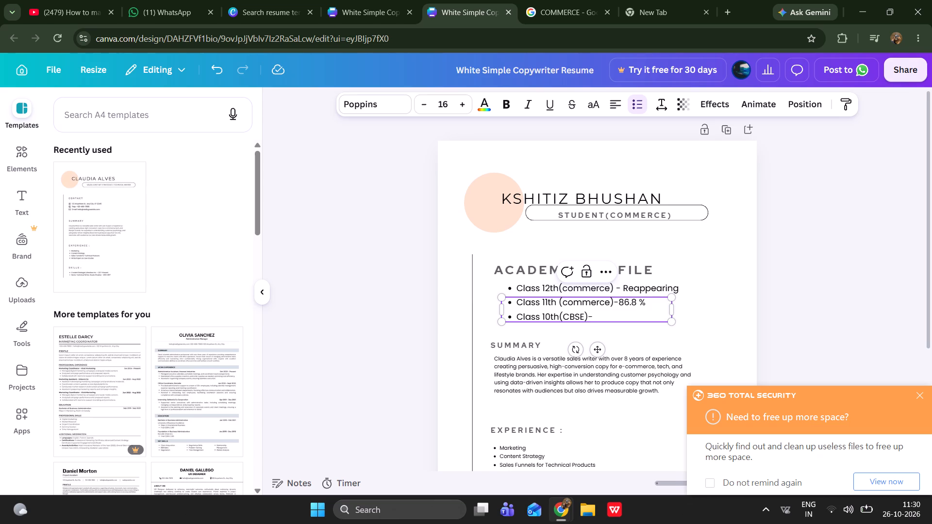
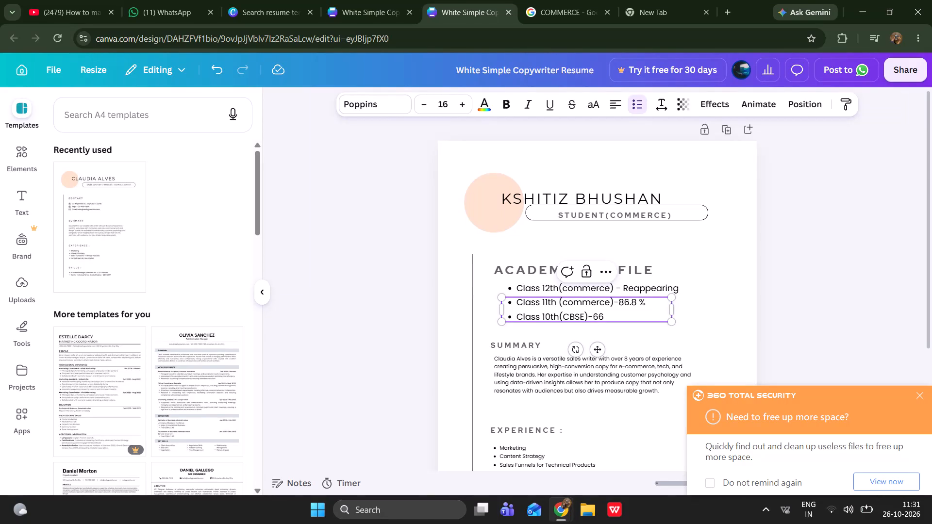
Add a percent sign after 66 at the end of the Class 10th(CBSE) bullet.
key(shift+percent)
Review the resume page from the name header through the Summary, Experience and Skills sections still holding template text.
click(541, 345)
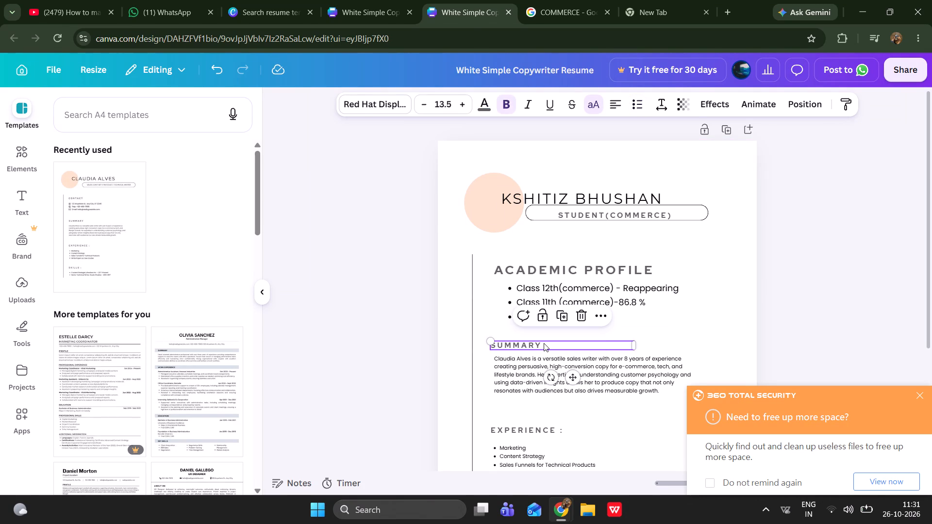
double_click(564, 345)
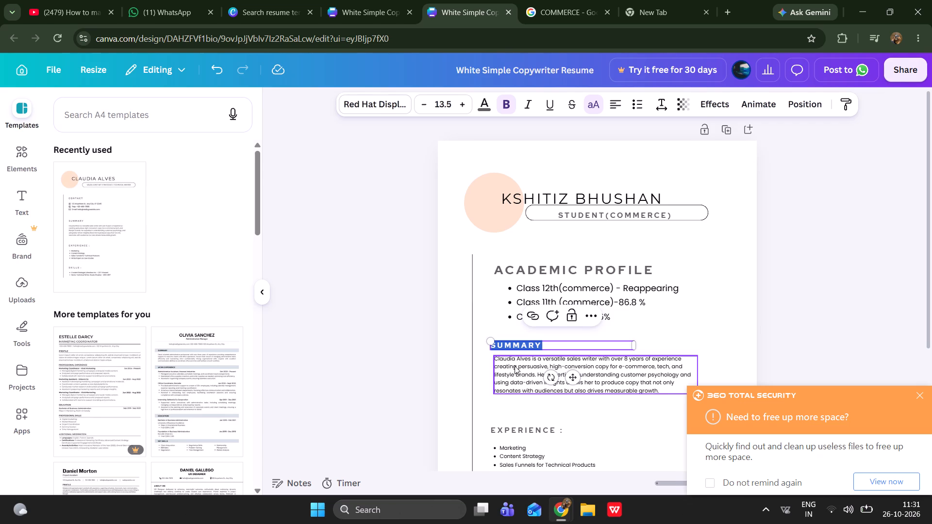
click(555, 344)
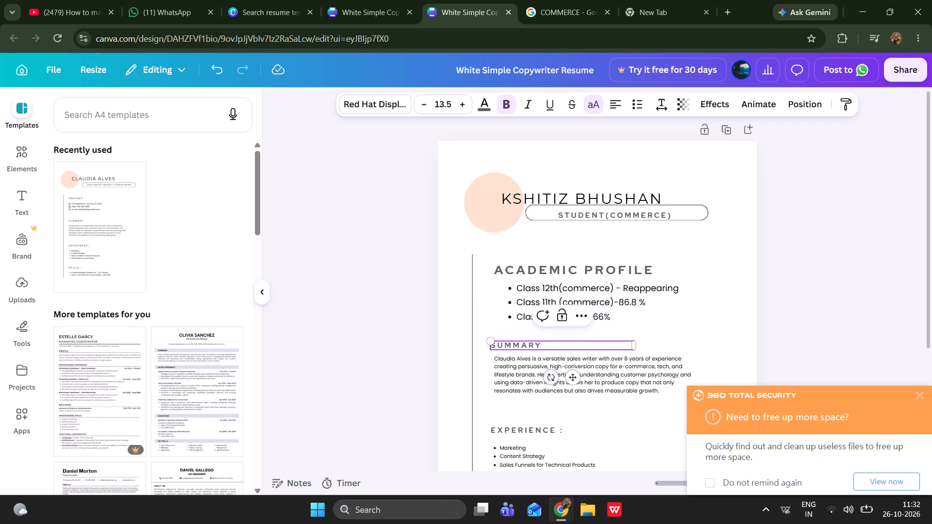
scroll(542, 416, down, 2)
scroll(542, 416, up, 1)
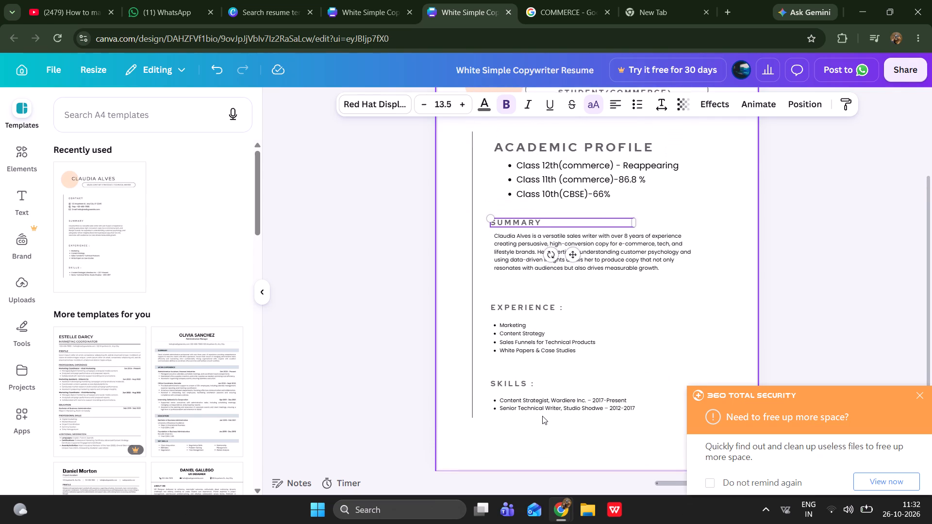
scroll(542, 416, up, 1)
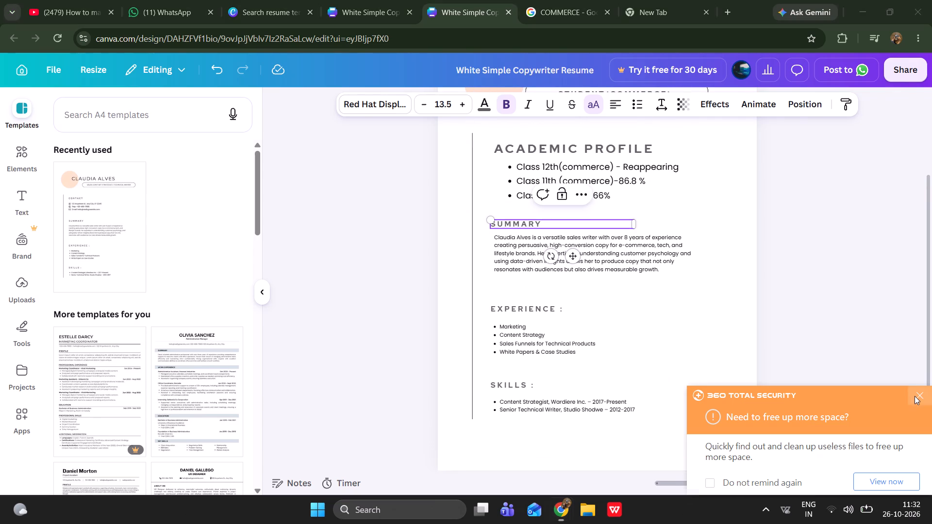
scroll(618, 284, up, 2)
scroll(618, 284, down, 1)
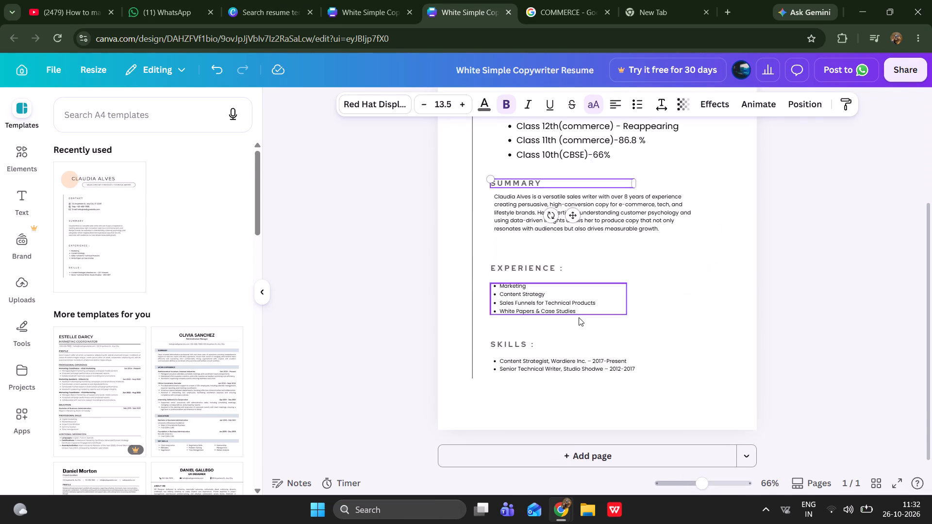
scroll(568, 239, up, 2)
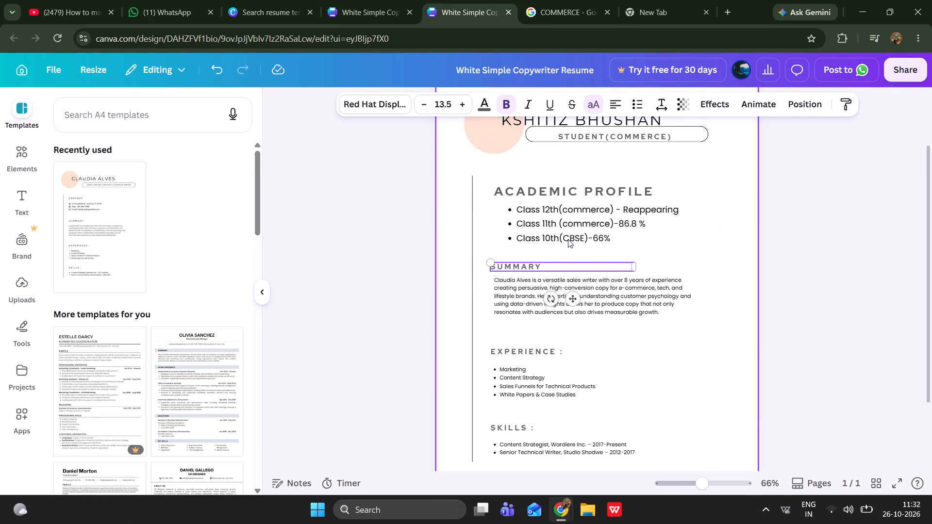
scroll(568, 239, up, 1)
scroll(570, 298, up, 1)
scroll(570, 298, down, 1)
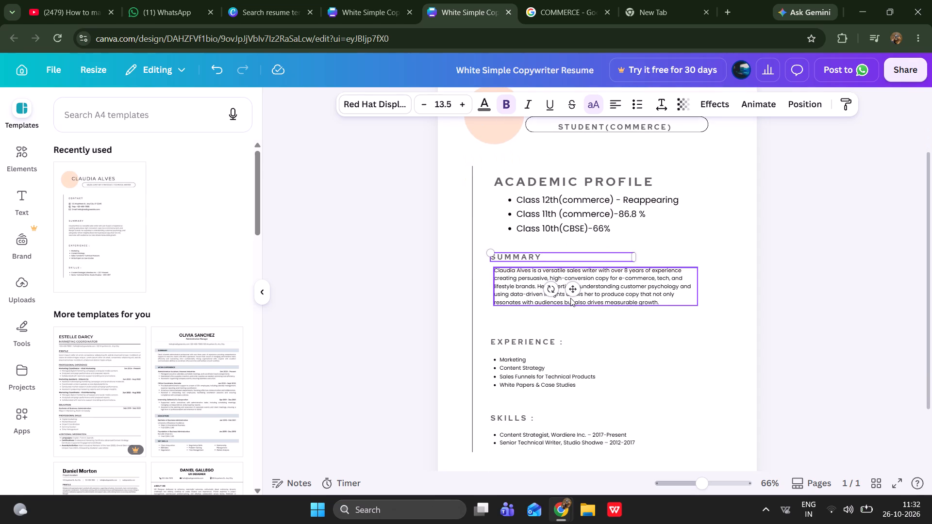
scroll(570, 298, up, 2)
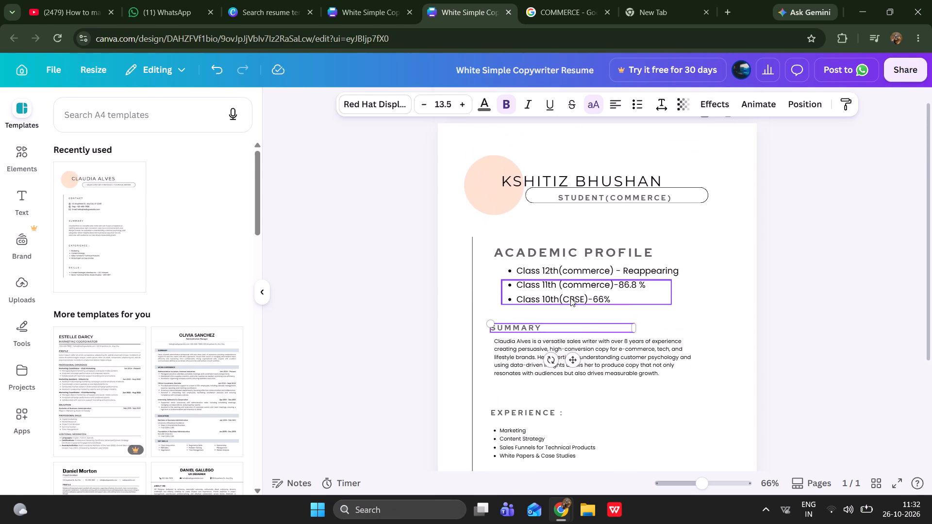
scroll(570, 298, up, 1)
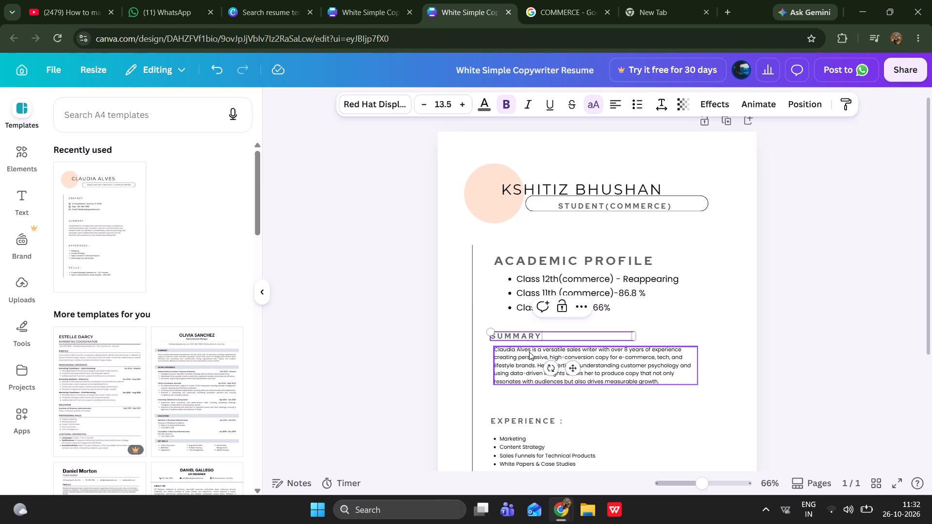
scroll(540, 360, up, 1)
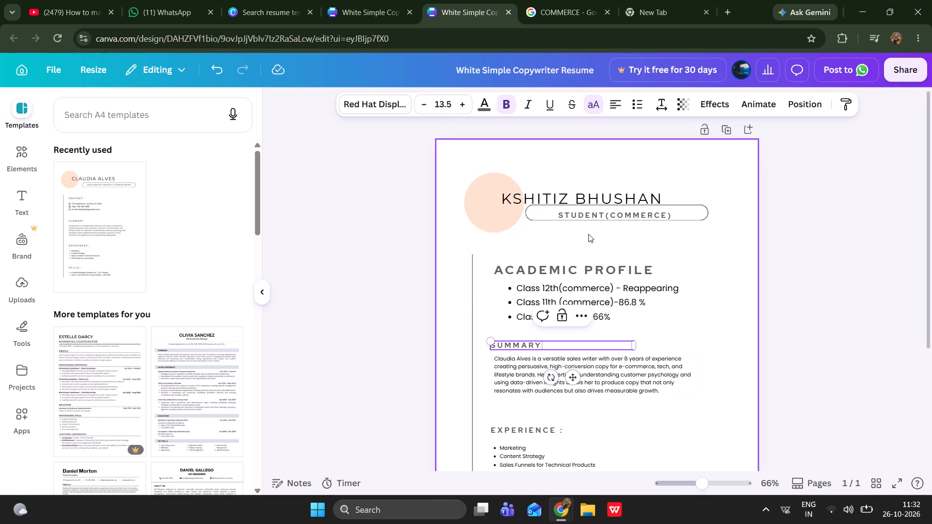
Nudge the STUDENT(COMMERCE) title so it sits centred inside its rounded outline, and deselect it.
click(552, 217)
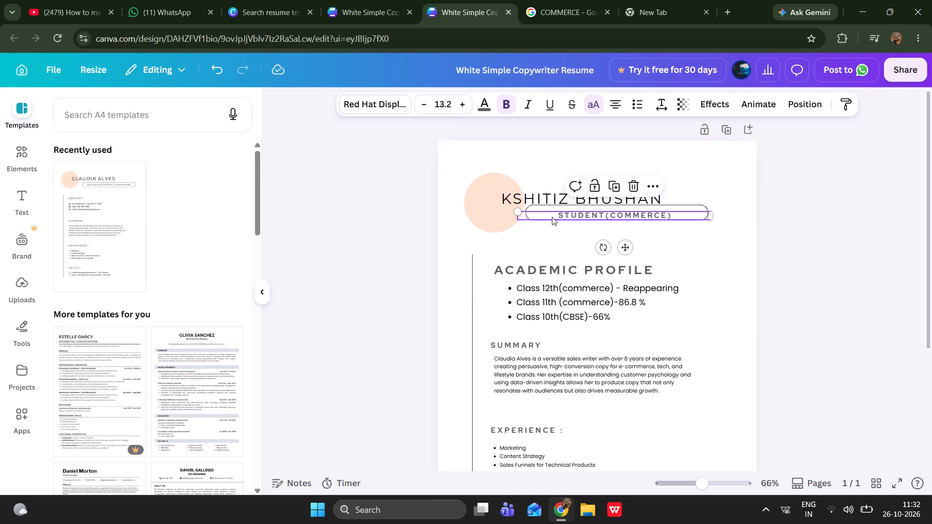
click(512, 236)
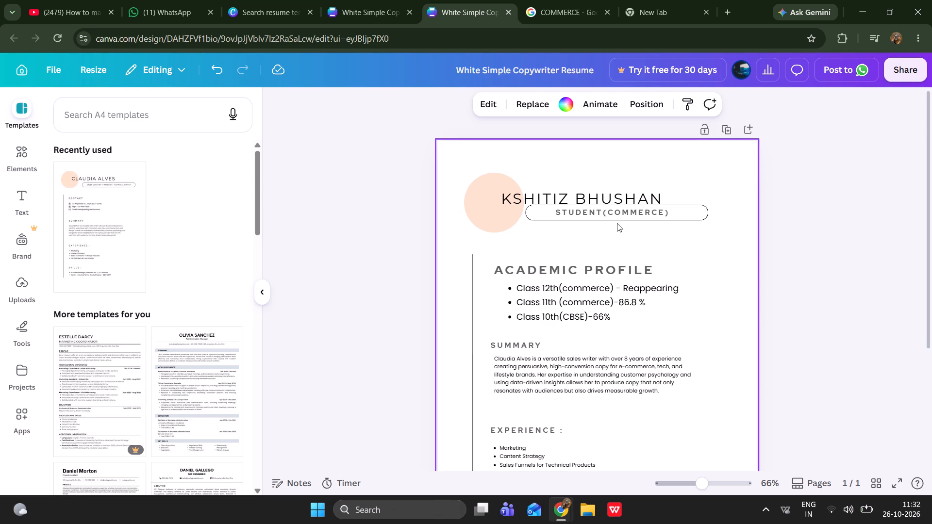
Replace the SUMMARY heading text with "internships and extracaricullar".
click(548, 361)
double_click(520, 344)
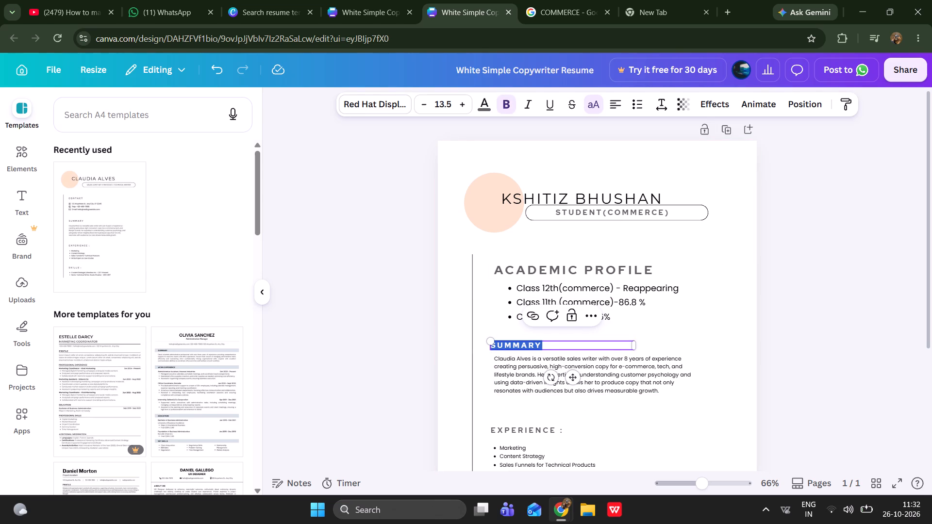
key(i)
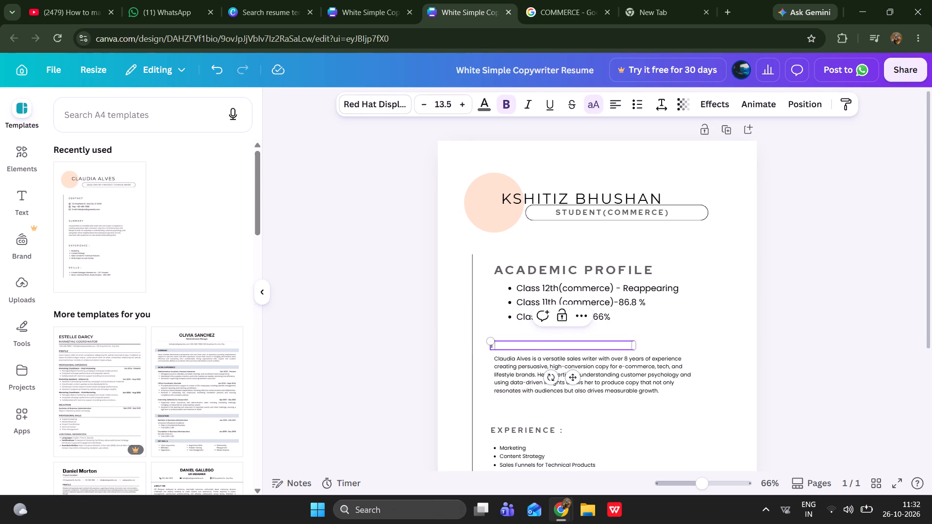
text(nter)
key(n)
text(ships)
key(space)
text(and)
key(space)
text(extra)
text(caricu)
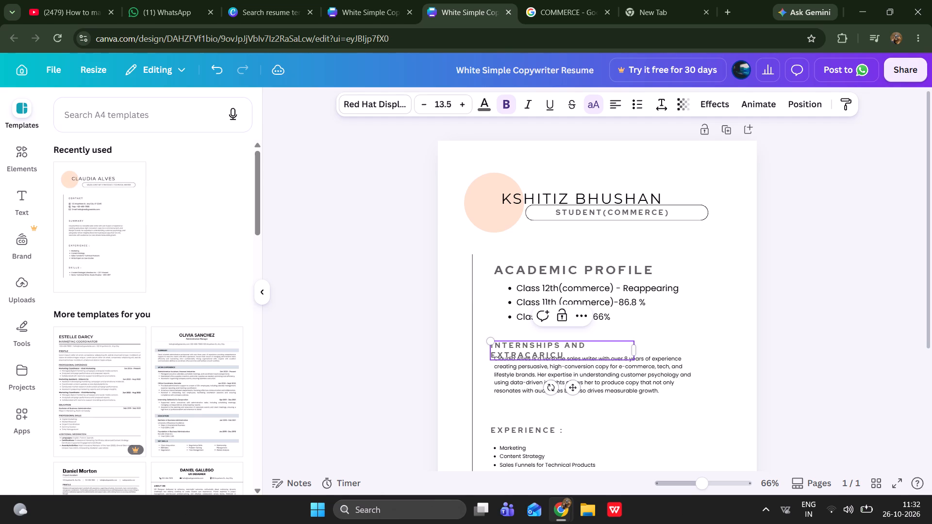
text(llar)
key(space)
Widen the internships heading's text box until the whole heading fits on one line.
drag(636, 347, 683, 340)
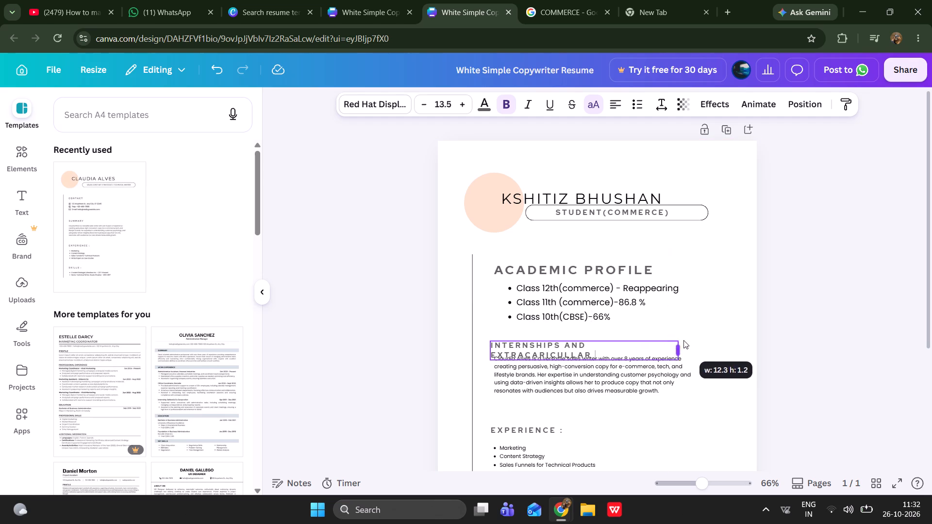
drag(683, 340, 716, 344)
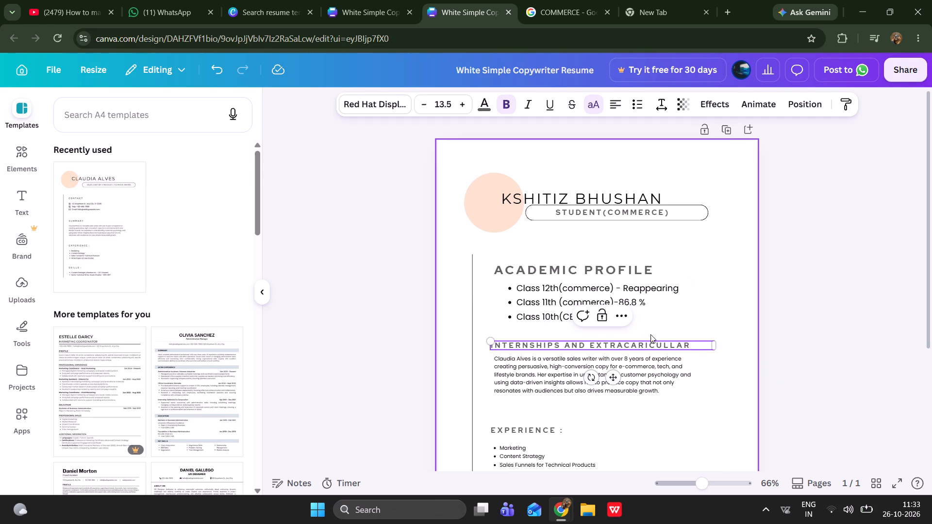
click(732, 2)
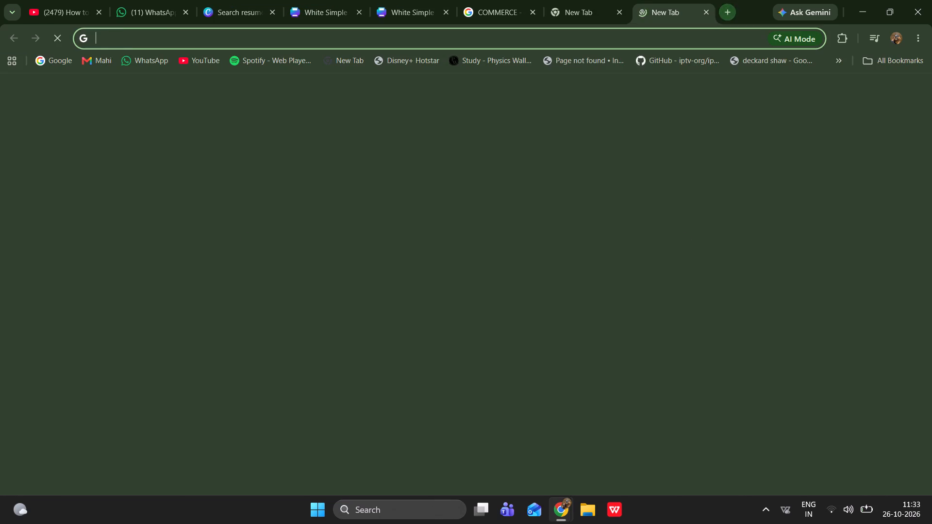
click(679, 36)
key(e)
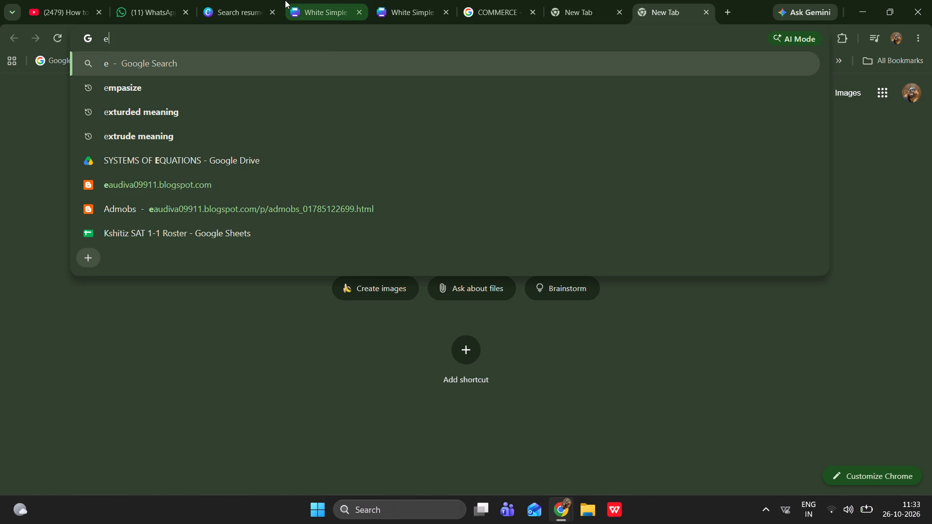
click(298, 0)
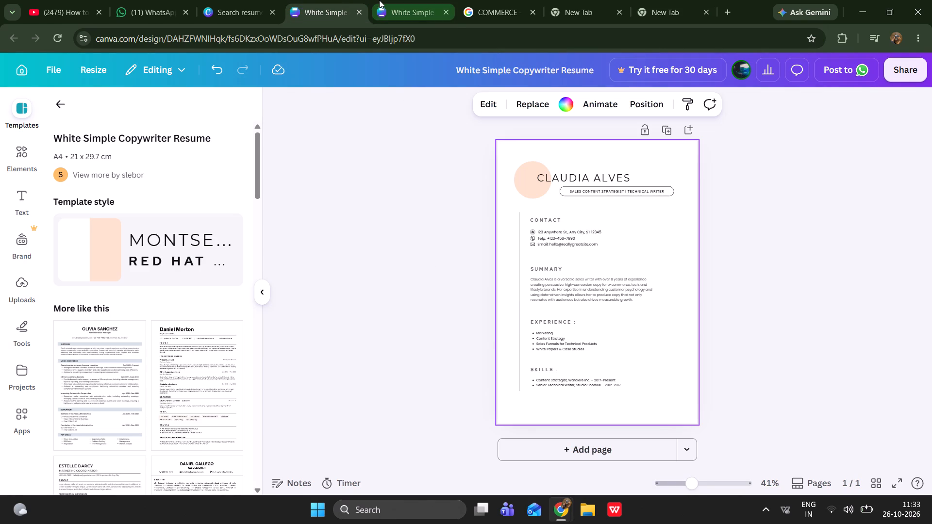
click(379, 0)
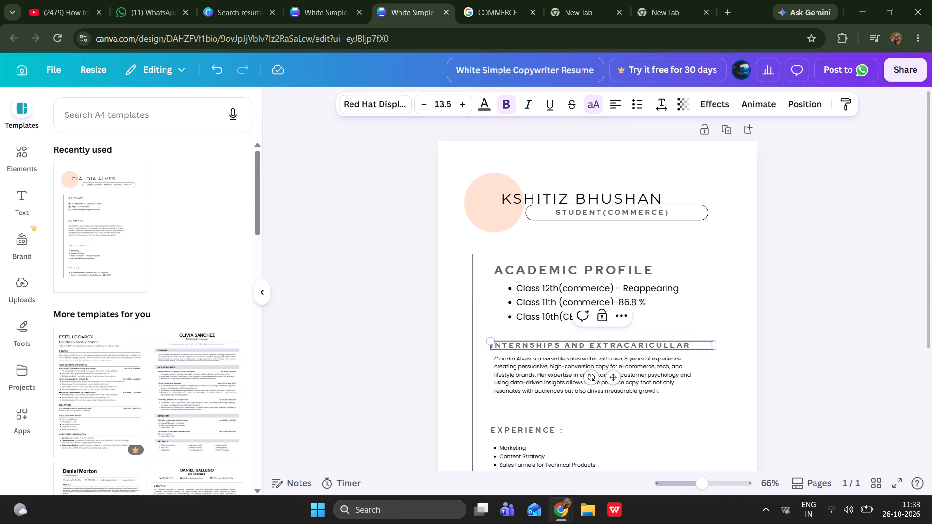
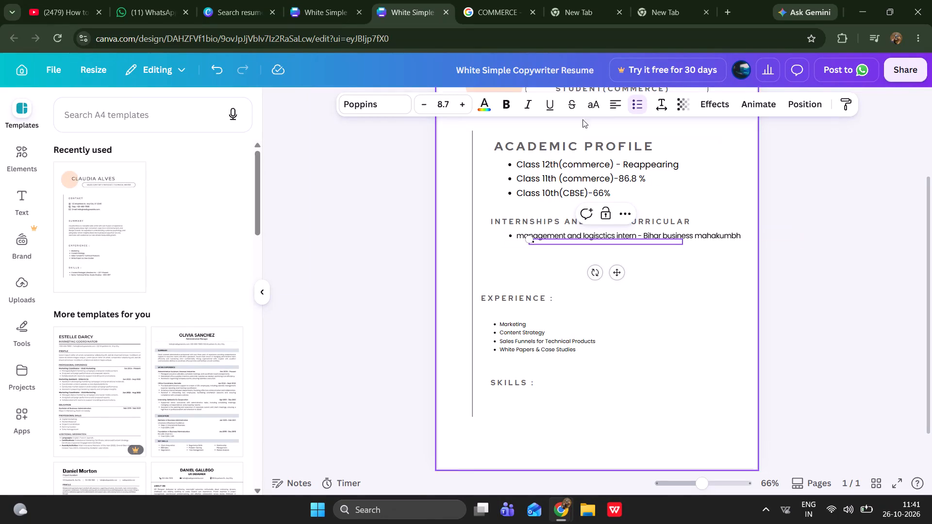
Switch the small empty text box overlapping the internship entry to a numbered list.
click(644, 108)
click(644, 108)
click(644, 108)
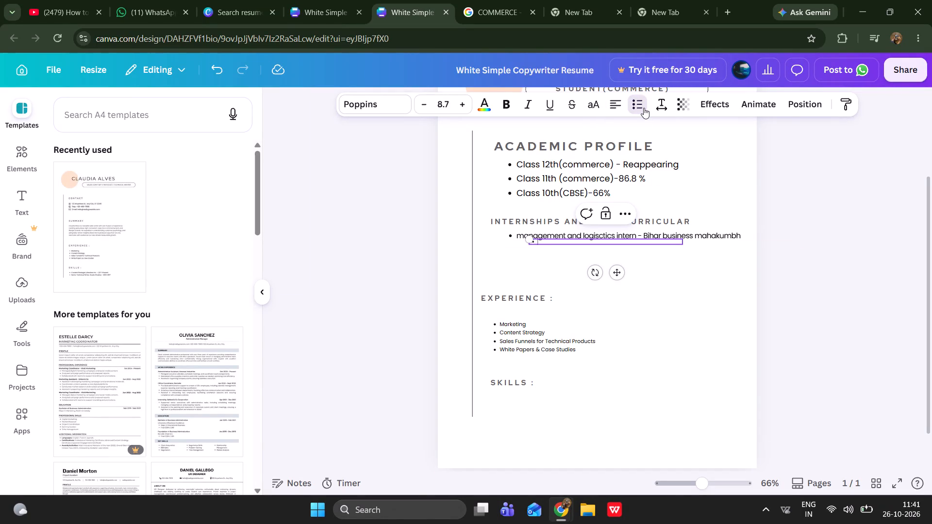
click(644, 108)
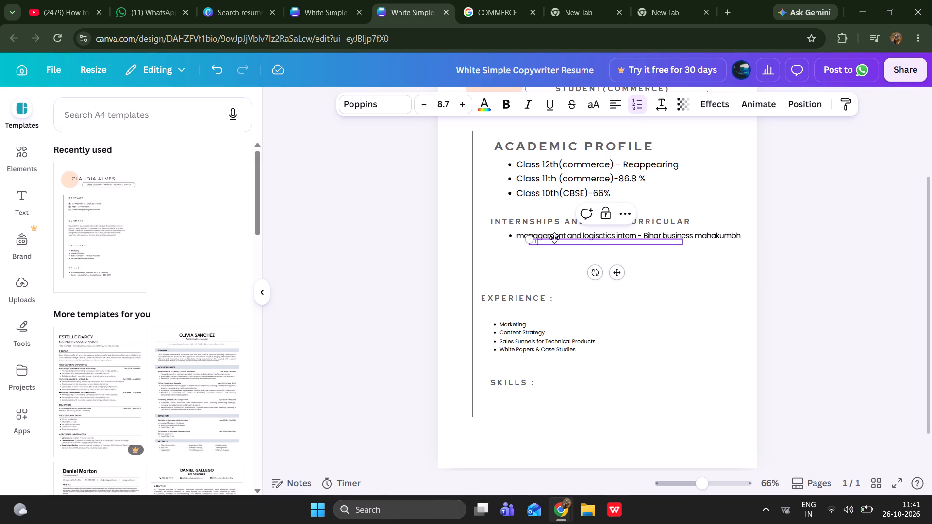
click(552, 244)
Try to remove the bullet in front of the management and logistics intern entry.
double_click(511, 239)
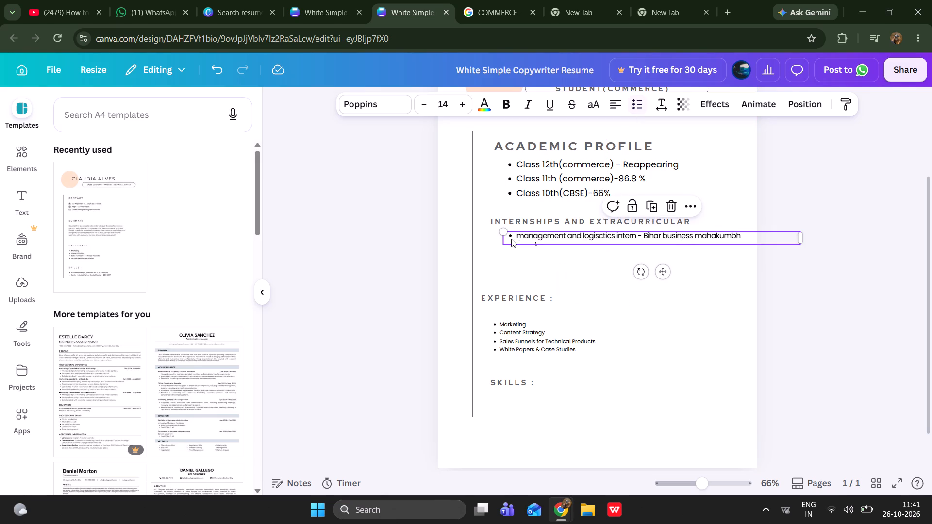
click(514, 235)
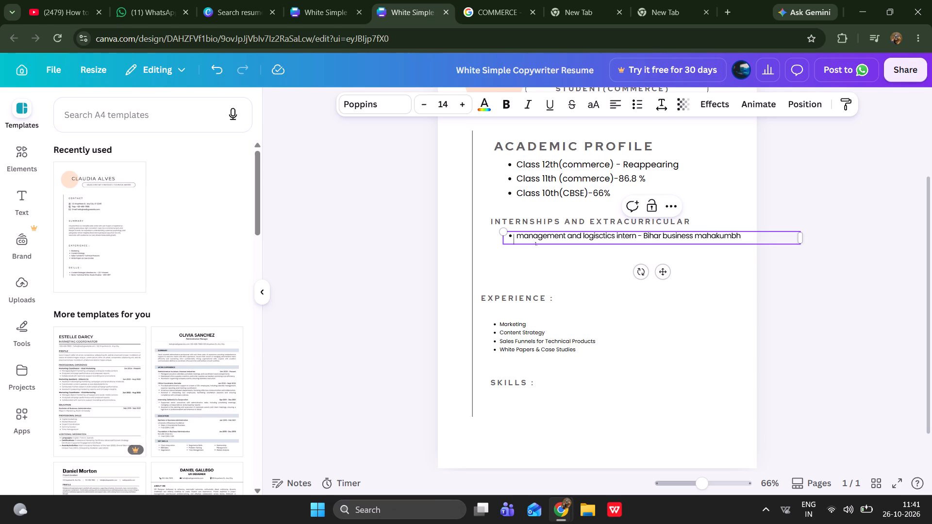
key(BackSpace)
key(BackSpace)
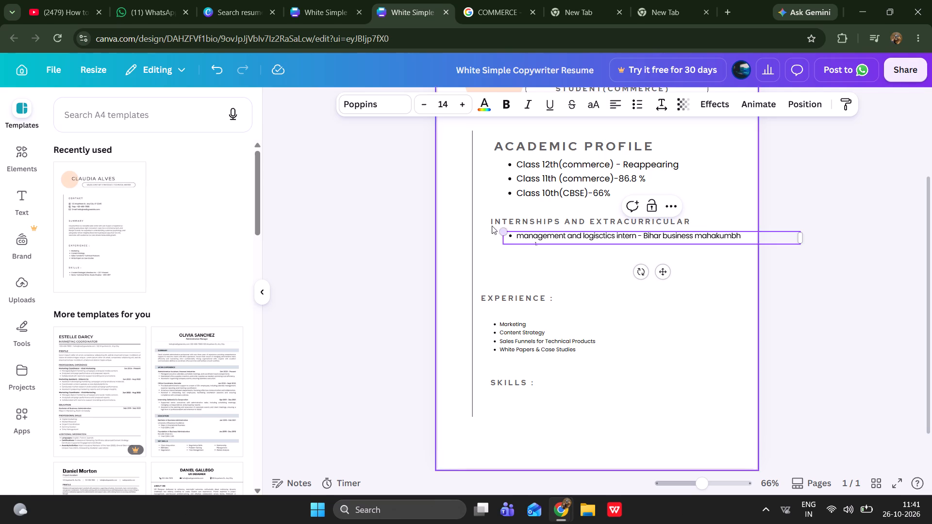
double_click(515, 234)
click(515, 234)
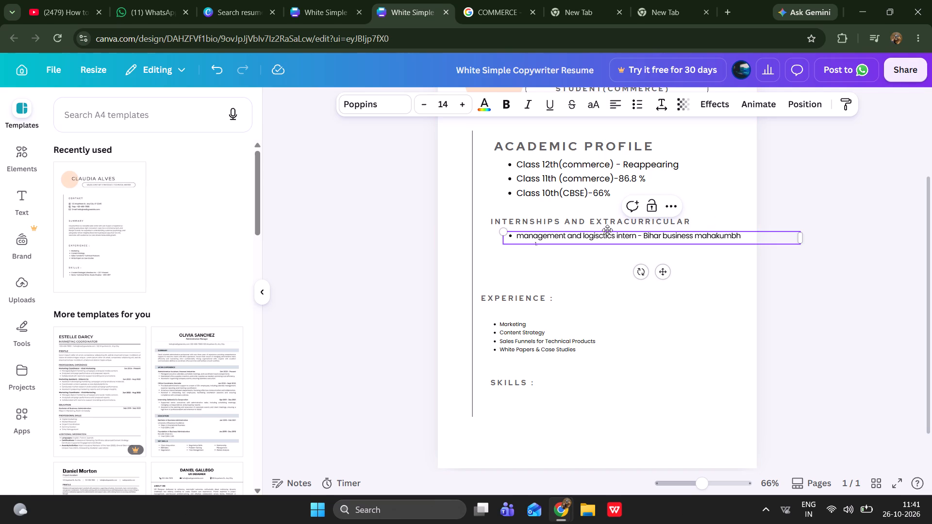
Delete the whole management and logistics intern entry under the internships heading, including its bullet.
click(749, 234)
key(BackSpace)
key(BackSpace)
key(BackSpace)
key(BackSpace)
key(BackSpace)
key(BackSpace)
key(BackSpace)
key(BackSpace)
key(BackSpace)
key(BackSpace)
key(BackSpace)
key(BackSpace)
key(BackSpace)
key(BackSpace)
key(BackSpace)
key(BackSpace)
key(BackSpace)
key(BackSpace)
key(BackSpace)
key(BackSpace)
key(BackSpace)
key(BackSpace)
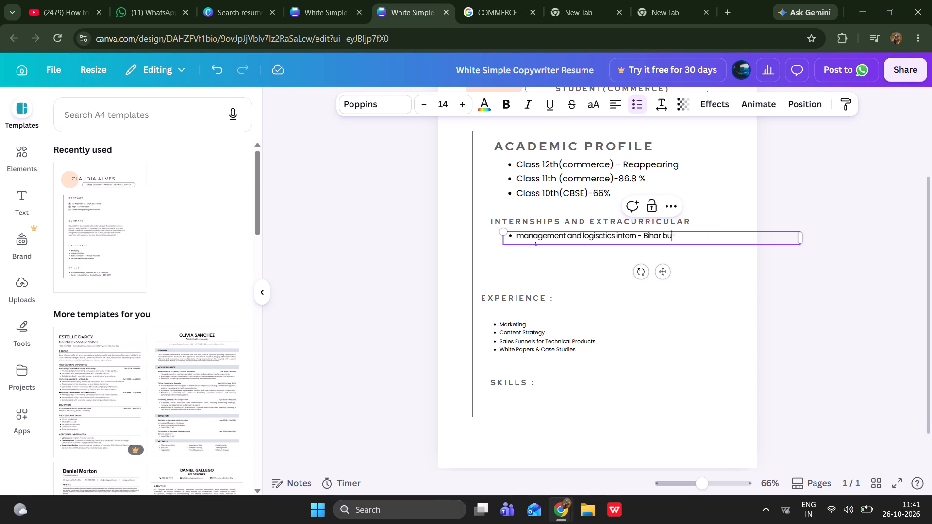
key(BackSpace)
key(BackSpace)
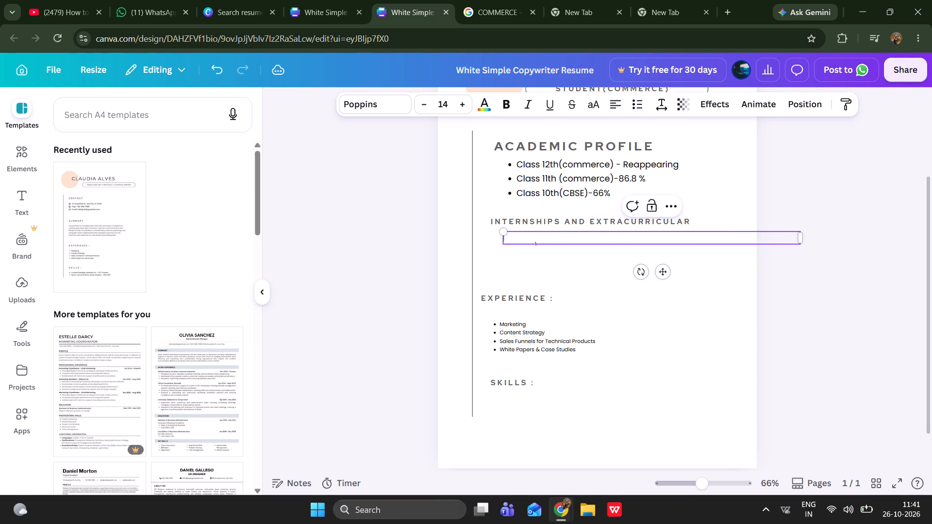
Start a numbered list in the emptied internships text box with "Management" as its first item.
click(639, 103)
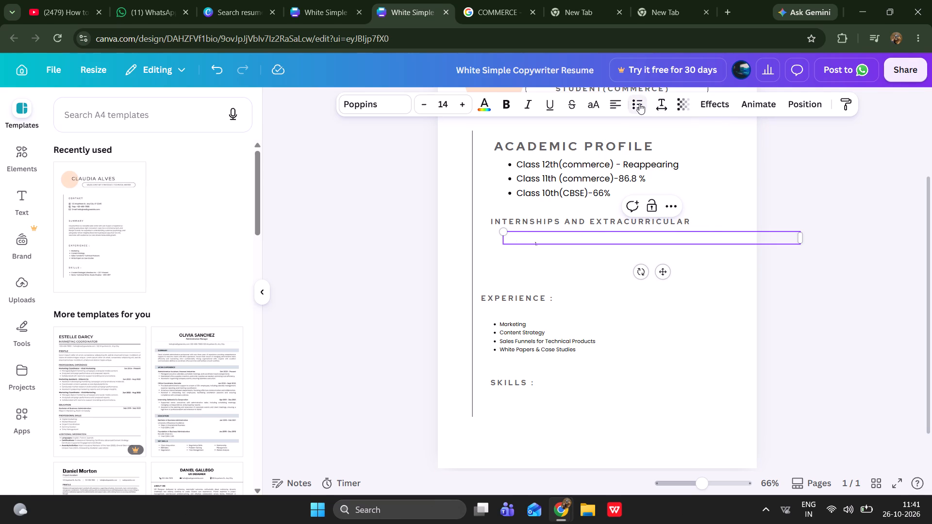
click(639, 103)
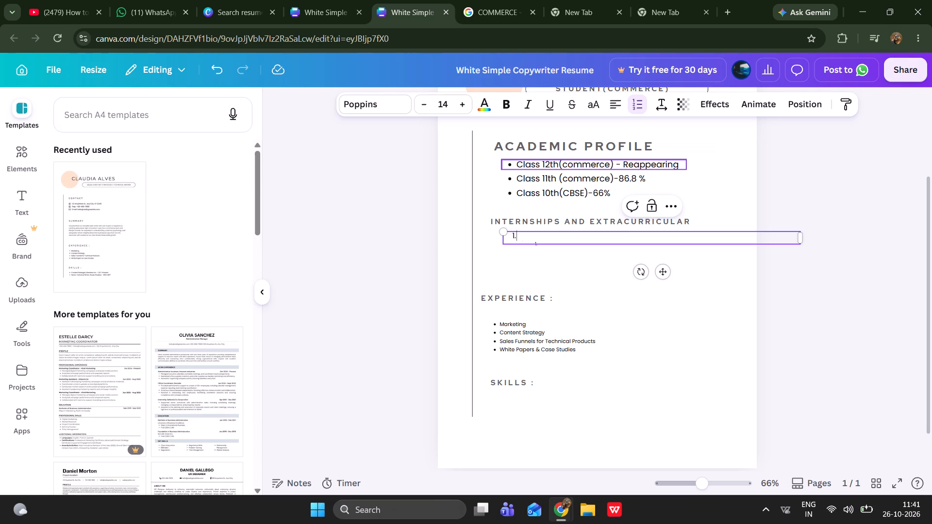
key(m)
text(anagemen)
text(t)
key(space)
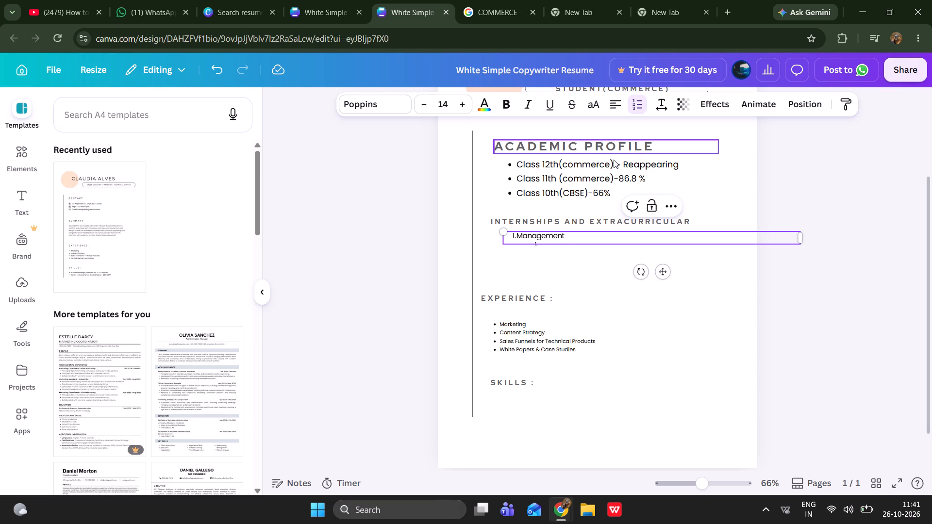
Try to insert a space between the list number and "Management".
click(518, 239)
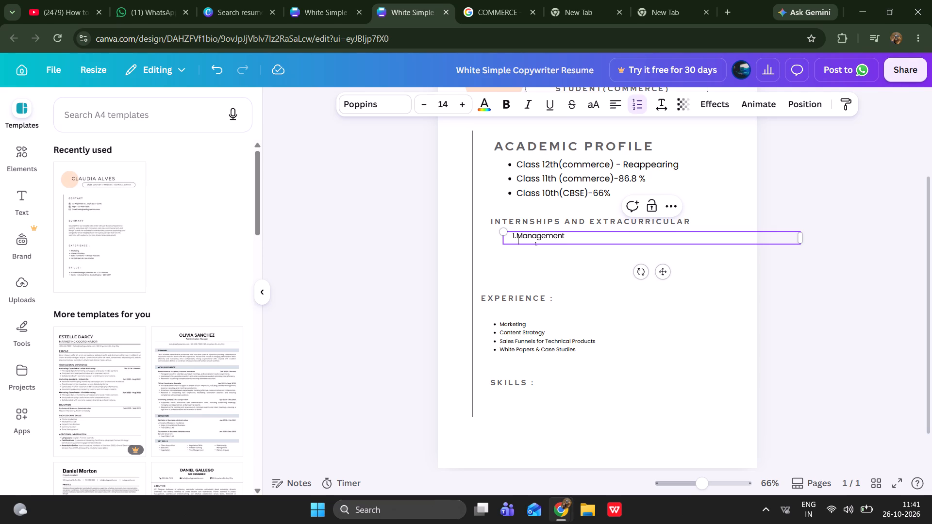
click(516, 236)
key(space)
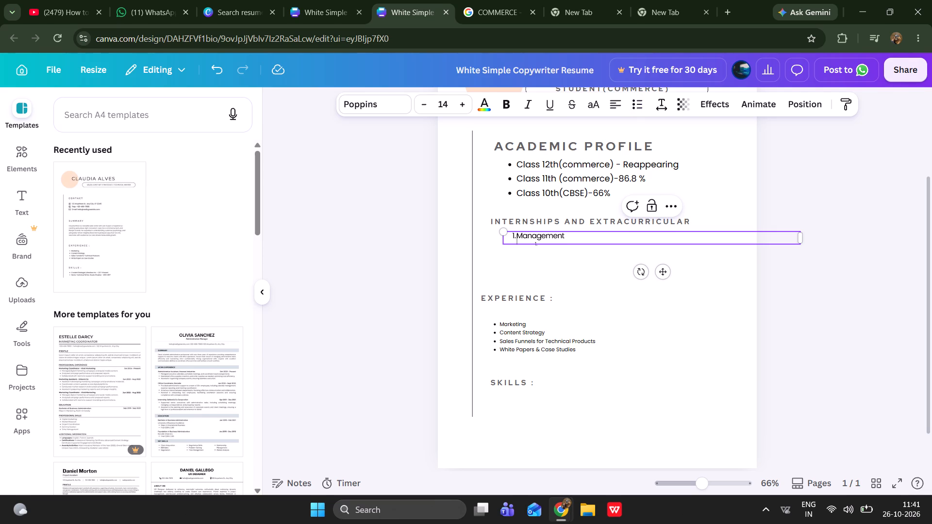
Continue the first internship item after "Management" with "& Logistics".
click(578, 239)
click(567, 236)
key(7)
key(equal)
key(BackSpace)
key(BackSpace)
key(8)
key(BackSpace)
key(shift+ampersand)
key(space)
text(tics)
key(space)
Complete the role title in the first internship item with "Itern -".
text(er==)
key(BackSpace)
key(BackSpace)
key(BackSpace)
key(BackSpace)
key(BackSpace)
text(tern)
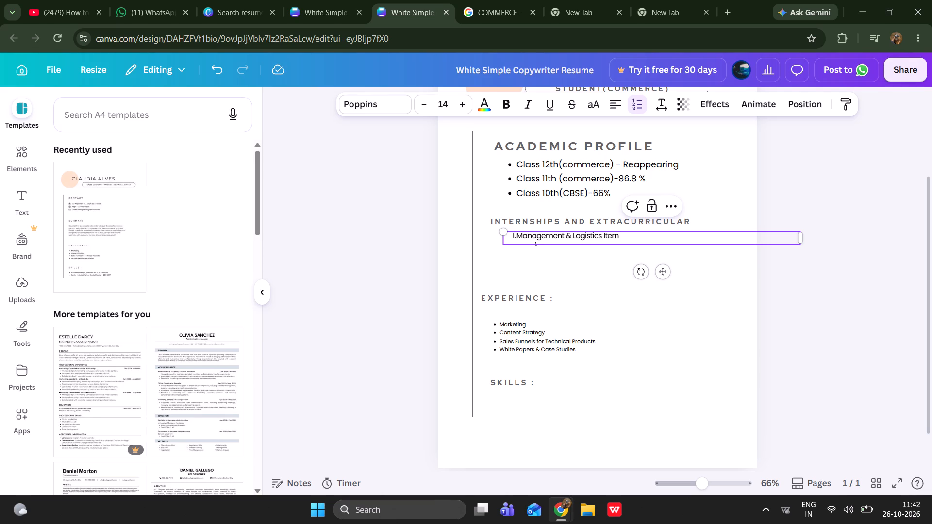
key(space)
key(minus)
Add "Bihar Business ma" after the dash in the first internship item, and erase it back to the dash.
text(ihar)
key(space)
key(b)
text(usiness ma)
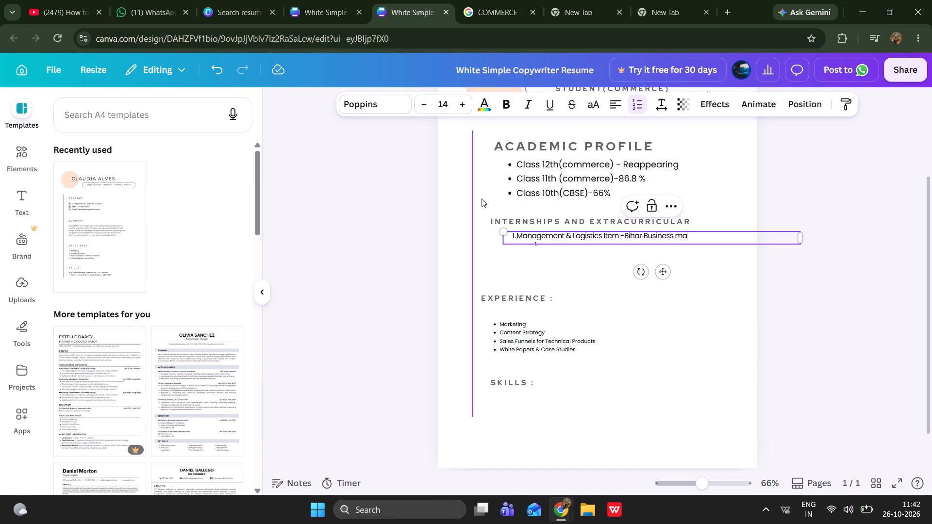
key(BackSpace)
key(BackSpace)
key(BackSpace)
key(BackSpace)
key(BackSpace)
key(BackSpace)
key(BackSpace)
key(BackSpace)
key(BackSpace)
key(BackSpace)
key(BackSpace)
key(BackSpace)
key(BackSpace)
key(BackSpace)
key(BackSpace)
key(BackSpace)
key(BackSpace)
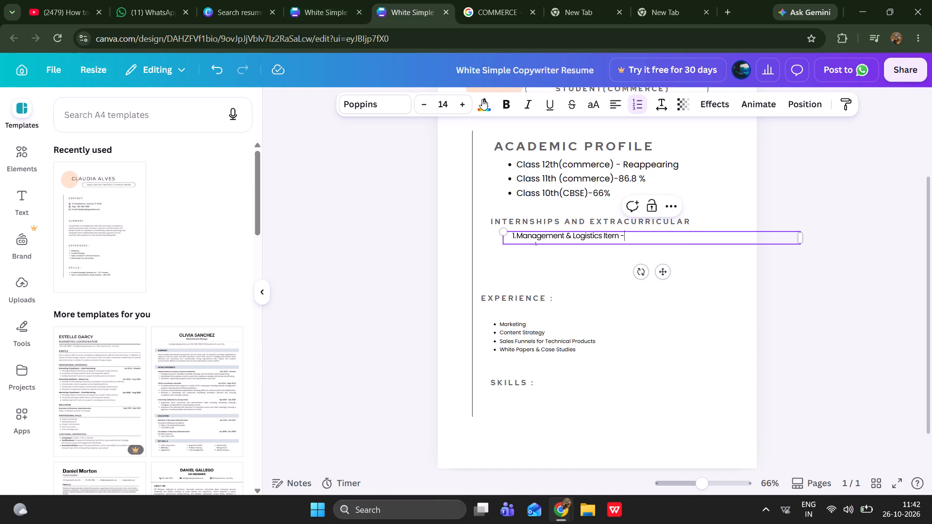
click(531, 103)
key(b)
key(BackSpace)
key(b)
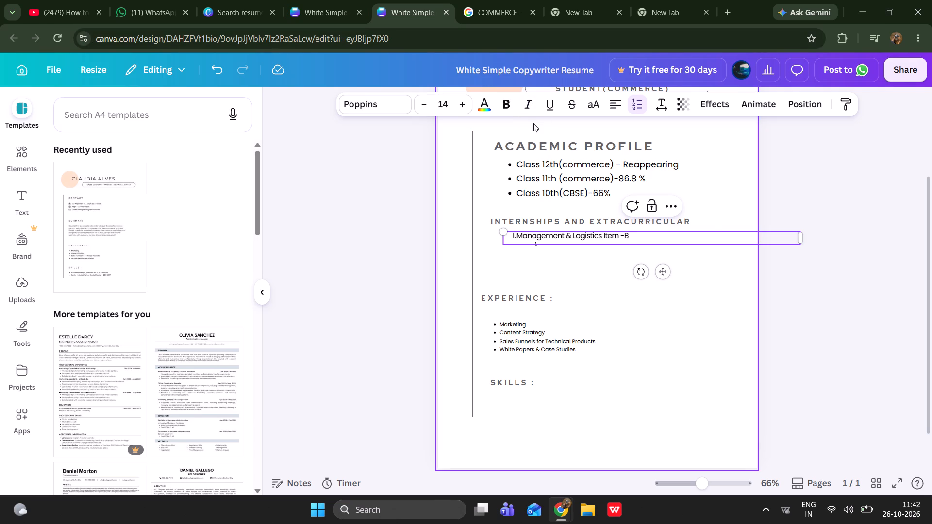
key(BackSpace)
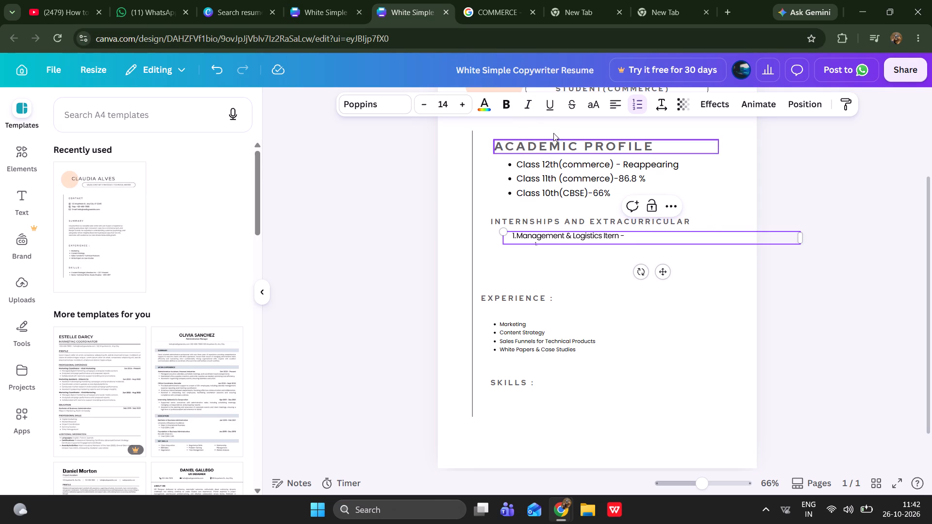
Add "Bihar Business Mahakumbh" in italics after the dash in the first internship item and finish editing it.
double_click(529, 107)
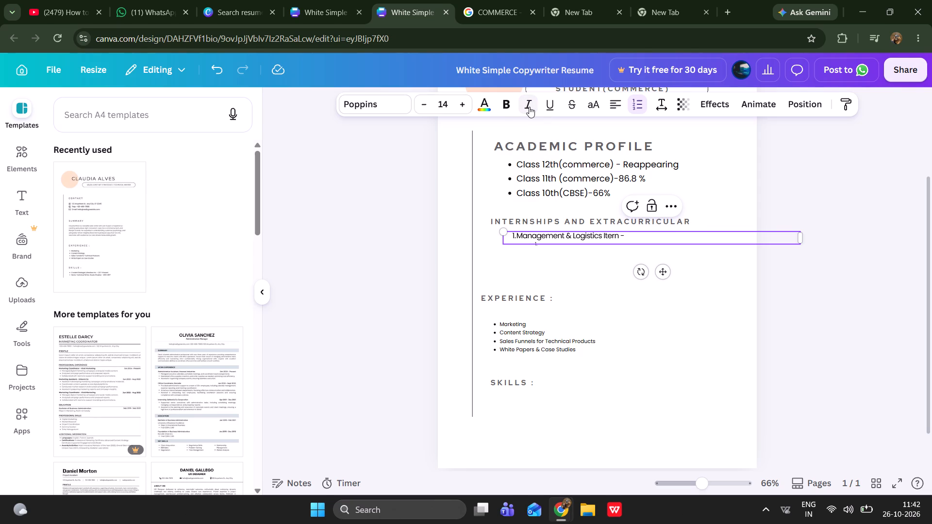
click(529, 107)
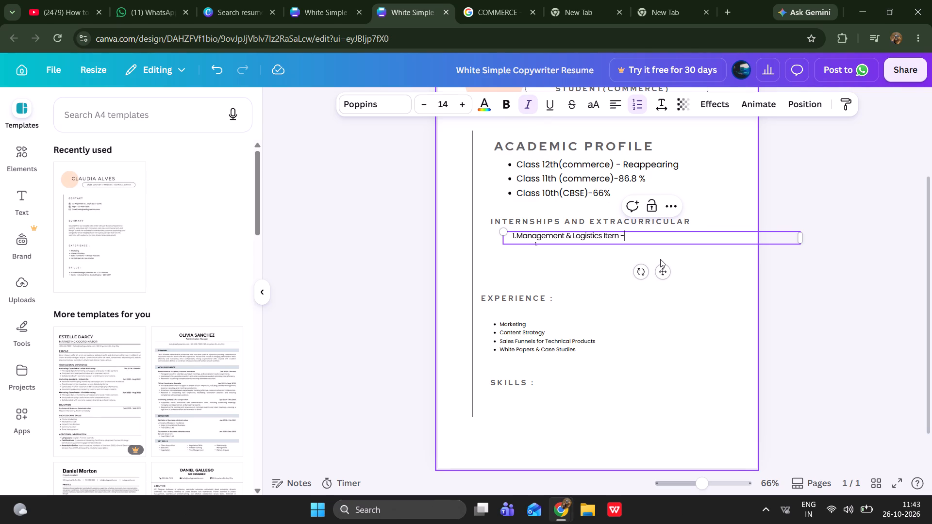
key(b)
text(iha)
key(r)
key(space)
key(b)
key(BackSpace)
text(siness)
key(space)
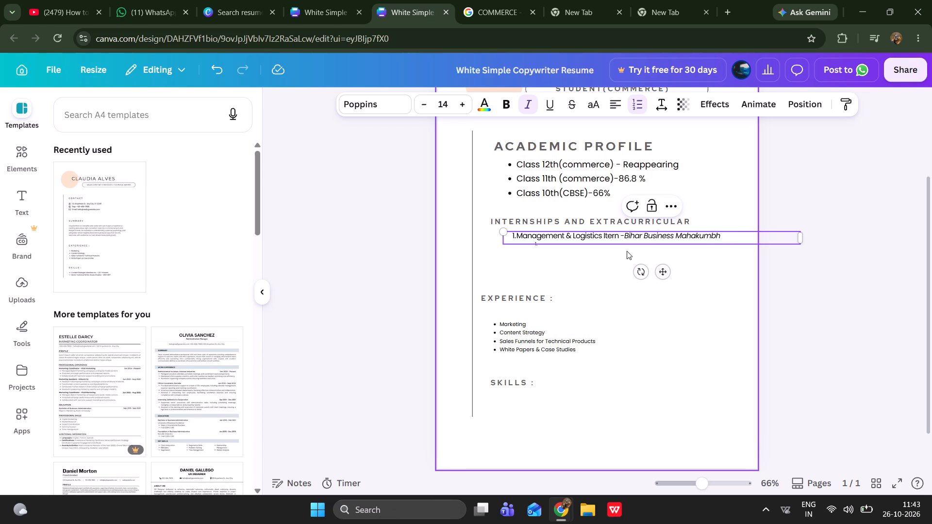
click(593, 260)
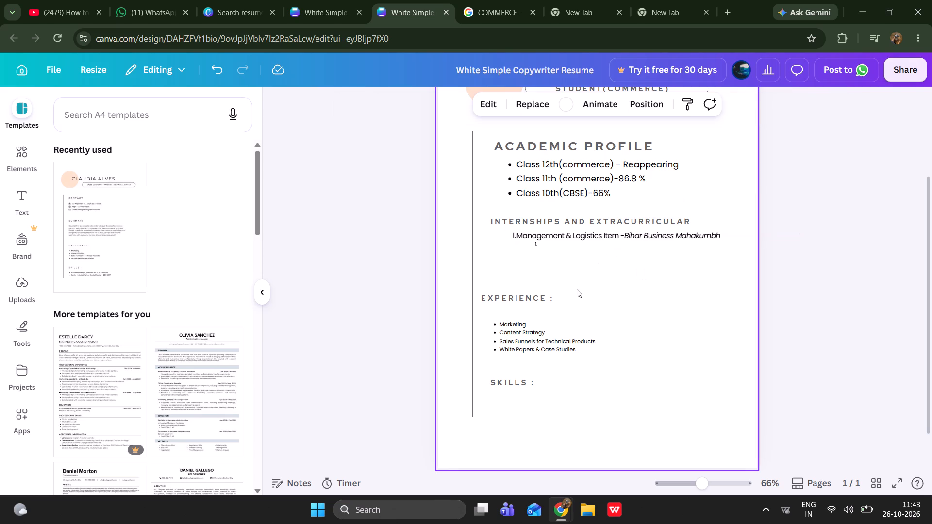
Move the bulleted list starting with "Marketing" from the Experience section to directly below the first internship item.
drag(561, 328, 582, 274)
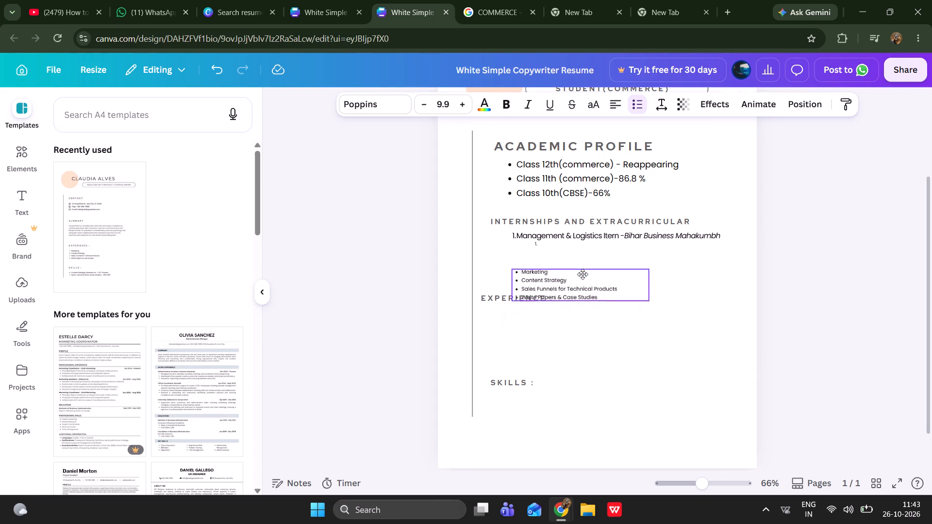
drag(582, 274, 584, 250)
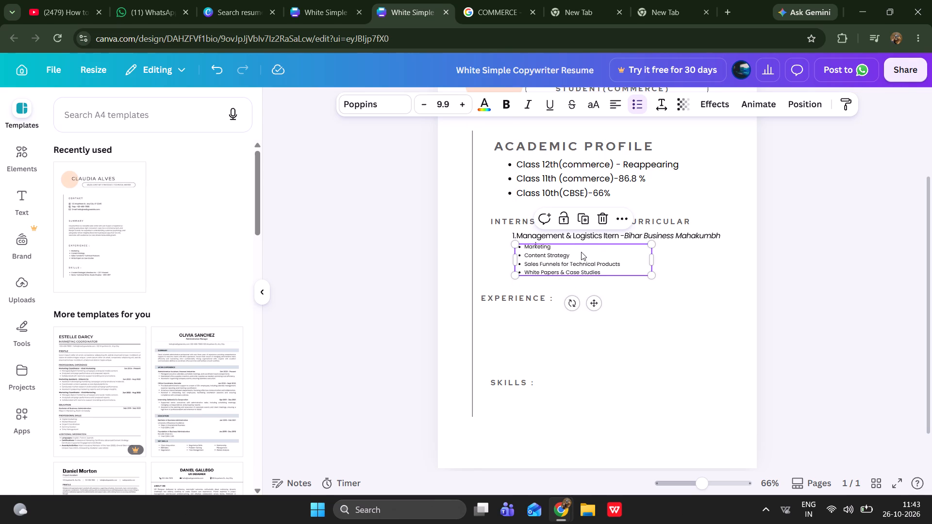
Select all four lines of the moved list and change its bullets to numbering.
double_click(574, 249)
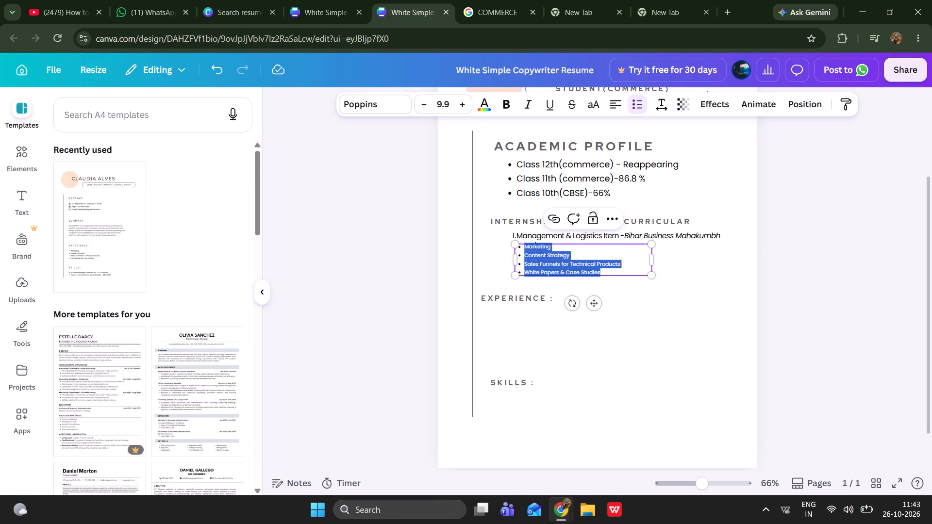
drag(563, 256, 542, 253)
double_click(563, 264)
double_click(554, 262)
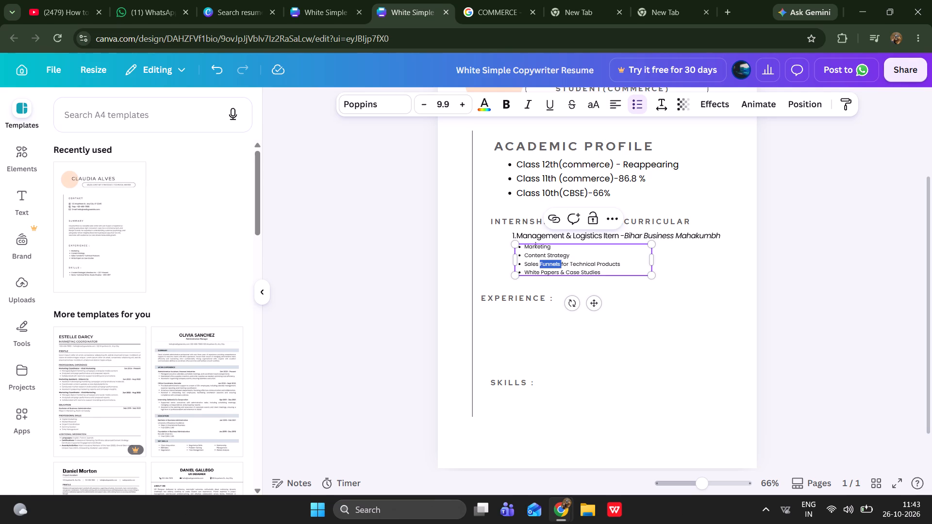
drag(607, 271, 525, 255)
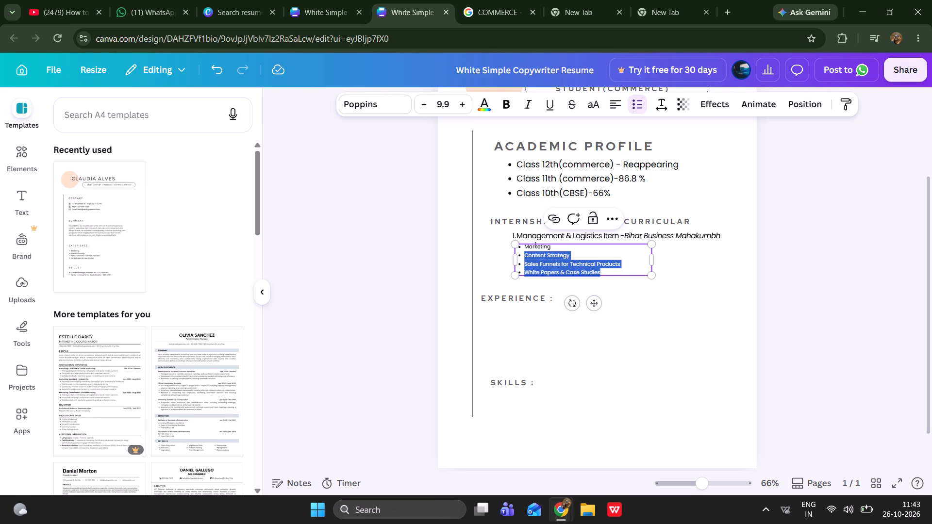
drag(525, 255, 526, 249)
click(638, 96)
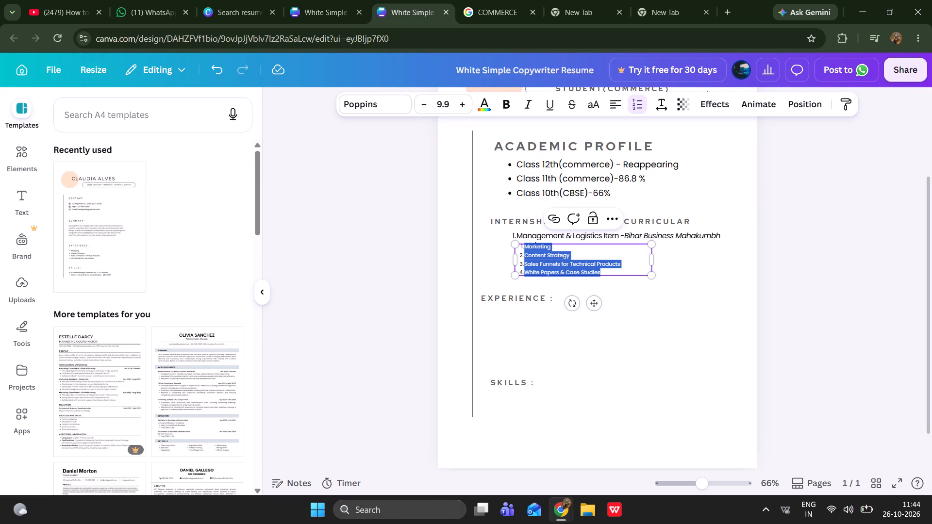
Replace the selected list lines with the text "coordinated with exhibi".
text(coo)
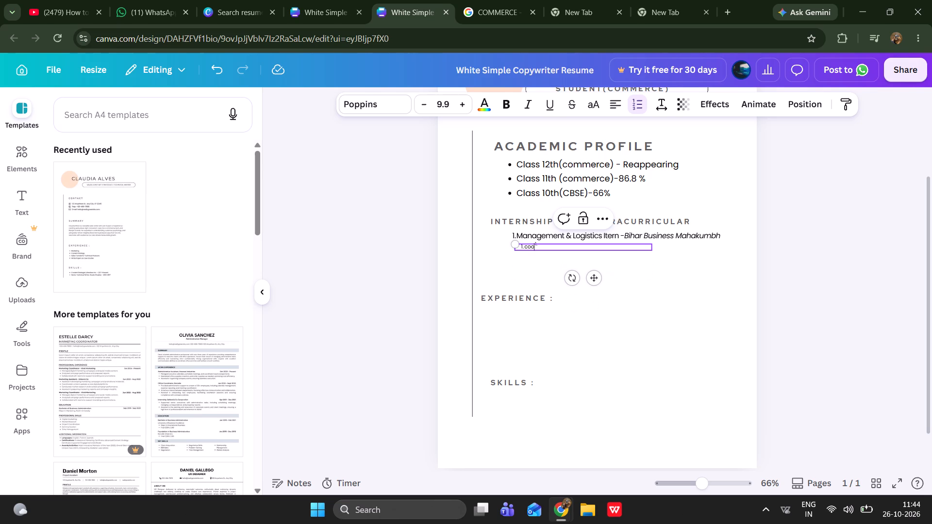
text(rdinated)
key(space)
text(with)
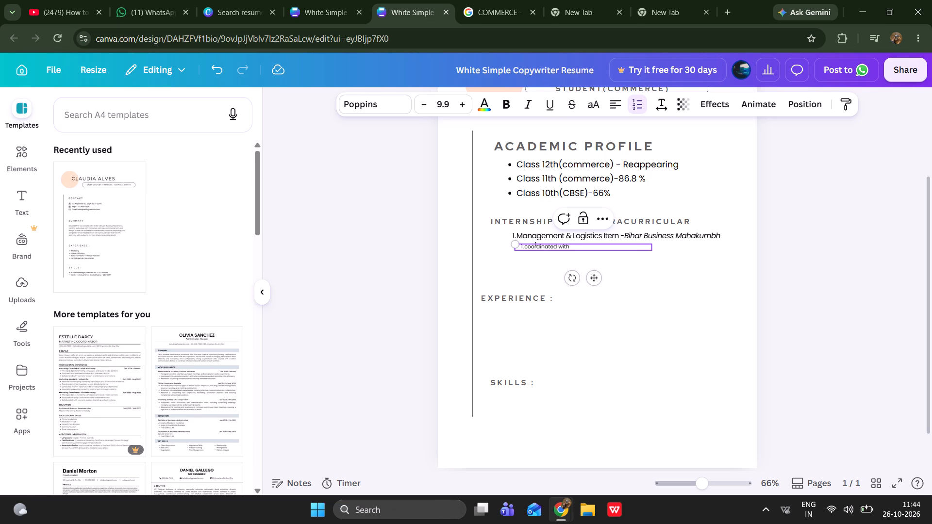
key(space)
text(exhi)
text(bi)
Remove the list numbering from the "coordinated with exhibi" line.
click(633, 105)
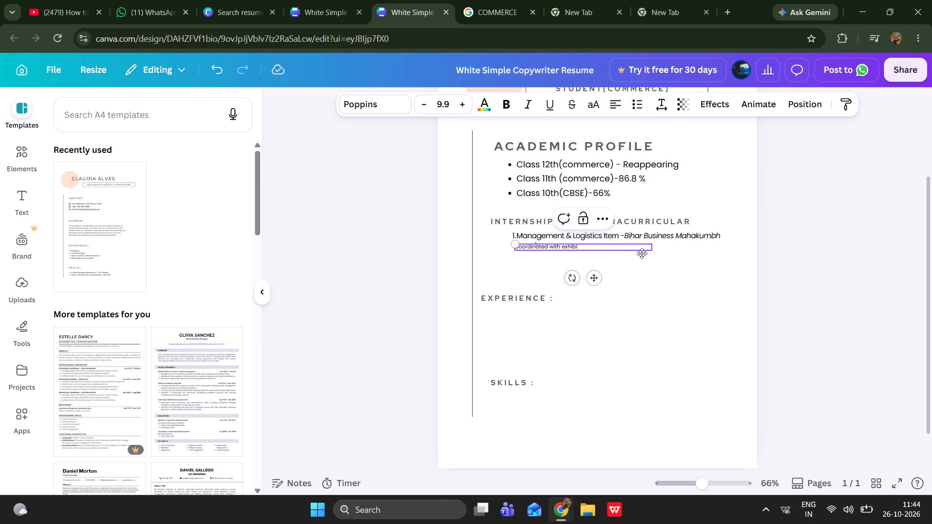
Complete the word "exhibitors" and continue the description line with ",delegates,and ve".
text(trs)
key(BackSpace)
key(BackSpace)
text(ors)
key(comma)
text(delegates)
key(comma)
text(and)
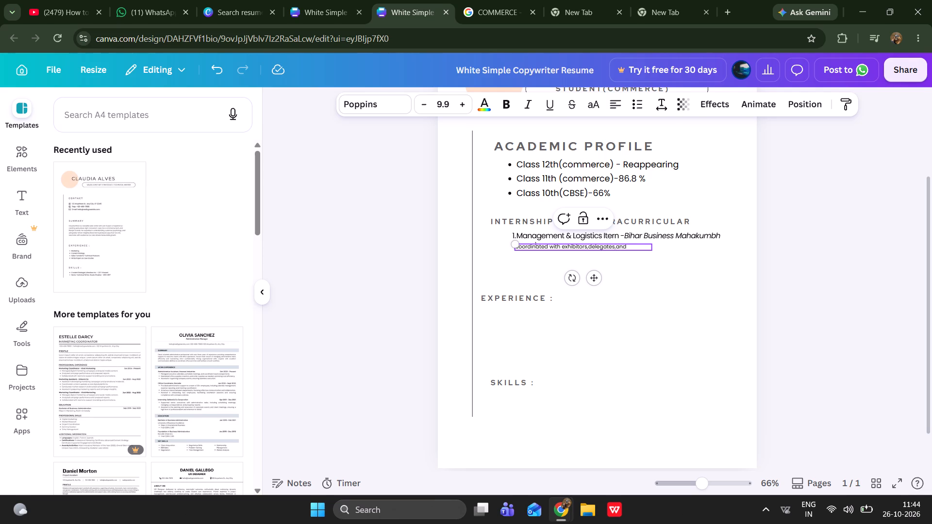
key(space)
text(ve)
Insert a space after the comma following "delegates" in the internship description line.
click(615, 246)
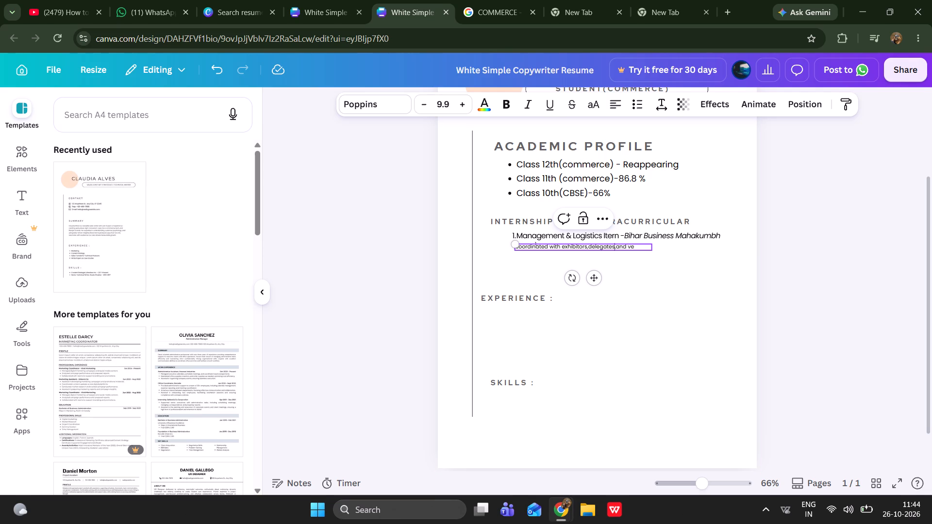
click(615, 247)
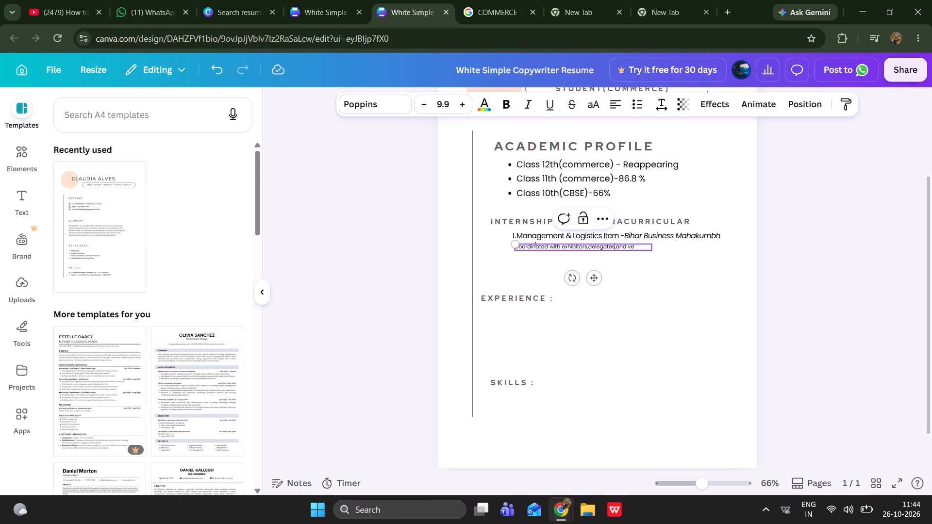
click(616, 246)
key(space)
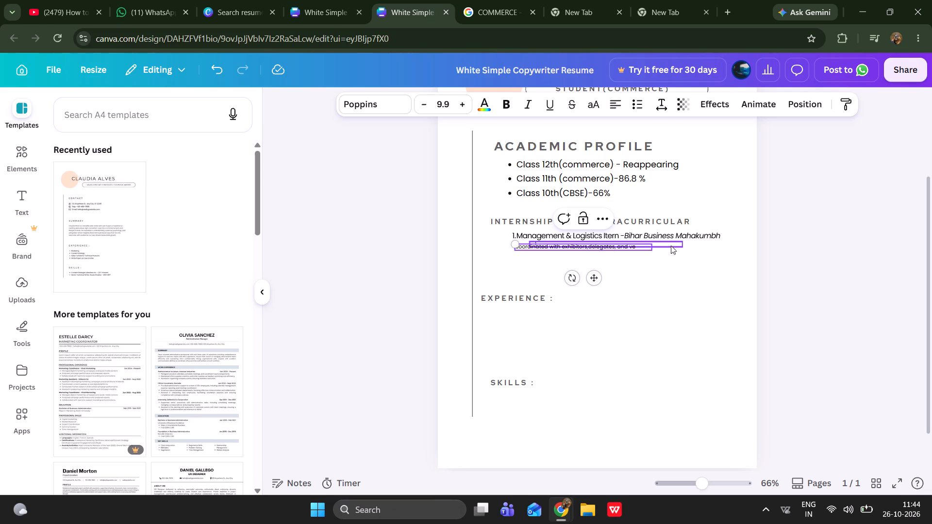
Complete the word "vendors" at the end of the internship description and continue it with "to ensure seamless event".
click(638, 246)
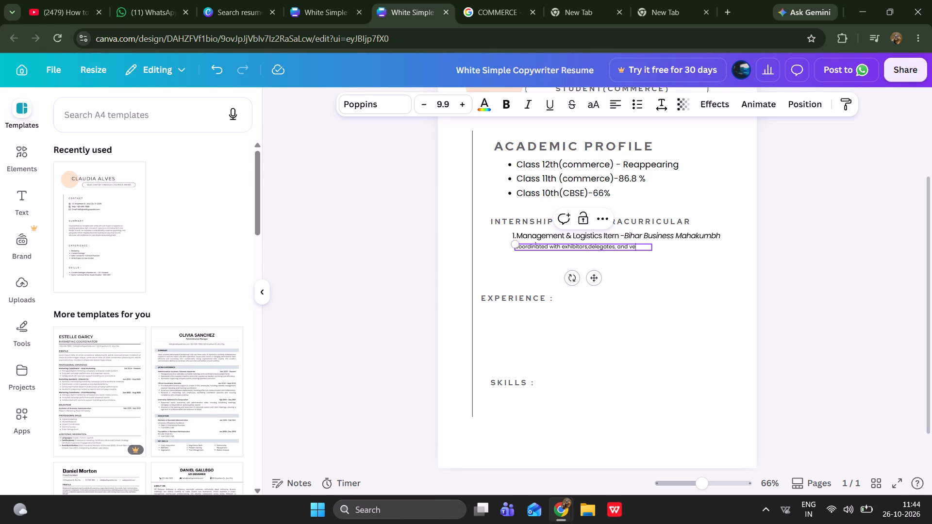
key(n)
text(dors)
key(space)
text(to)
key(space)
key(e)
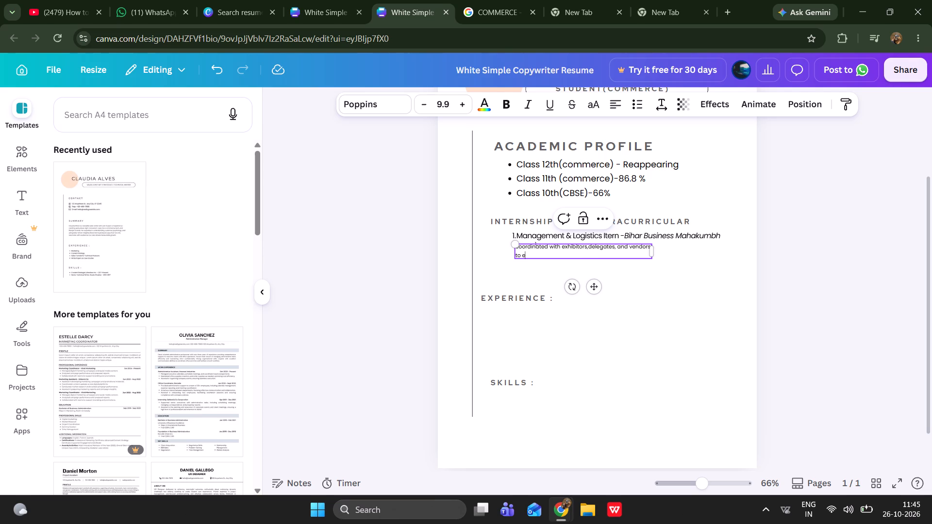
text(nsure)
key(space)
text(sea)
text(mless)
key(space)
text(eve)
text(nt)
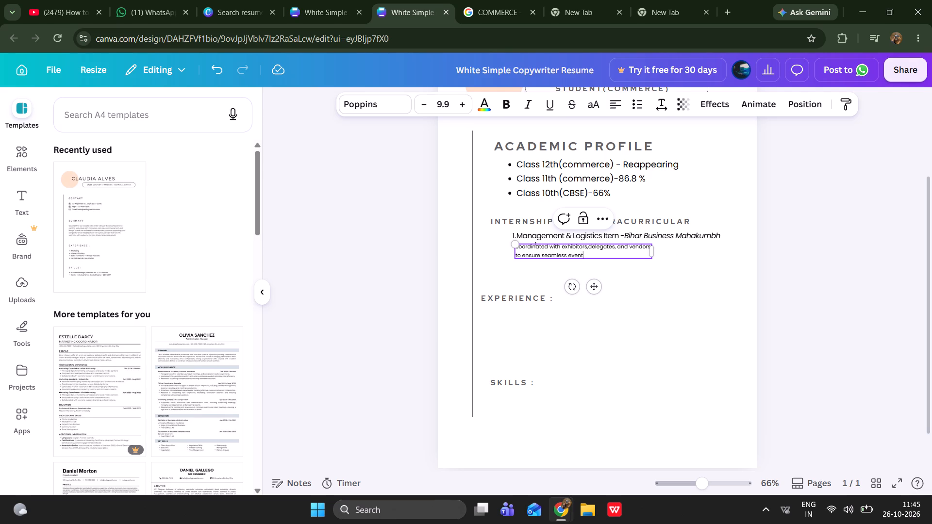
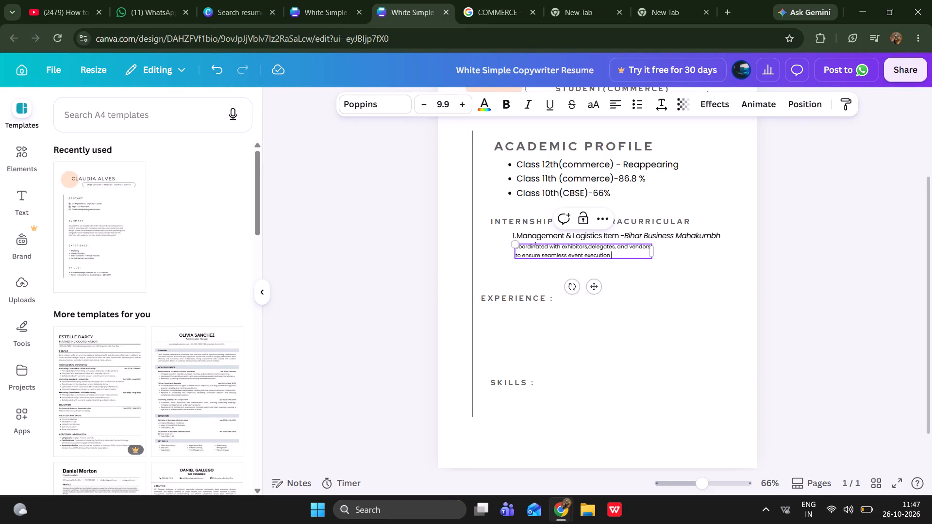
Format the internship description below the Management & Logistics title as a bulleted list.
click(670, 259)
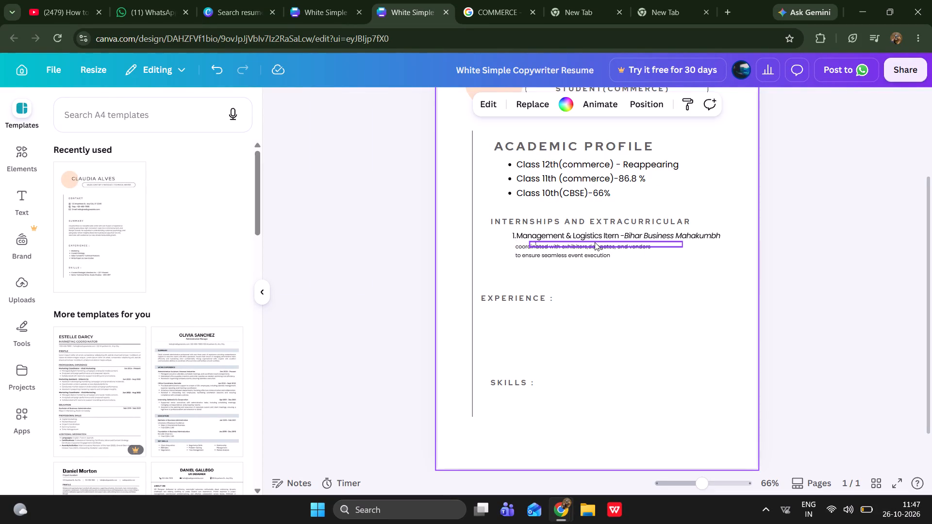
double_click(521, 246)
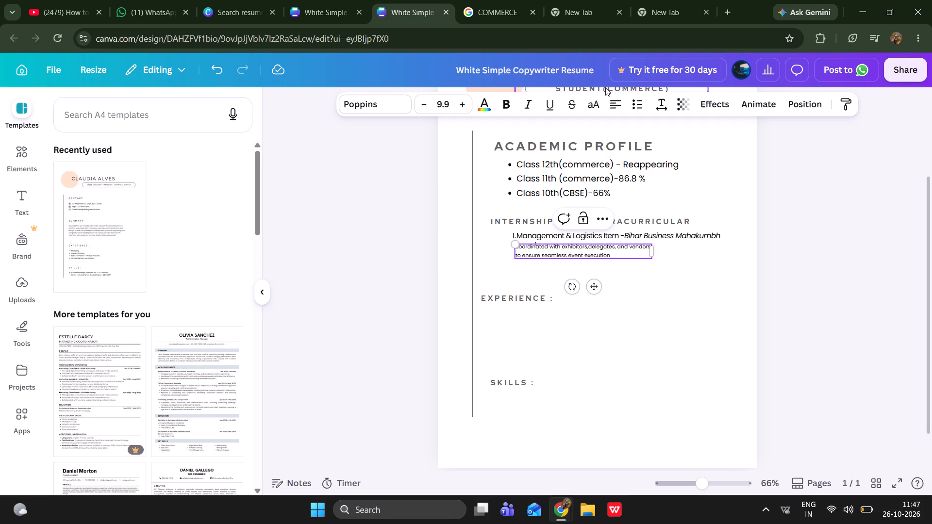
click(634, 98)
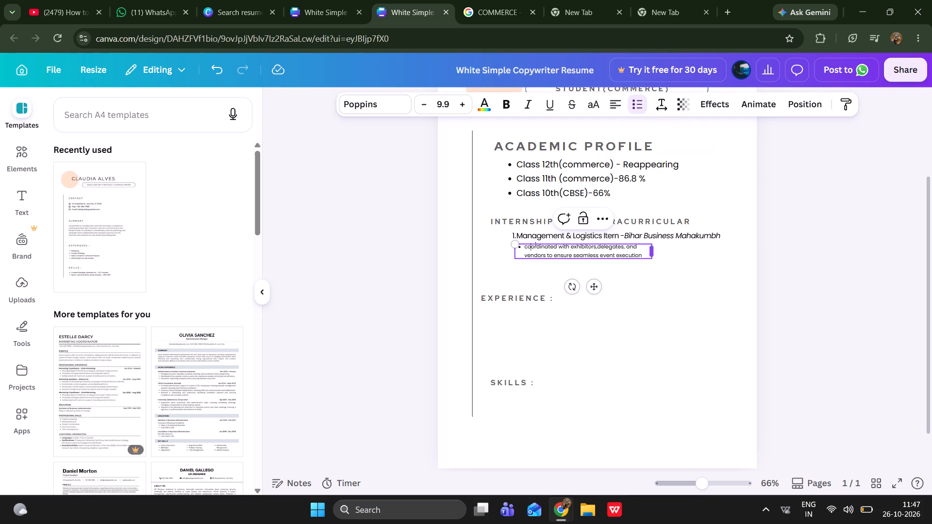
Widen the internship description text box so that "vendors to ensure" fits on its first line.
drag(653, 255, 653, 255)
drag(653, 255, 700, 258)
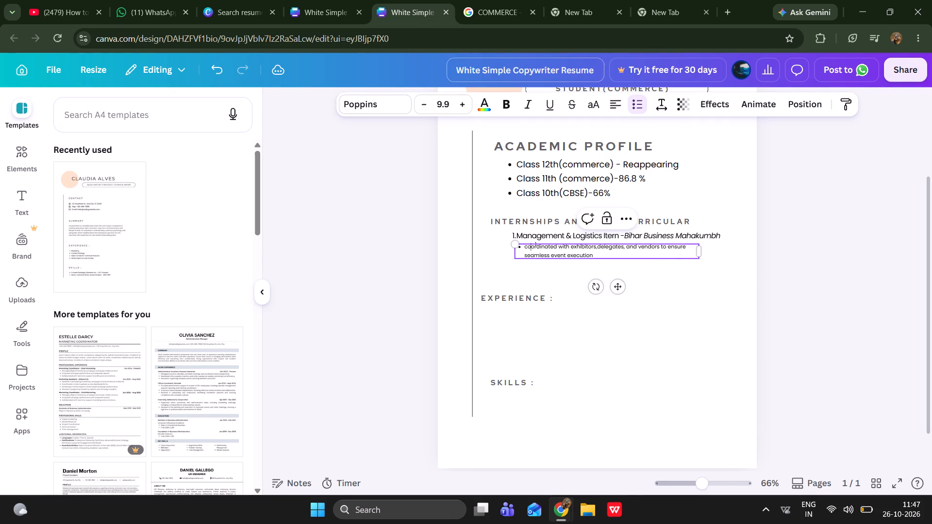
Increase the font size of the bulleted internship description to 11.9.
click(463, 99)
click(463, 99)
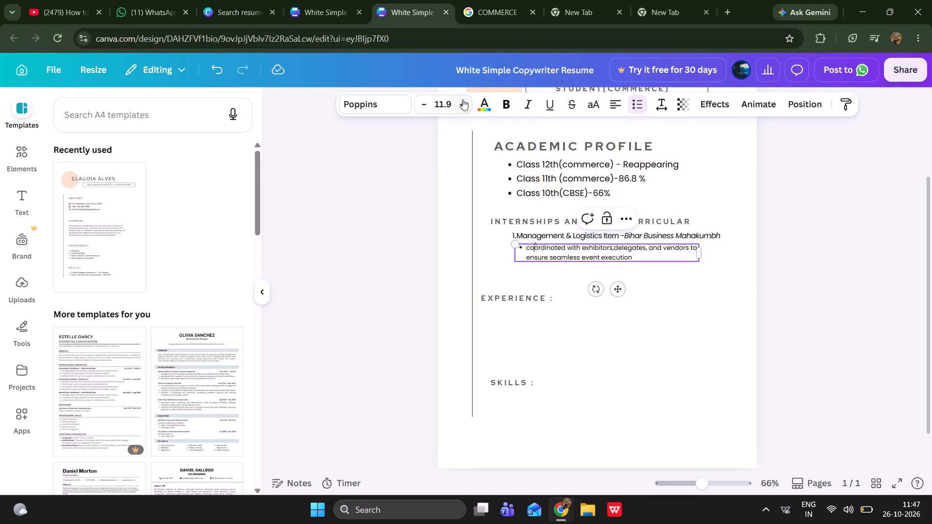
click(440, 263)
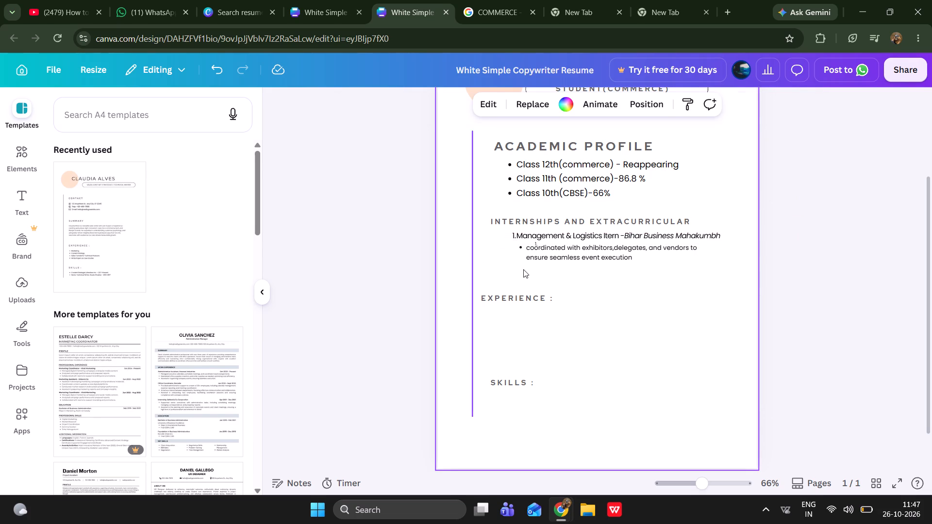
click(519, 268)
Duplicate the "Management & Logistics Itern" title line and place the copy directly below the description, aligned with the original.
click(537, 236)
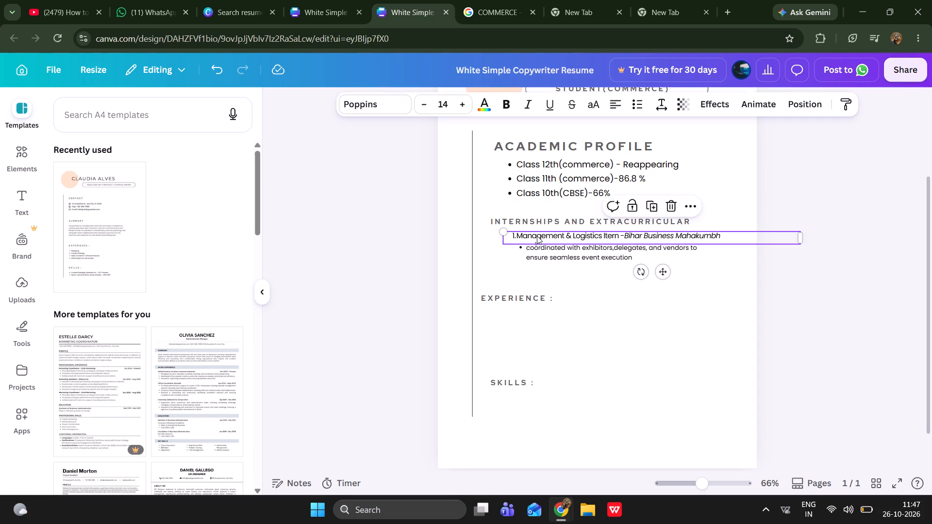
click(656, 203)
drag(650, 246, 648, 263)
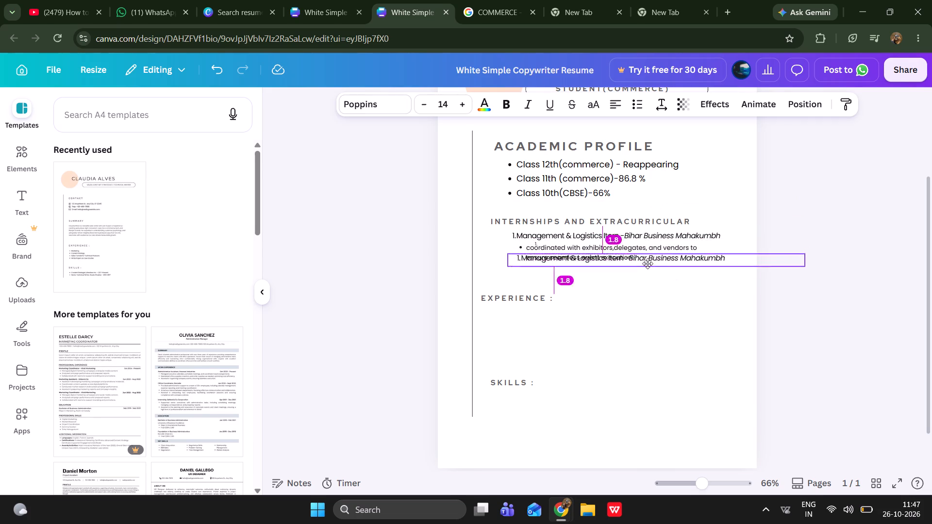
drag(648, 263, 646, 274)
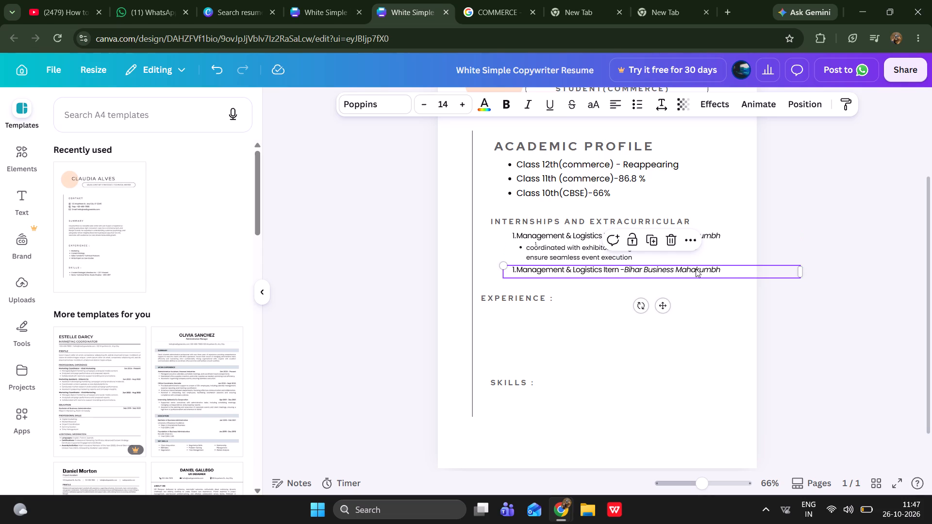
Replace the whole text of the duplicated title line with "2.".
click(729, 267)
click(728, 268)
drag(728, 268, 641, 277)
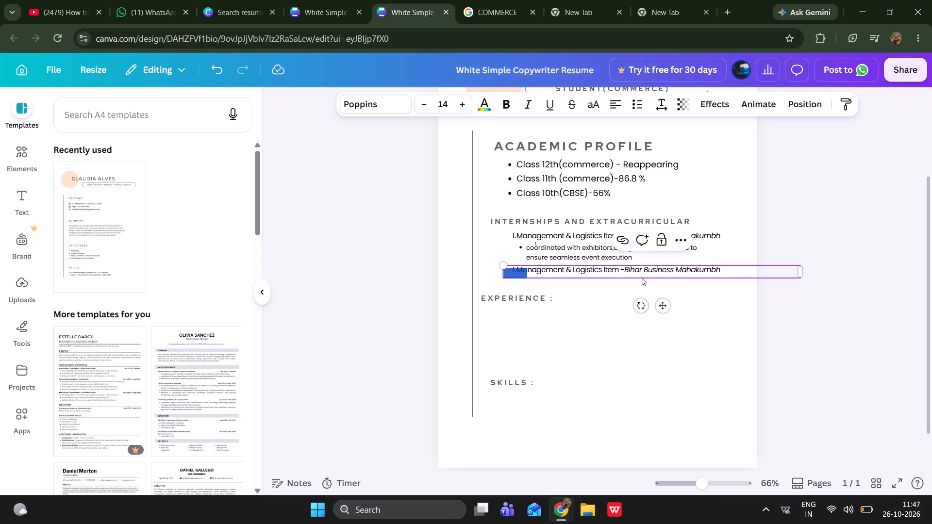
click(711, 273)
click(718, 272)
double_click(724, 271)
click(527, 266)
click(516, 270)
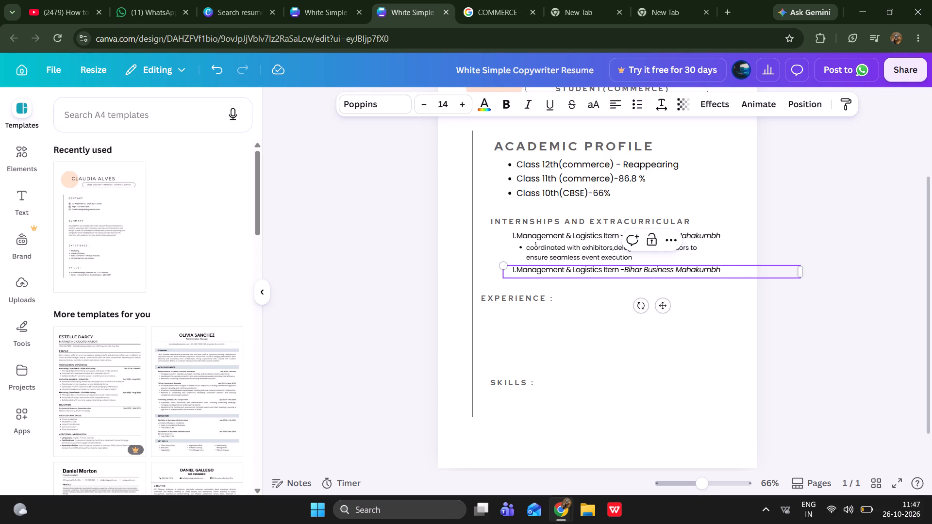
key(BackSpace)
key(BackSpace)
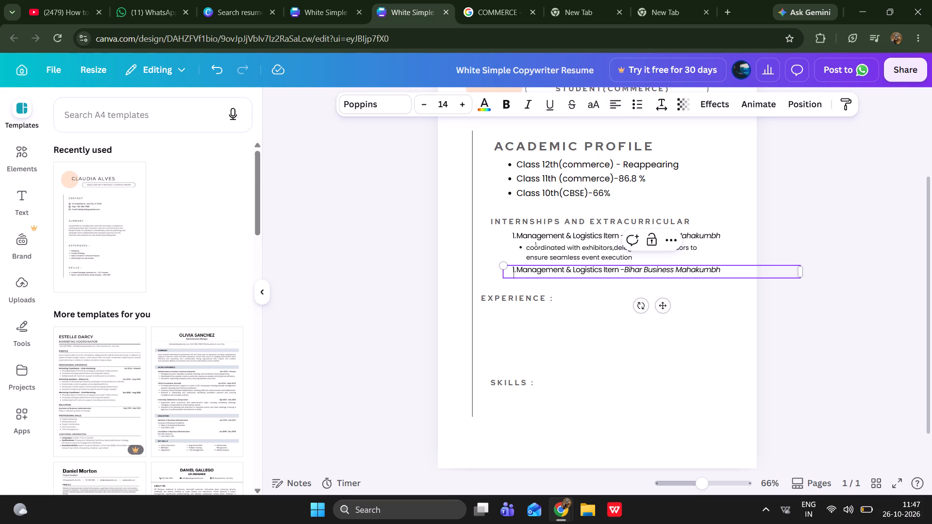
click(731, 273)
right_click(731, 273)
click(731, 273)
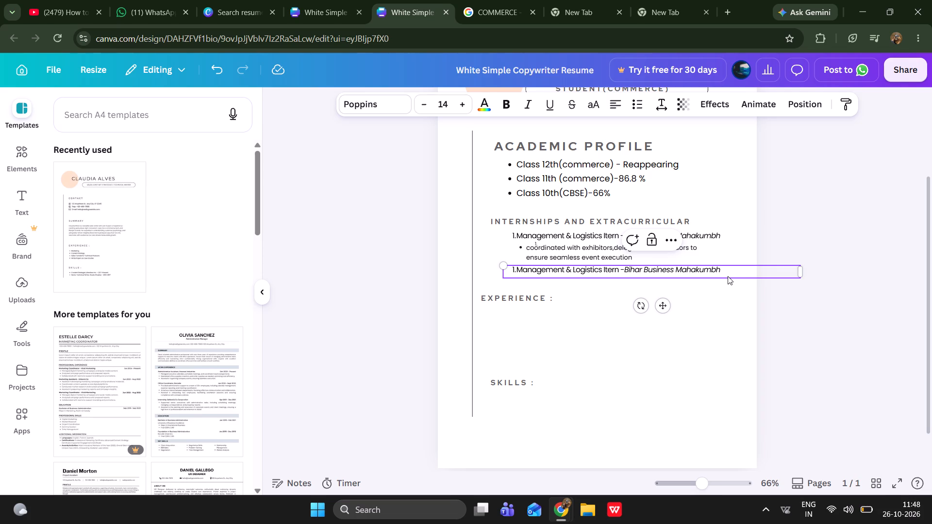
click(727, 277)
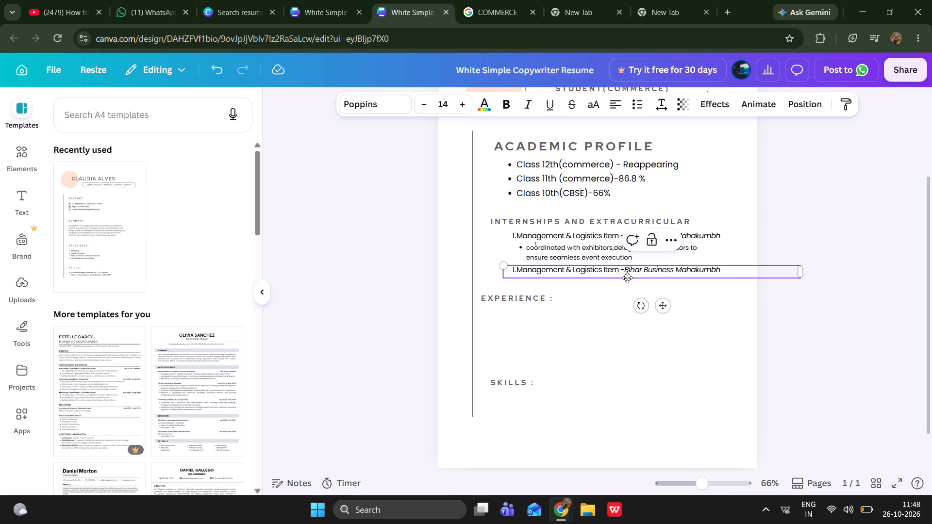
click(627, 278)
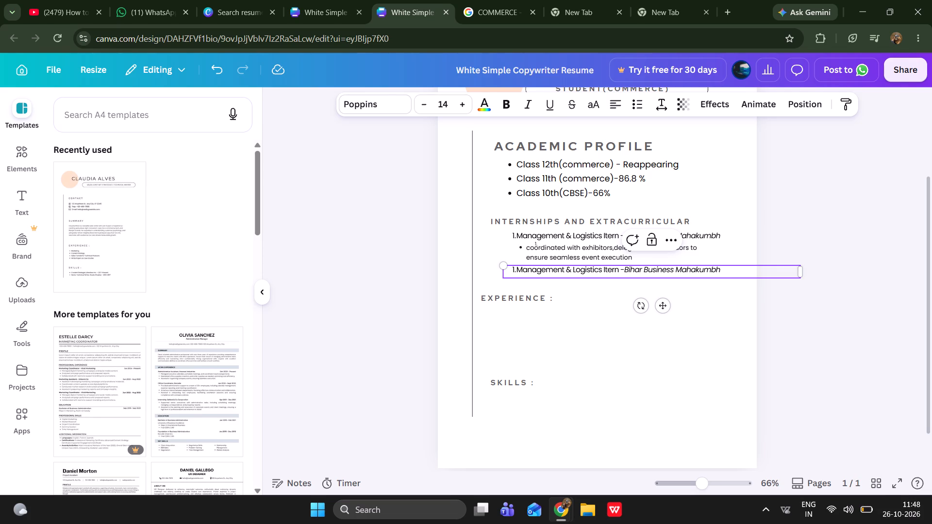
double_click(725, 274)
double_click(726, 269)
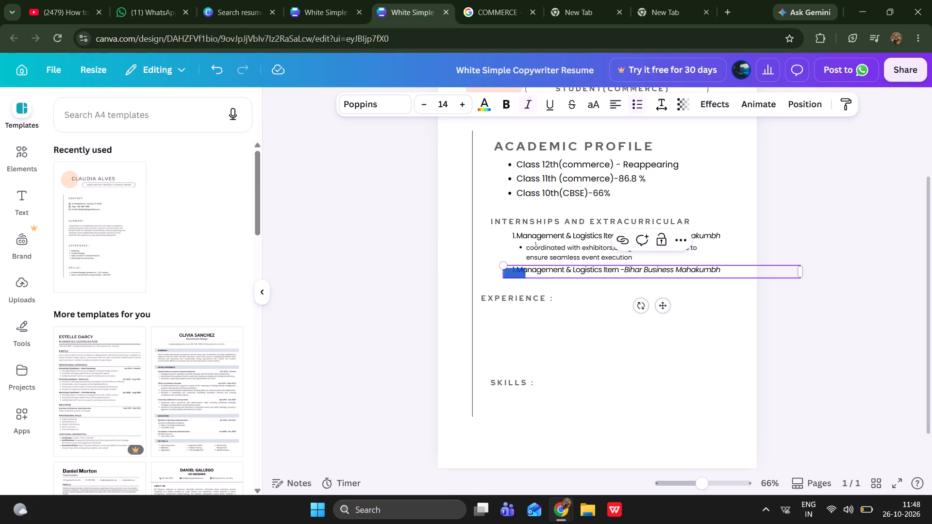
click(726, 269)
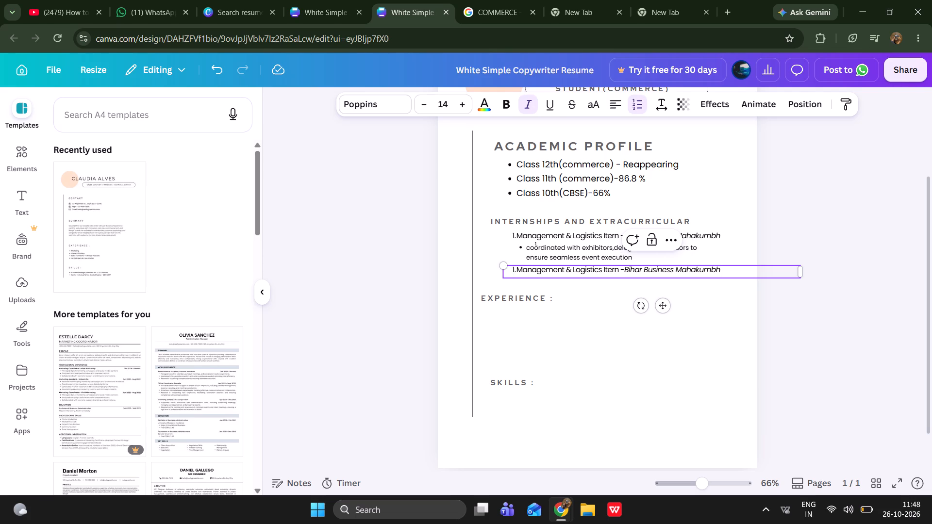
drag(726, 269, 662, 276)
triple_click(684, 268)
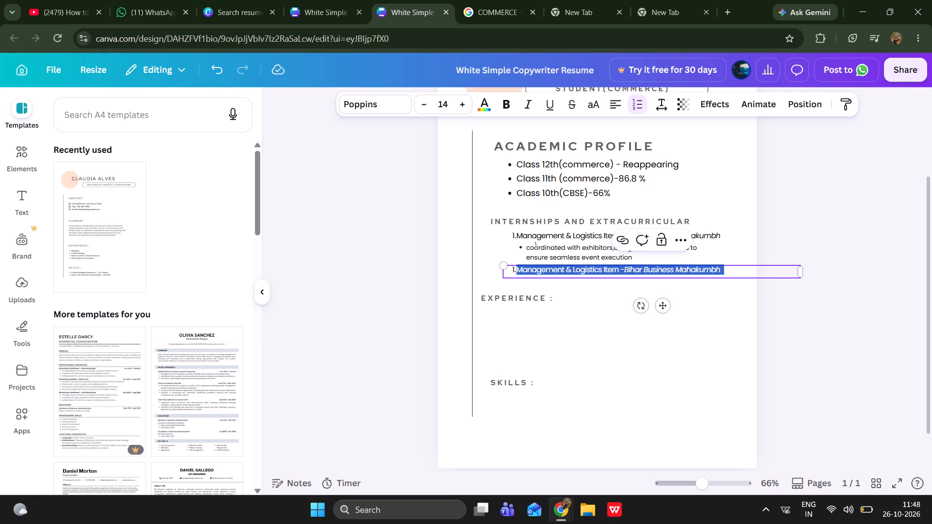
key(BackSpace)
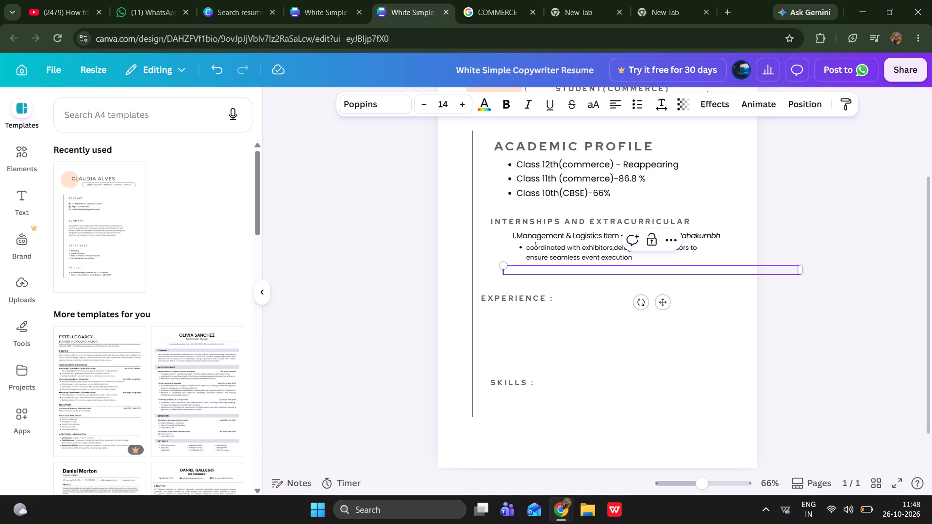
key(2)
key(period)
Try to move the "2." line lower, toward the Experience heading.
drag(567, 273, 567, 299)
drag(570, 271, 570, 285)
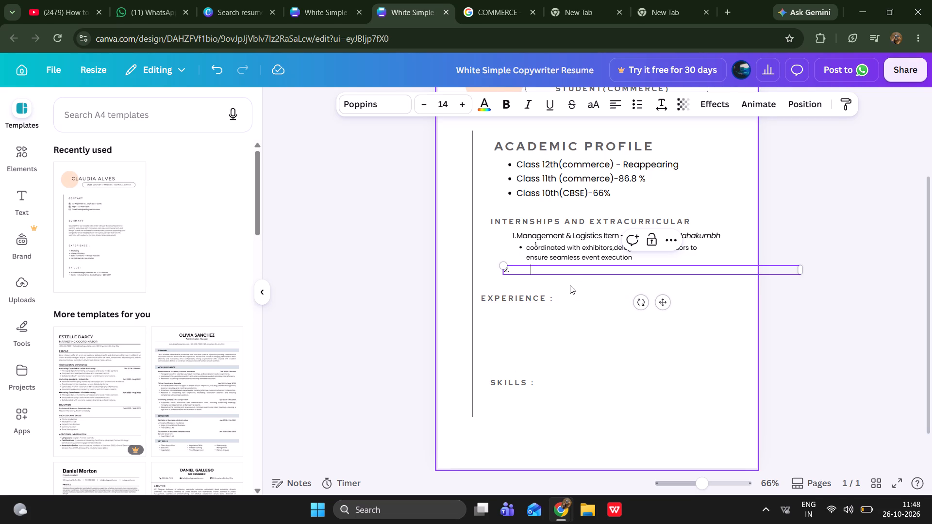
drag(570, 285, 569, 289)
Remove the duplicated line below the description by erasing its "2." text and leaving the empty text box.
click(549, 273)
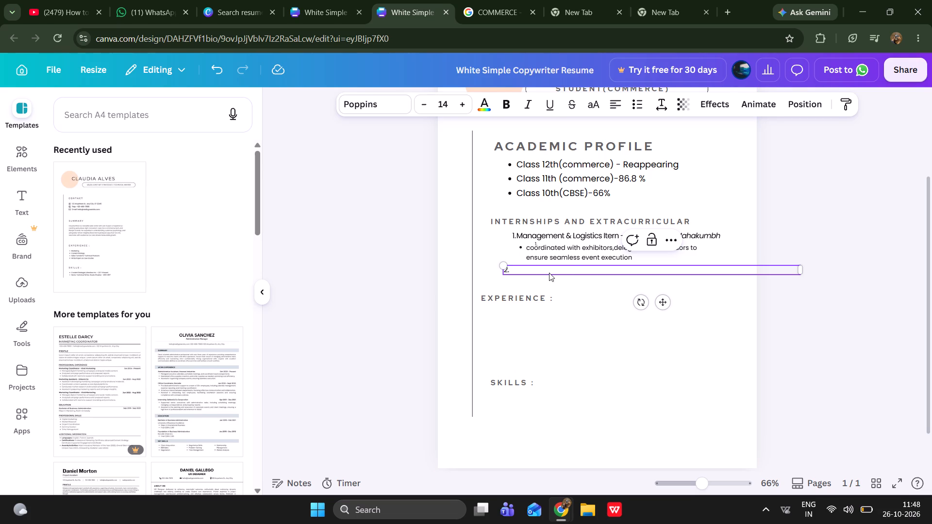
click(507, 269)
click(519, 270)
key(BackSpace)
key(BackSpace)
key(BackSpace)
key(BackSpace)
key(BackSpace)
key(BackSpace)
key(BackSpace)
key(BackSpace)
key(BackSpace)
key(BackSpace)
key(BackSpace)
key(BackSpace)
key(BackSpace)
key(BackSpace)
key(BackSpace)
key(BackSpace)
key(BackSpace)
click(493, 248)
End the internship description with a period directly after "execution".
click(591, 260)
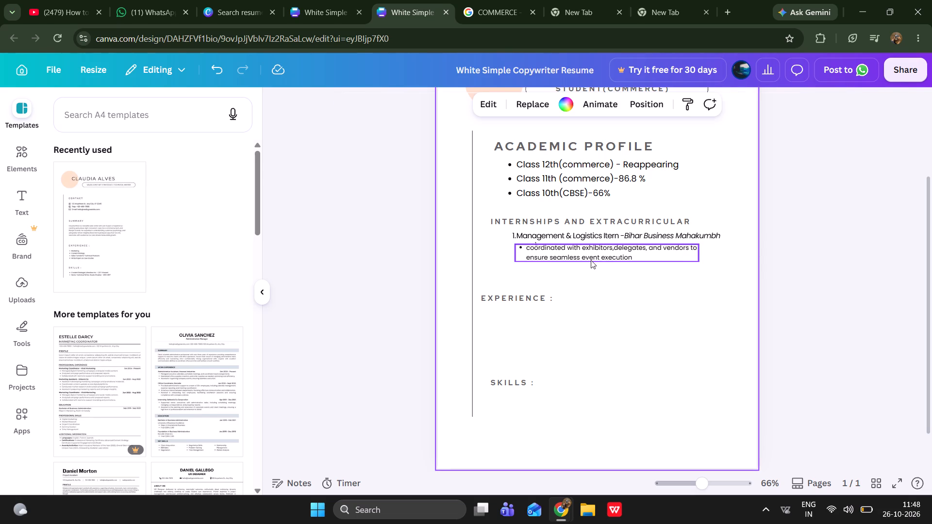
click(669, 255)
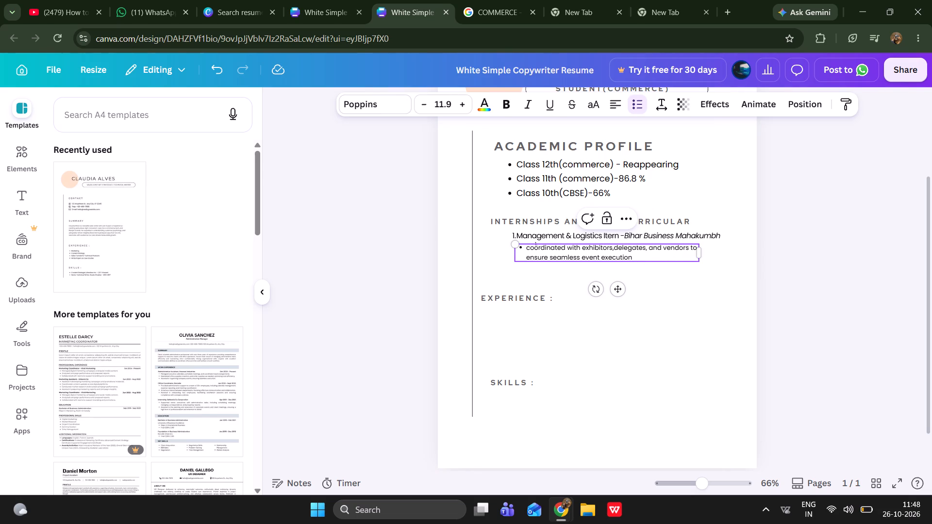
key(BackSpace)
key(period)
Add a second bullet below the internship description and begin it with "managed eve".
key(Return)
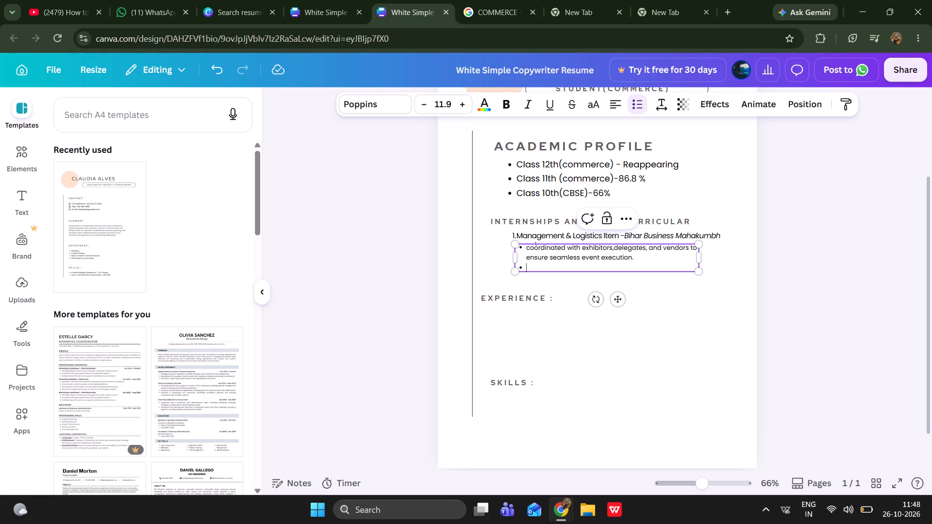
text(managed)
key(space)
text(eve)
Capitalise the first word of both internship bullets, making them start with "Managed" and "Coordinated".
click(533, 268)
key(BackSpace)
key(m)
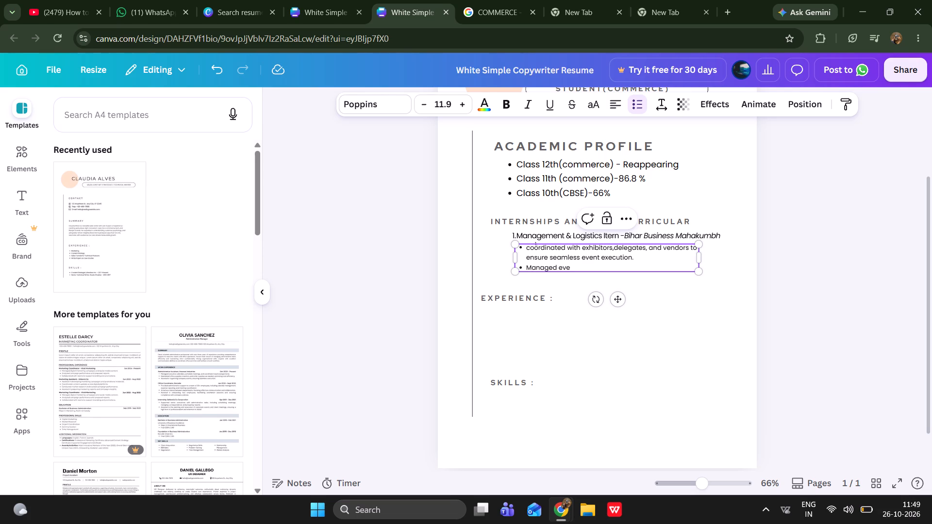
click(529, 248)
key(BackSpace)
key(c)
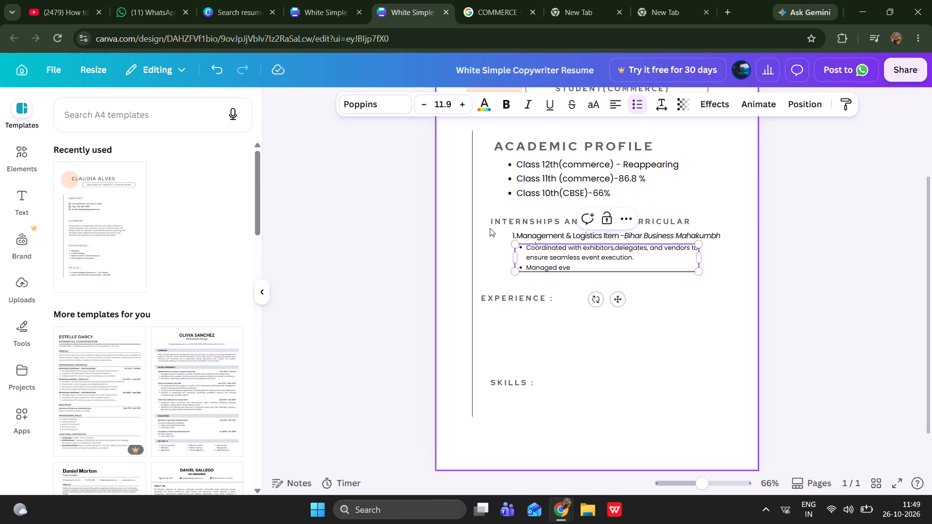
Continue the second internship bullet so that it reads "Managed event operations ,management support and logis".
click(569, 264)
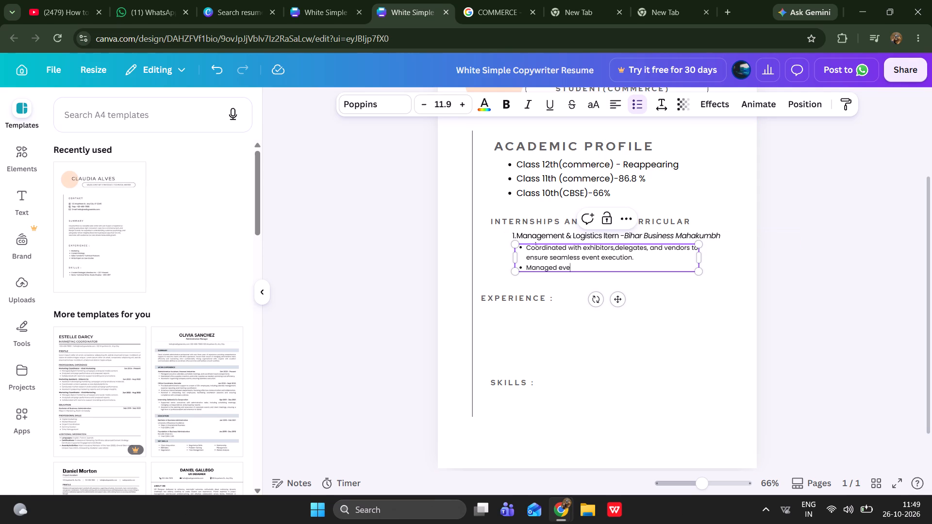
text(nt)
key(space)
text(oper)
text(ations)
Extend the second internship bullet after "Managed" so that it reads "Managed event operations ,management support and logis".
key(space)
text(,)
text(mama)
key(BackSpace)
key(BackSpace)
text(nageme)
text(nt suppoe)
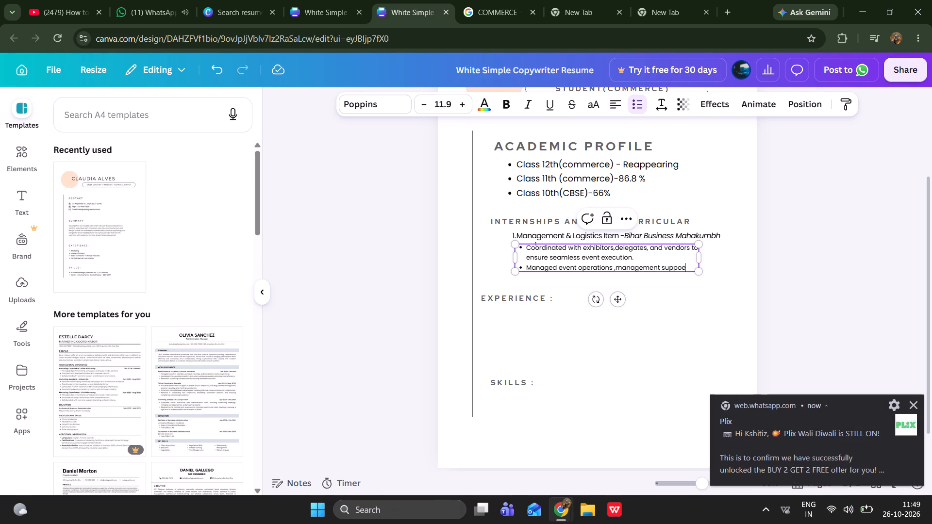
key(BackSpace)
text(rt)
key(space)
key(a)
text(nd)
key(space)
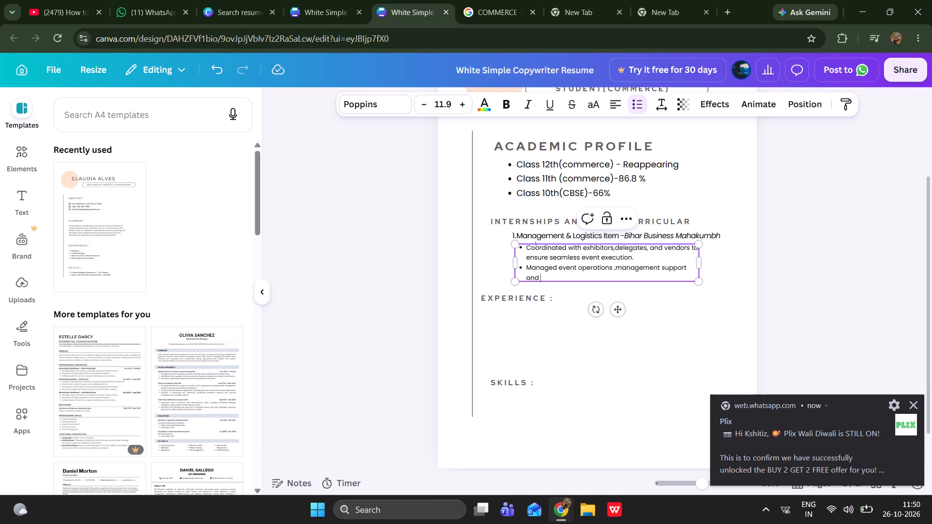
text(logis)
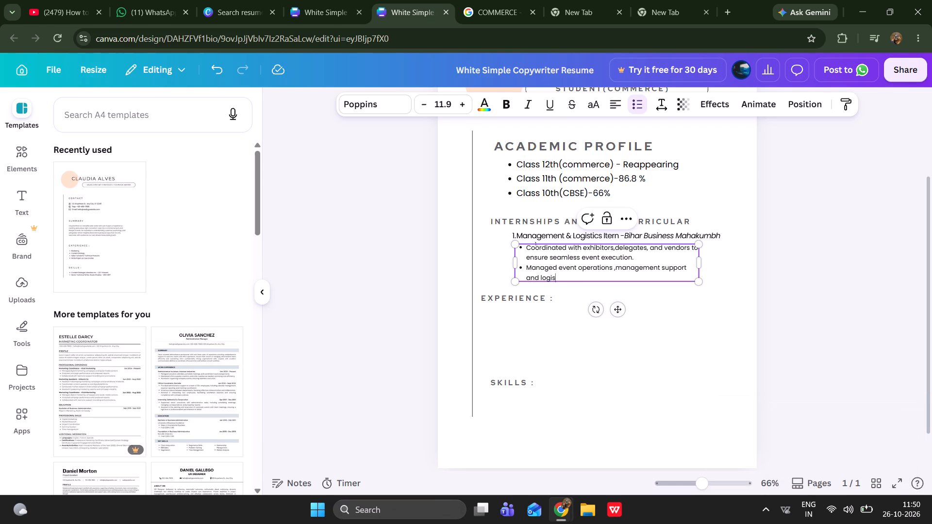
Replace the wording after "Managed event operations ," in the second bullet with "sales support , and logistics".
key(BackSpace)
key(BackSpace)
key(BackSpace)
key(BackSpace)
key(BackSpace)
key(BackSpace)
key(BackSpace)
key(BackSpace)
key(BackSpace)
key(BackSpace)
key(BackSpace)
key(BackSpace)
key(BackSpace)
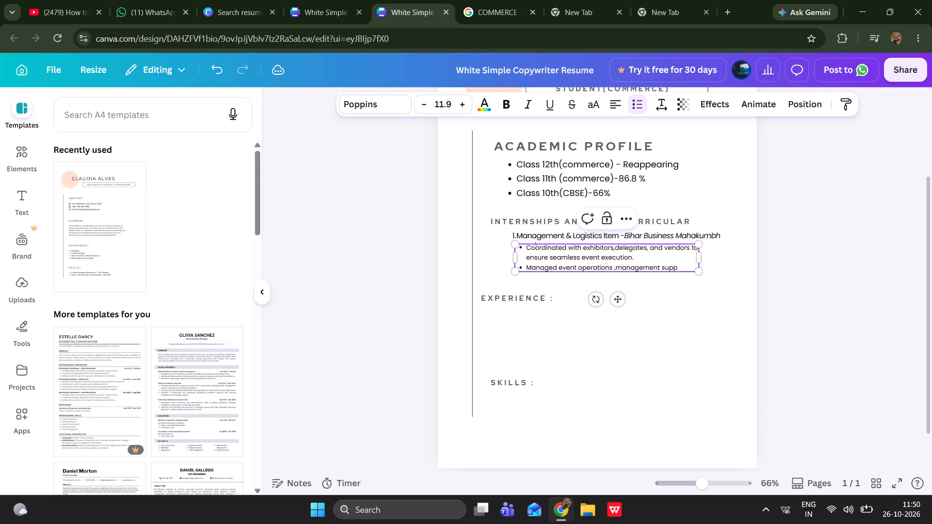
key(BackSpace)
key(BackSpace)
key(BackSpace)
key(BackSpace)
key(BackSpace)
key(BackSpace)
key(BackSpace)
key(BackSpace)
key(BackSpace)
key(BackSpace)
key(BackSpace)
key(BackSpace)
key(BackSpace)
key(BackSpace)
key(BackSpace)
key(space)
text(sales)
key(space)
text(support)
key(space)
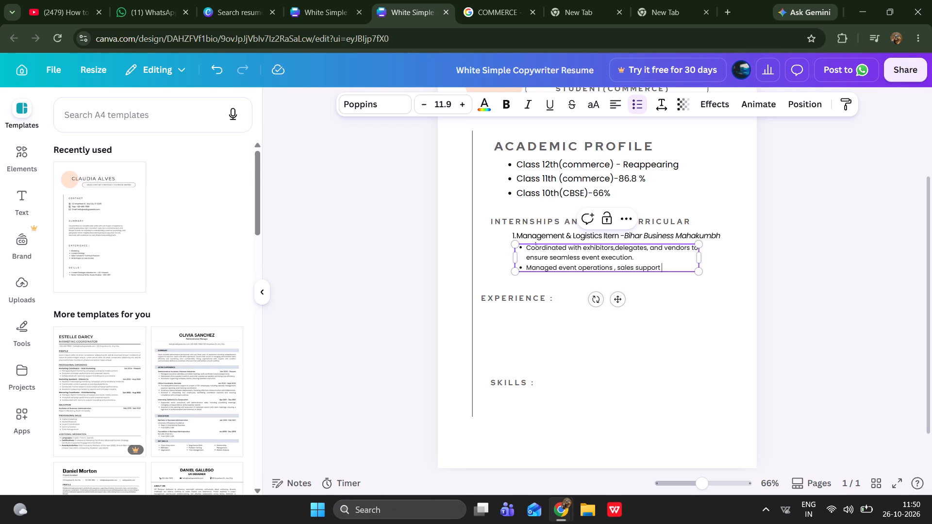
text(, and)
key(space)
text(logis)
text(tics)
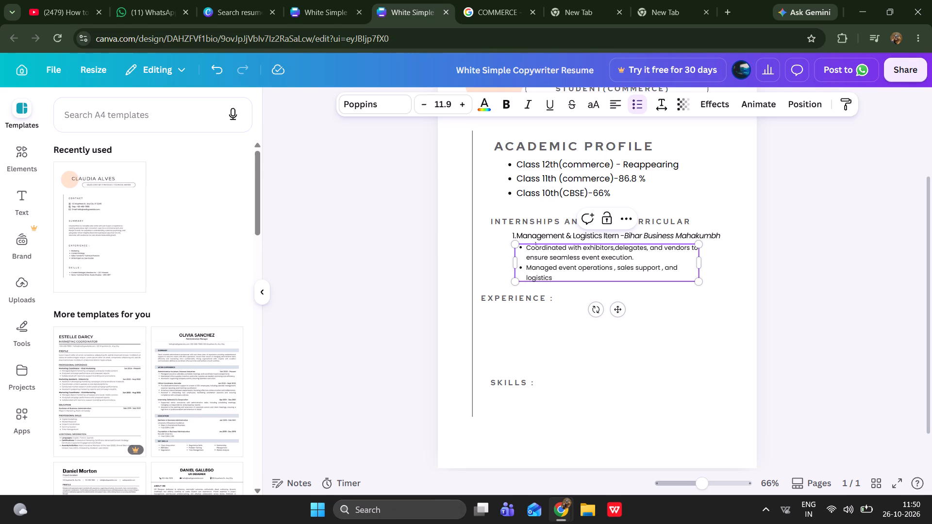
Finish the second internship bullet with "for a major business forum ." after "logistics".
key(space)
text(for a)
key(space)
text(major)
key(space)
key(space)
key(BackSpace)
key(BackSpace)
key(space)
text(v)
key(BackSpace)
text(bu)
text(siness)
key(space)
text(forum .)
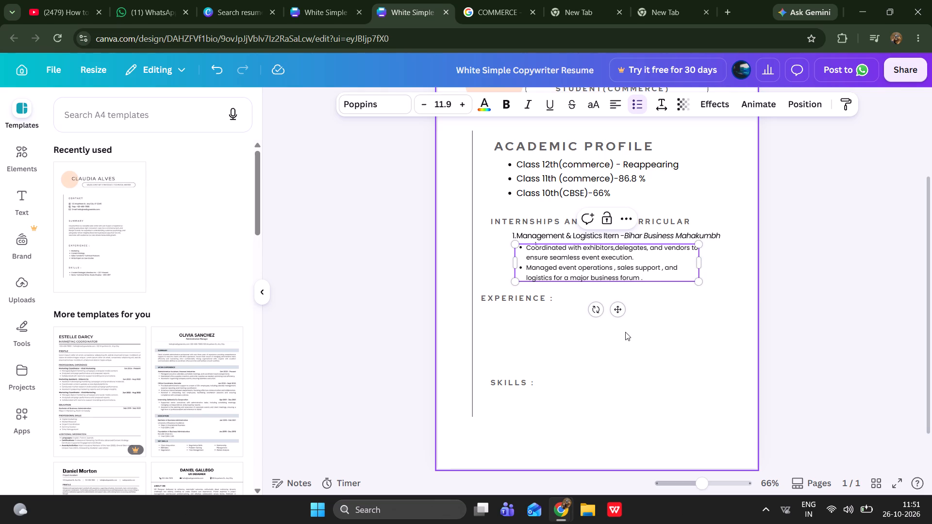
Duplicate the "Management & Logistics" internship title line and place the copy just below the second bullet.
double_click(686, 236)
click(683, 235)
click(729, 235)
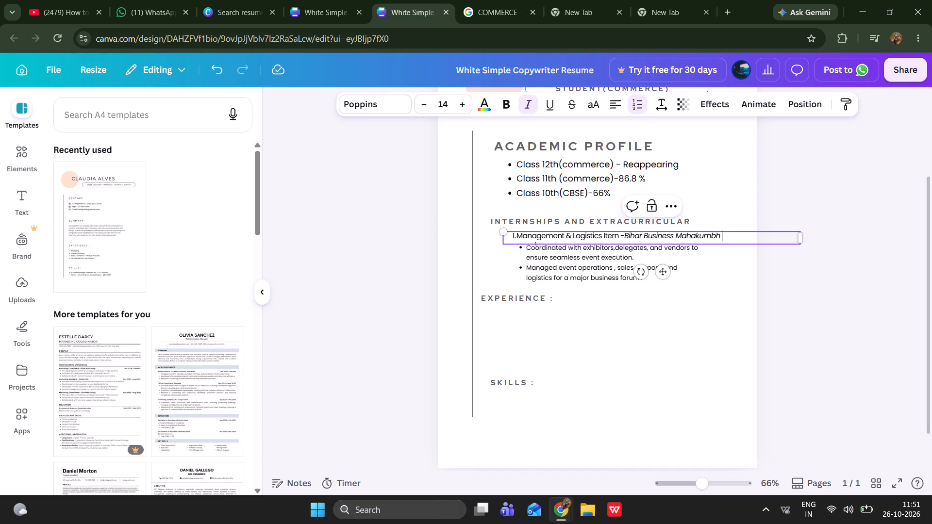
click(723, 284)
click(729, 238)
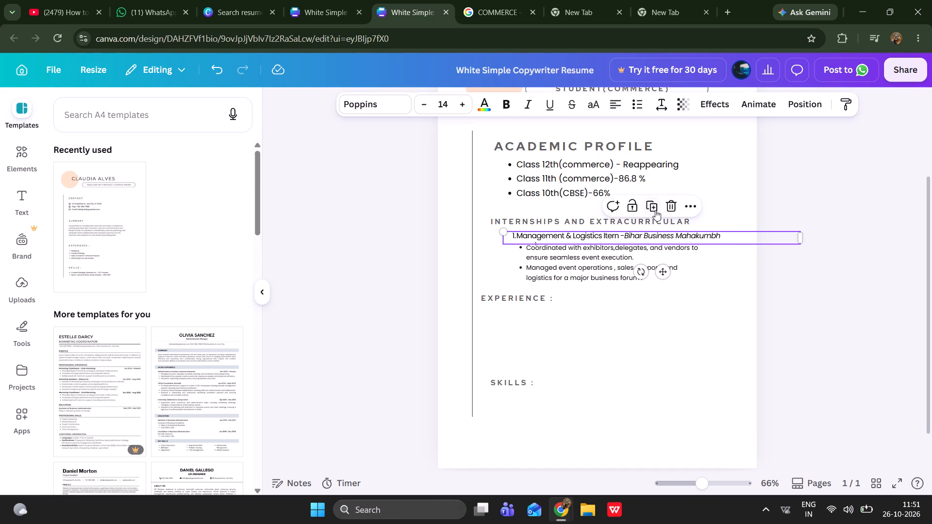
click(651, 208)
drag(642, 244, 638, 295)
Move the Experience heading lower to leave space beneath the duplicated internship title line.
click(489, 303)
drag(489, 303, 487, 337)
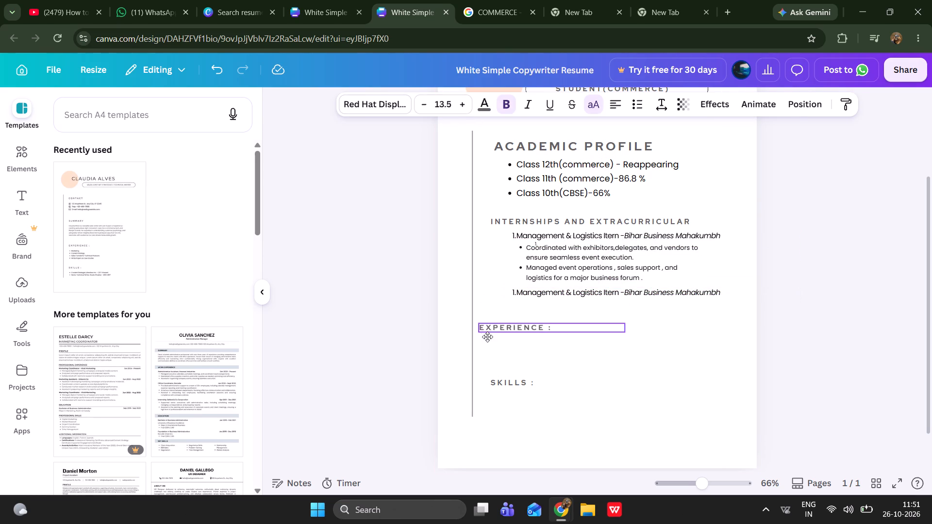
drag(487, 337, 487, 343)
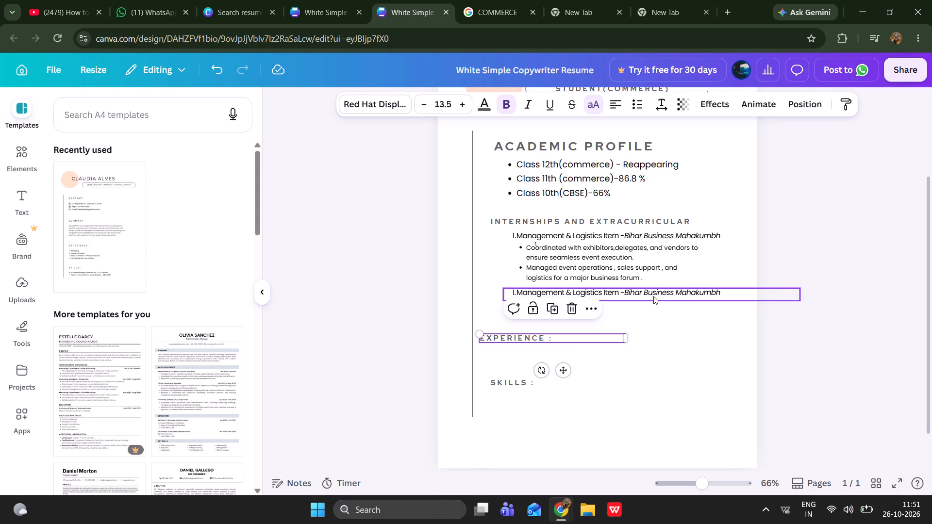
Replace the text of the duplicated internship title line with the number "2.".
double_click(724, 290)
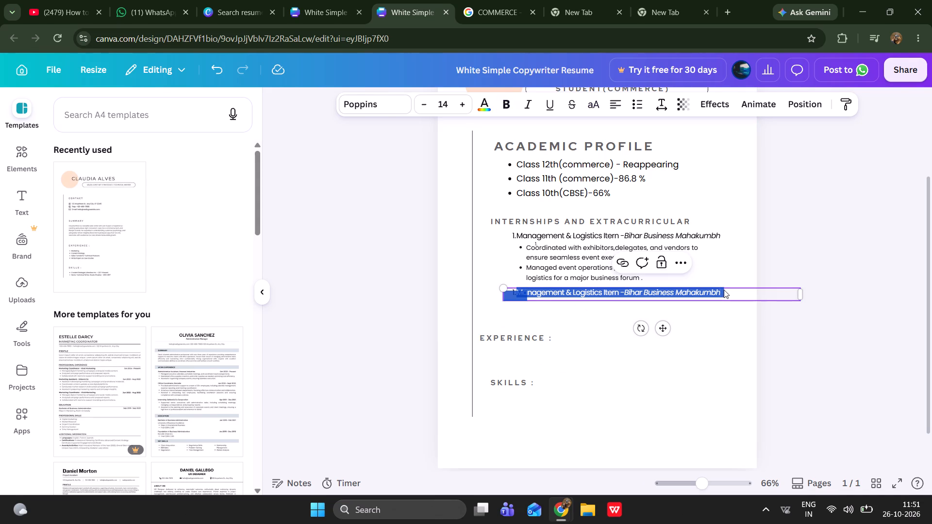
key(BackSpace)
key(BackSpace)
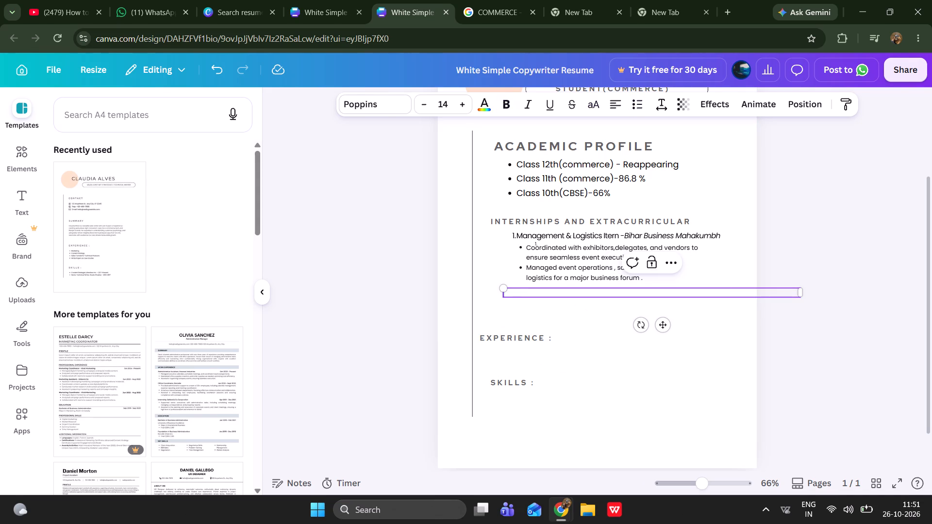
key(BackSpace)
key(space)
key(space)
key(space)
key(space)
text(2)
key(BackSpace)
key(BackSpace)
key(BackSpace)
key(2)
key(comma)
key(BackSpace)
key(period)
key(space)
Write the role "Sales Intern -" after the number 2 in the second internship title line.
key(BackSpace)
key(BackSpace)
key(BackSpace)
key(BackSpace)
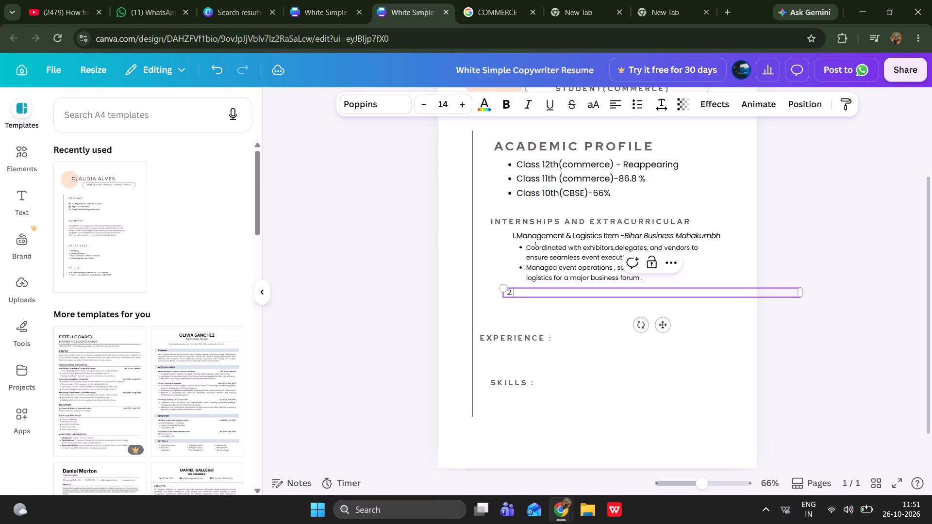
key(Return)
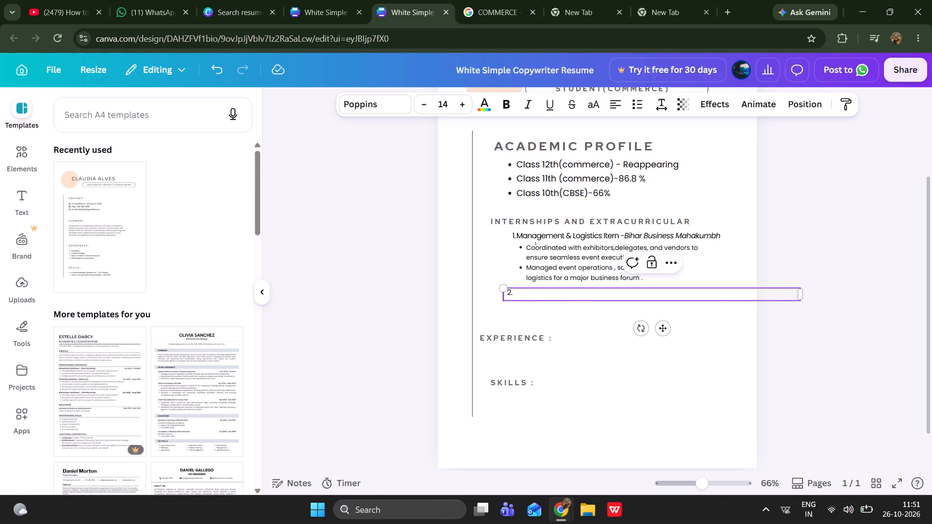
drag(513, 289, 302, 523)
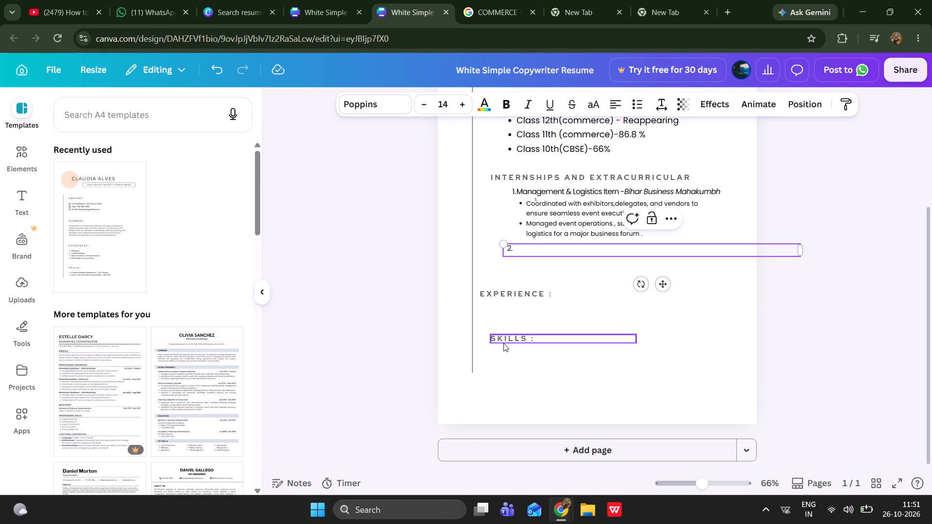
click(521, 248)
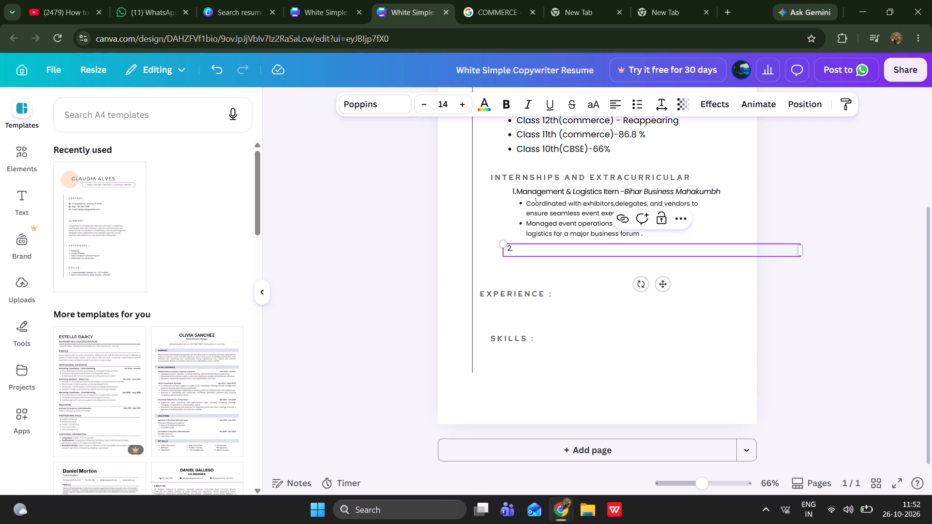
click(521, 248)
key(s)
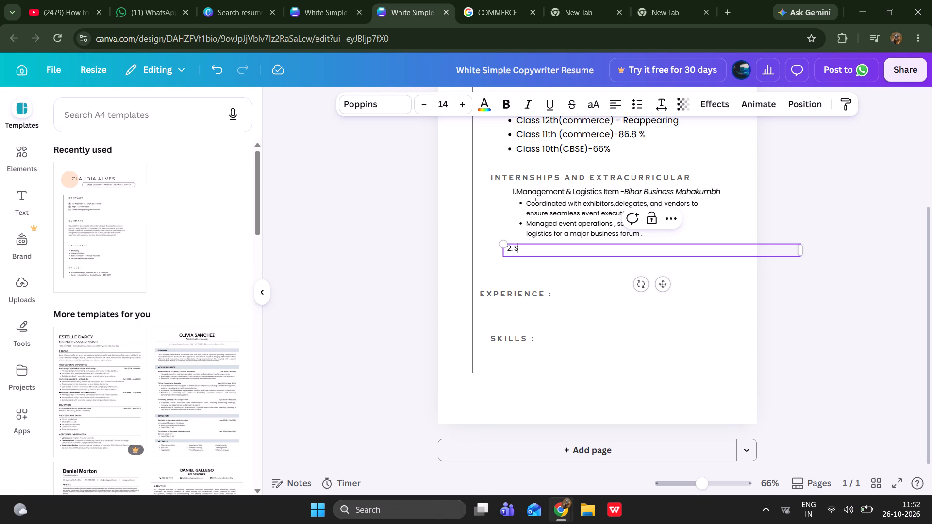
key(a)
text(les)
key(space)
text(ntern)
key(space)
key(minus)
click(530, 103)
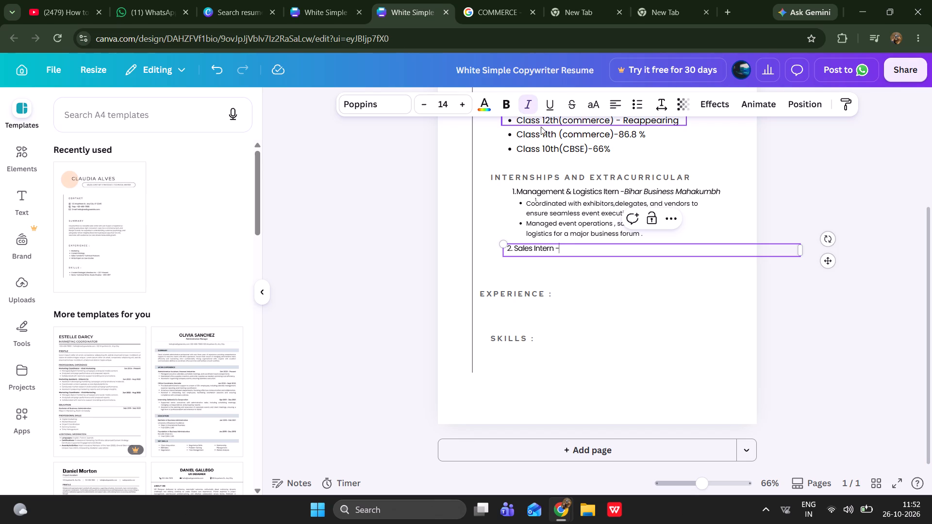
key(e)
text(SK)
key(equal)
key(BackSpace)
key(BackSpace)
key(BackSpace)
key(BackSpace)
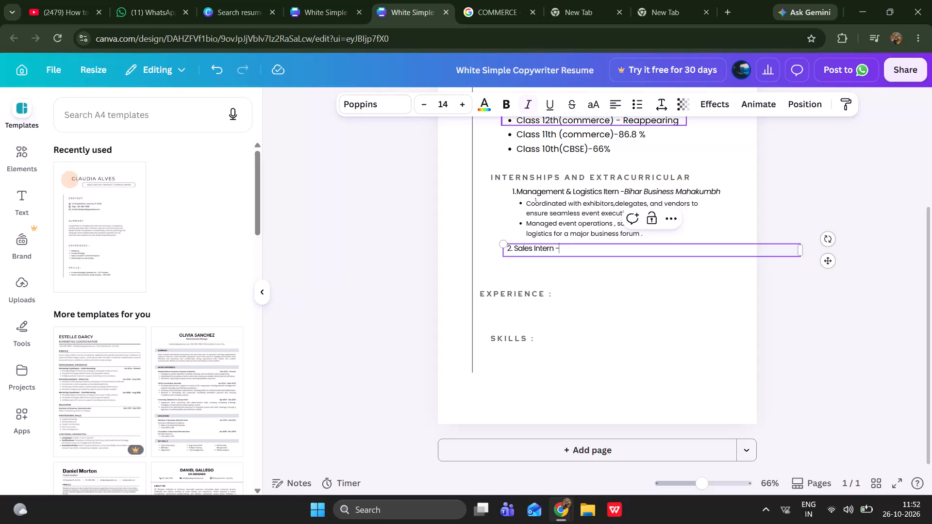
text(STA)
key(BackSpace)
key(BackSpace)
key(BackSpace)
Add the company name "Startly Innovations" in italics after "Sales Intern -".
click(526, 115)
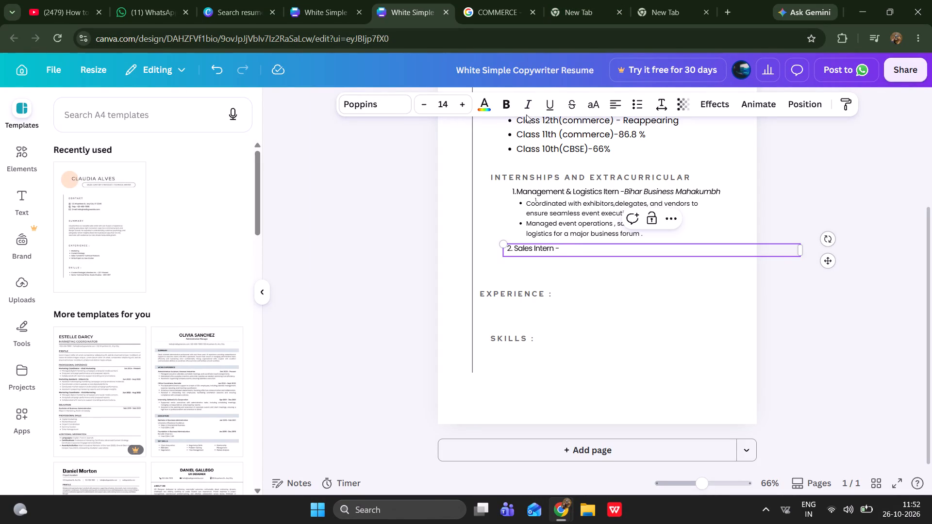
click(526, 110)
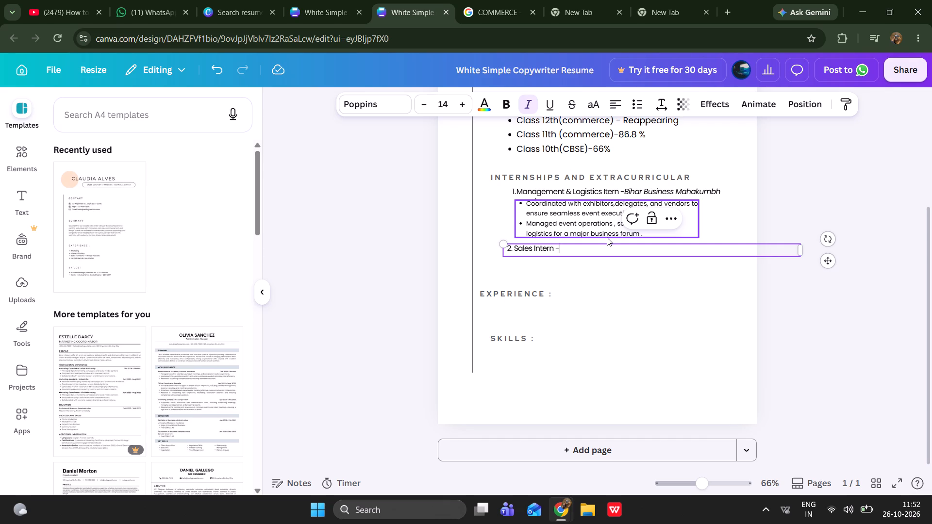
key(s)
text(tart)
text(ly)
key(space)
key(i)
text(nnovations)
key(space)
Align the "Sales Intern" title line with the first internship title and place it just below the second bullet.
click(589, 271)
drag(595, 251, 598, 251)
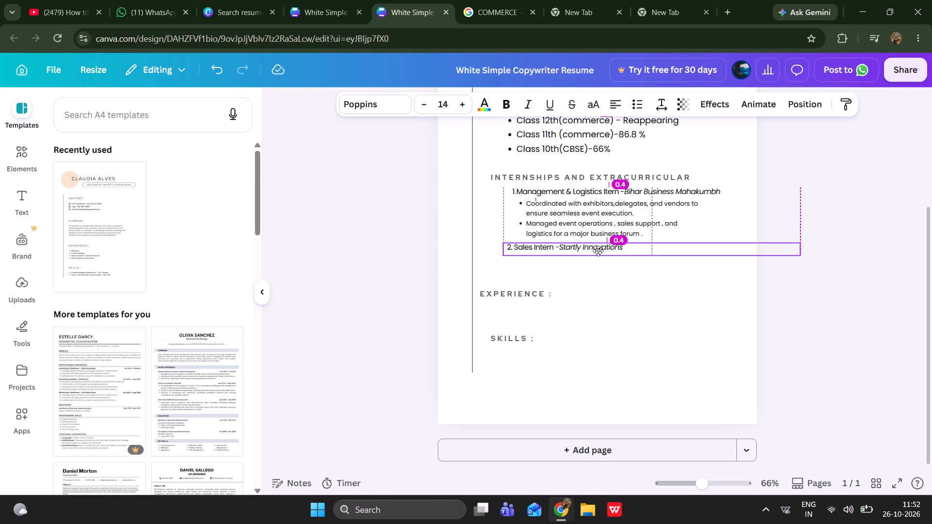
drag(598, 251, 596, 254)
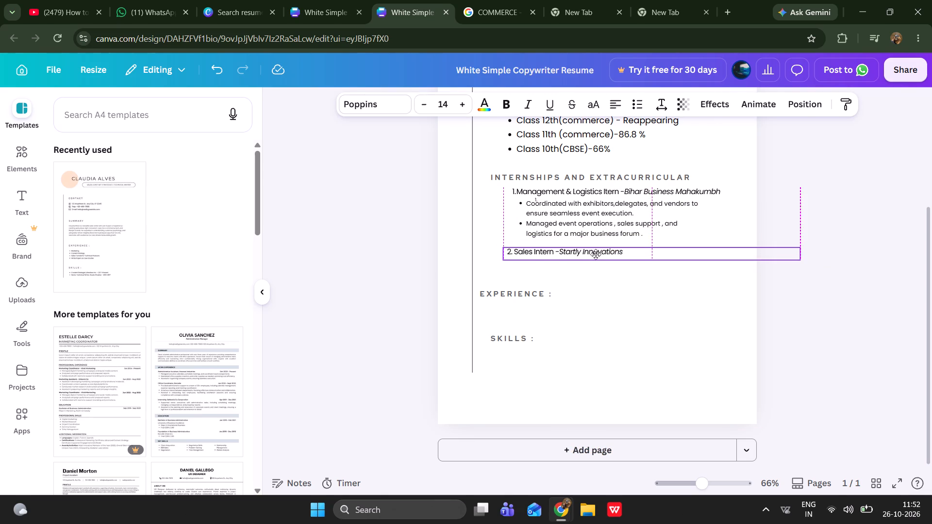
drag(596, 254, 600, 254)
click(600, 271)
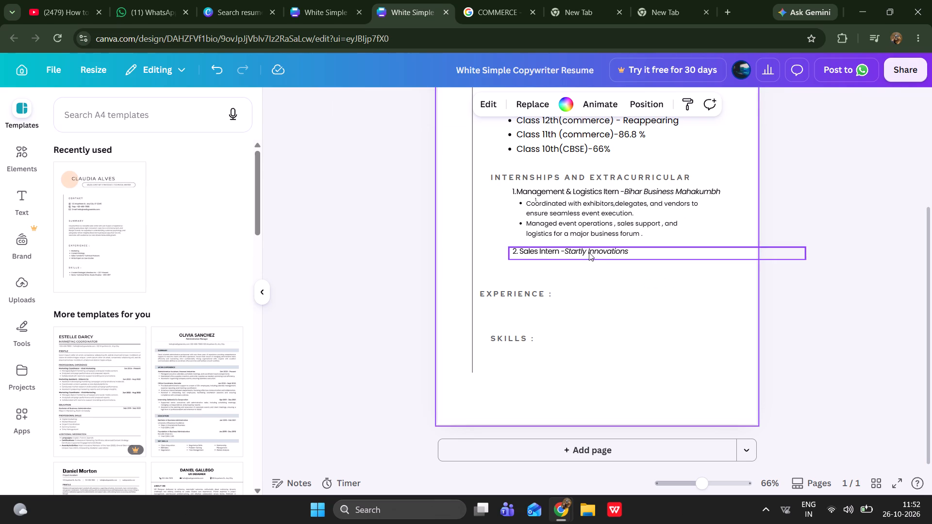
drag(589, 252, 590, 245)
click(595, 278)
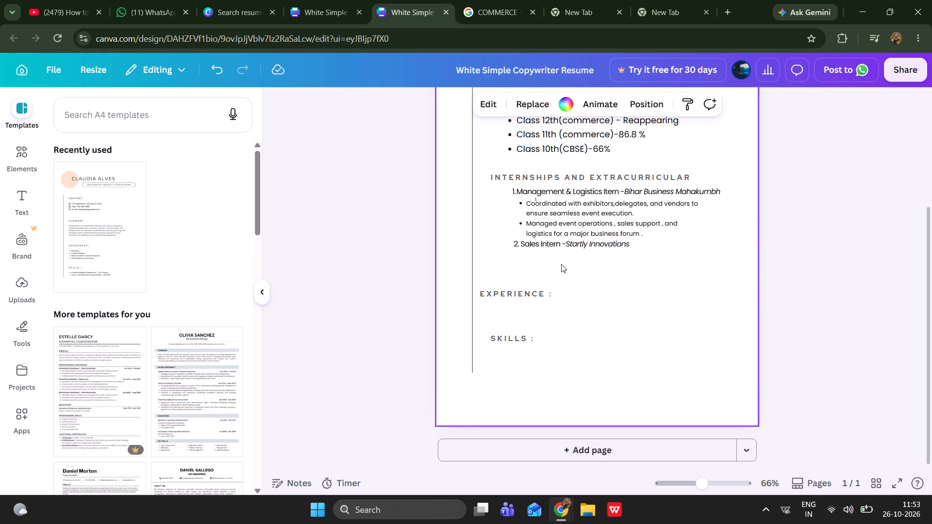
Make both internship title lines, "Management & Logistics Itern" and "Sales Intern", bold.
click(547, 249)
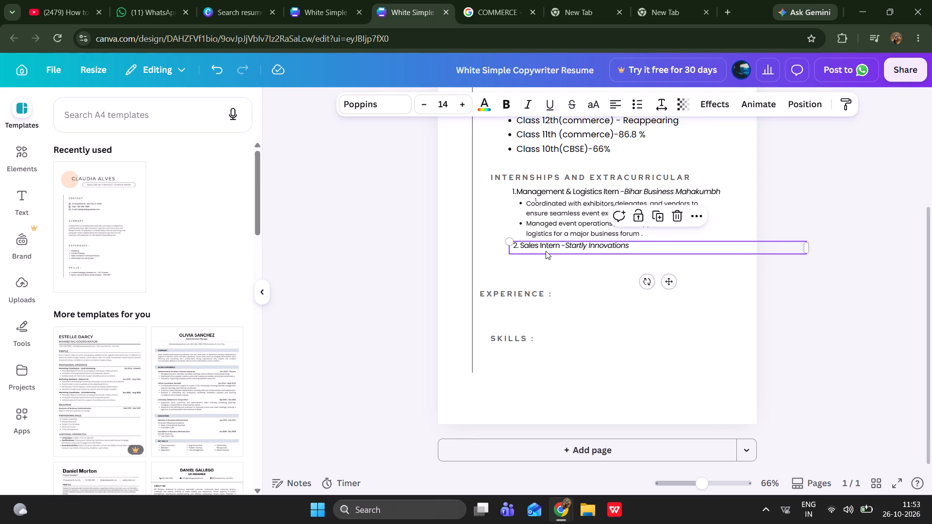
click(552, 250)
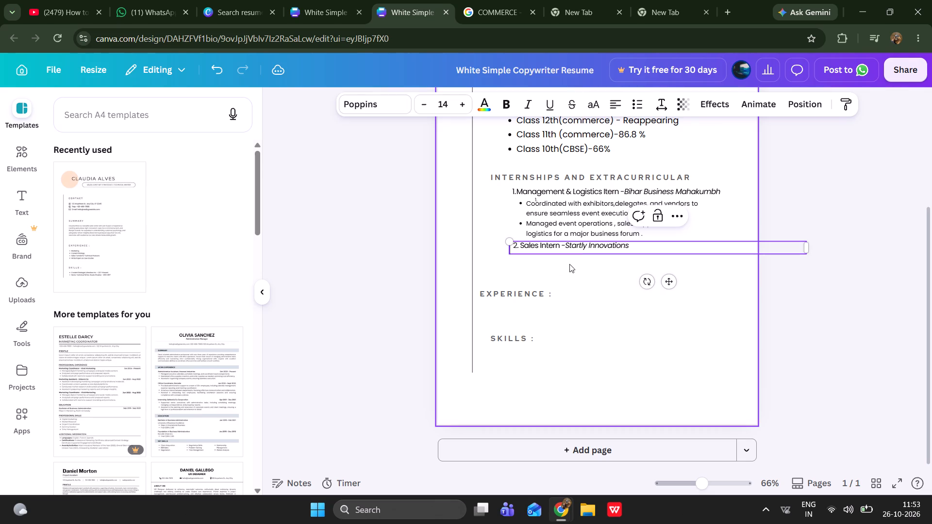
click(573, 268)
click(640, 192)
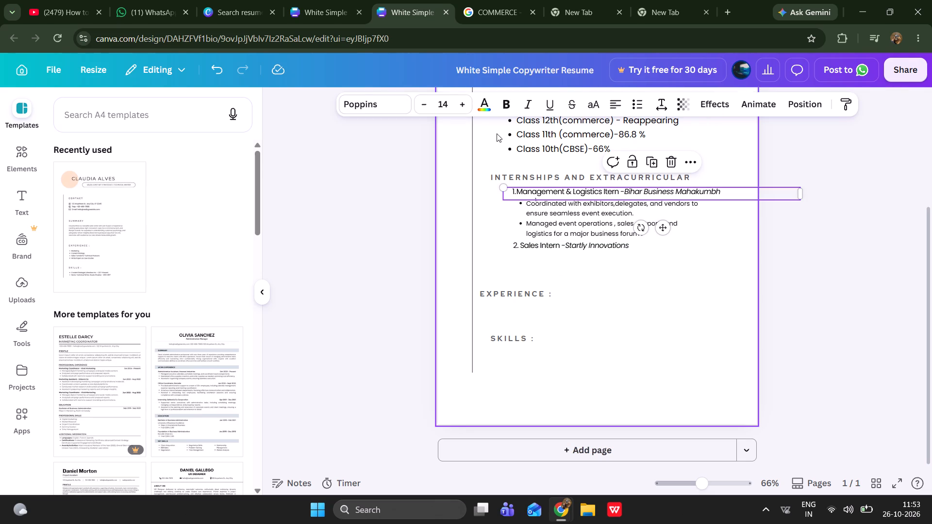
click(504, 104)
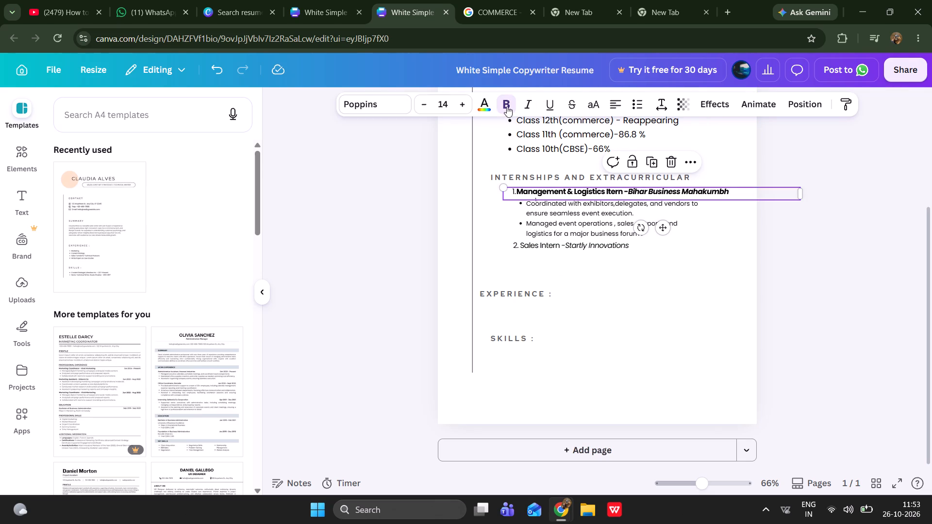
click(569, 249)
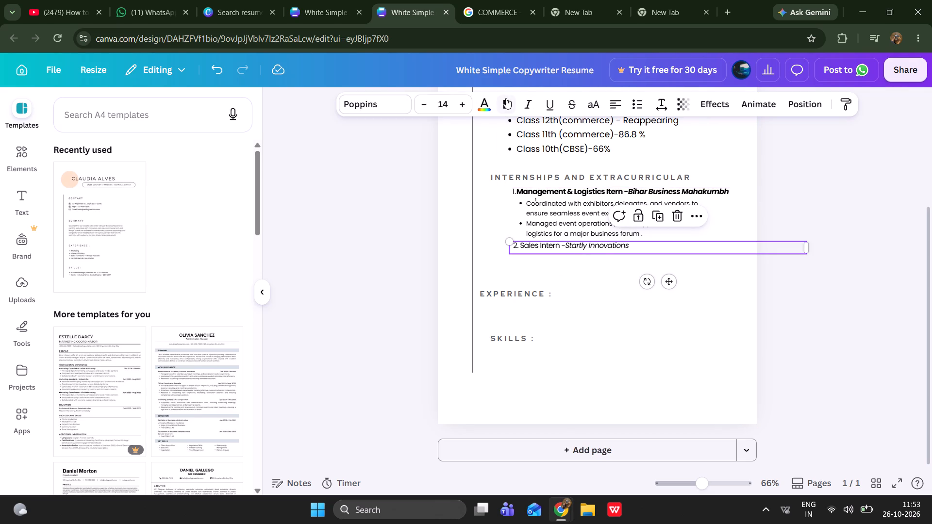
click(506, 98)
click(574, 270)
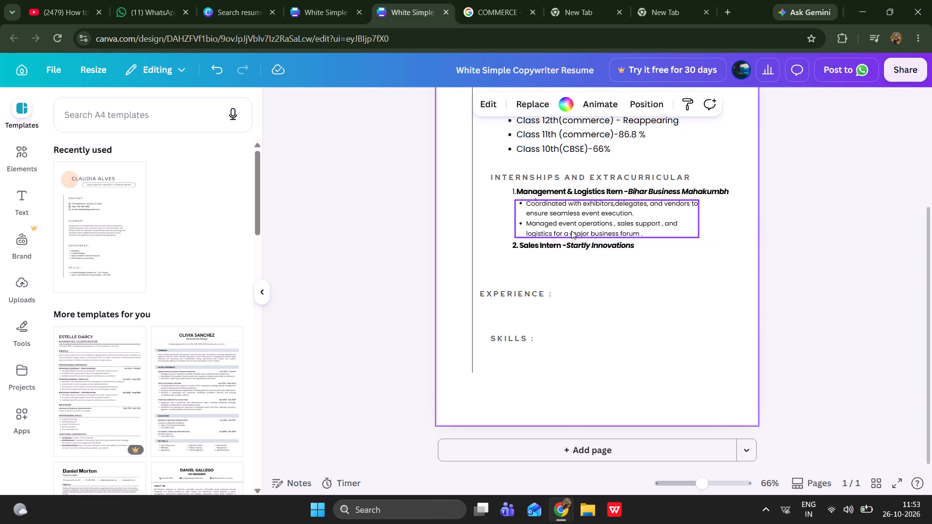
Duplicate the first internship's bulleted description and place the copy below the "Sales Intern" title line.
click(575, 244)
click(564, 234)
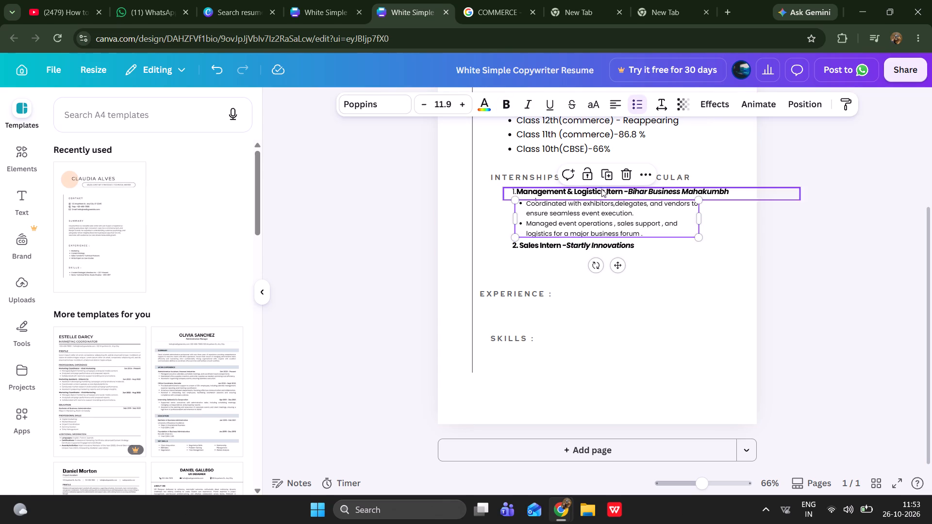
click(599, 179)
drag(605, 228, 604, 242)
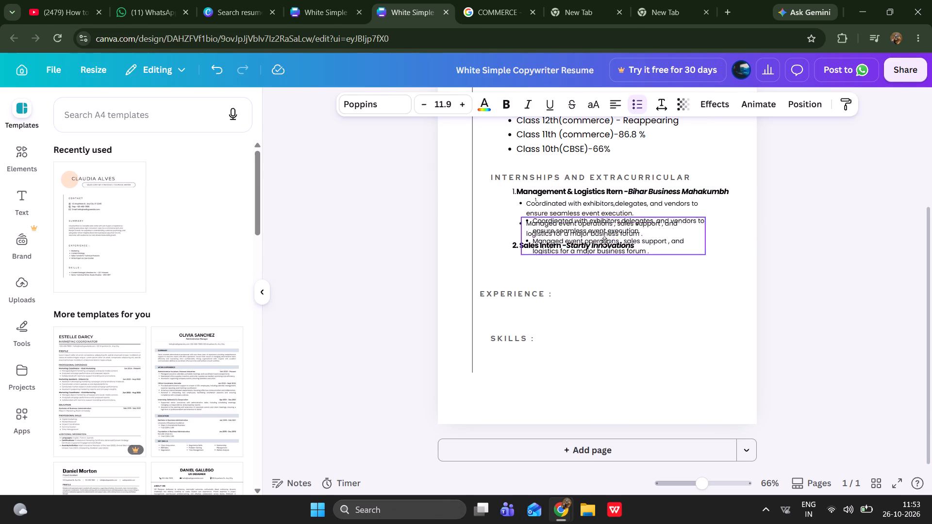
drag(604, 242, 605, 276)
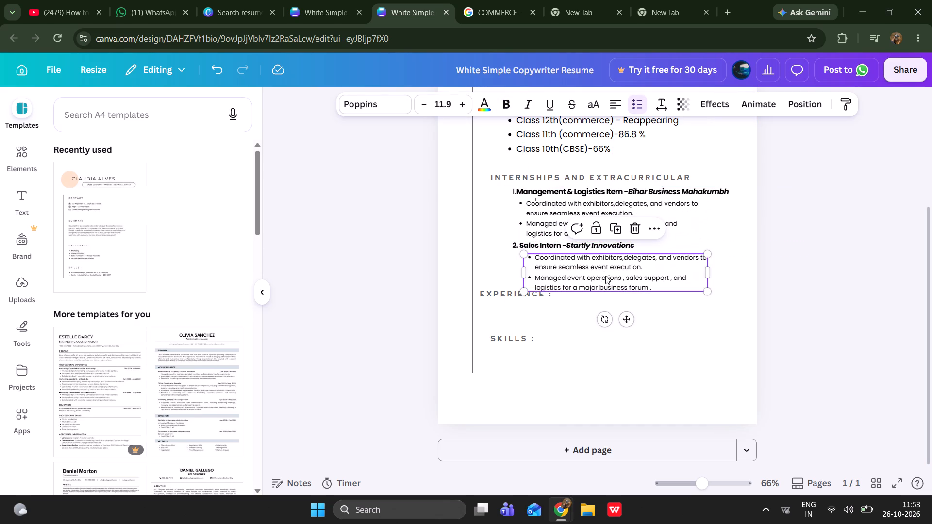
Delete all the text of the duplicated description, leaving a single empty bullet under the "Sales Intern" title.
click(655, 281)
click(655, 282)
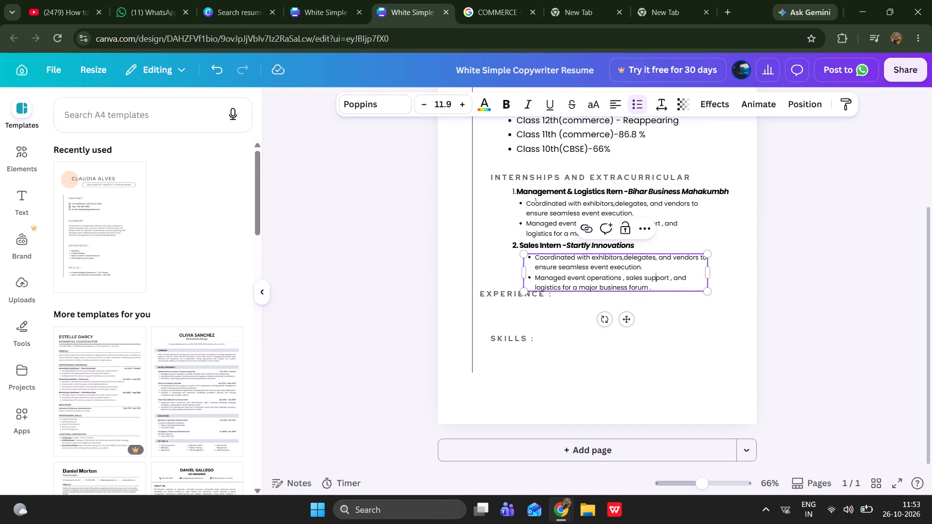
click(654, 289)
key(BackSpace)
key(BackSpace)
key(BackSpace)
key(BackSpace)
key(BackSpace)
key(BackSpace)
key(BackSpace)
key(BackSpace)
key(BackSpace)
key(BackSpace)
key(BackSpace)
key(BackSpace)
key(BackSpace)
key(BackSpace)
key(BackSpace)
key(BackSpace)
key(BackSpace)
key(BackSpace)
key(BackSpace)
key(BackSpace)
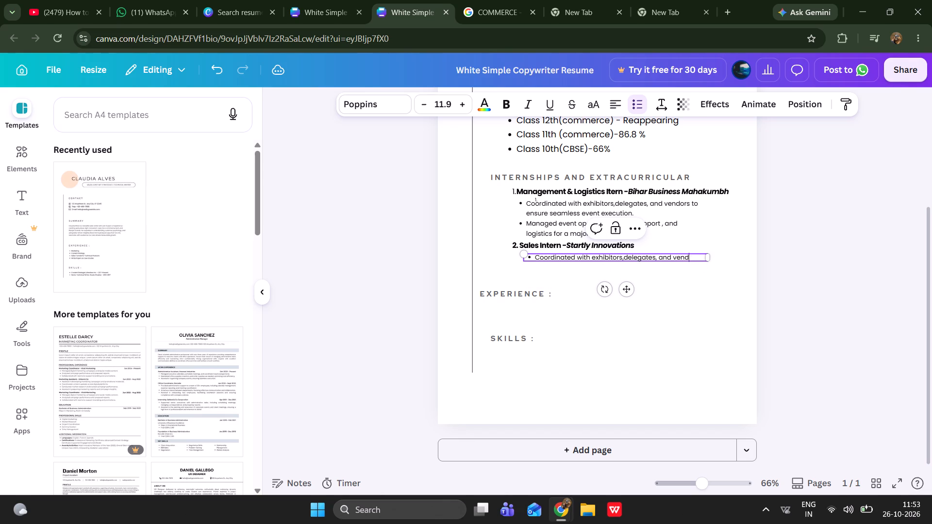
key(BackSpace)
key(BackSpace)
key(BackSpace)
key(BackSpace)
key(BackSpace)
key(BackSpace)
key(BackSpace)
key(BackSpace)
key(BackSpace)
key(BackSpace)
key(BackSpace)
key(BackSpace)
key(BackSpace)
key(BackSpace)
key(BackSpace)
key(BackSpace)
key(BackSpace)
key(BackSpace)
key(BackSpace)
key(BackSpace)
key(BackSpace)
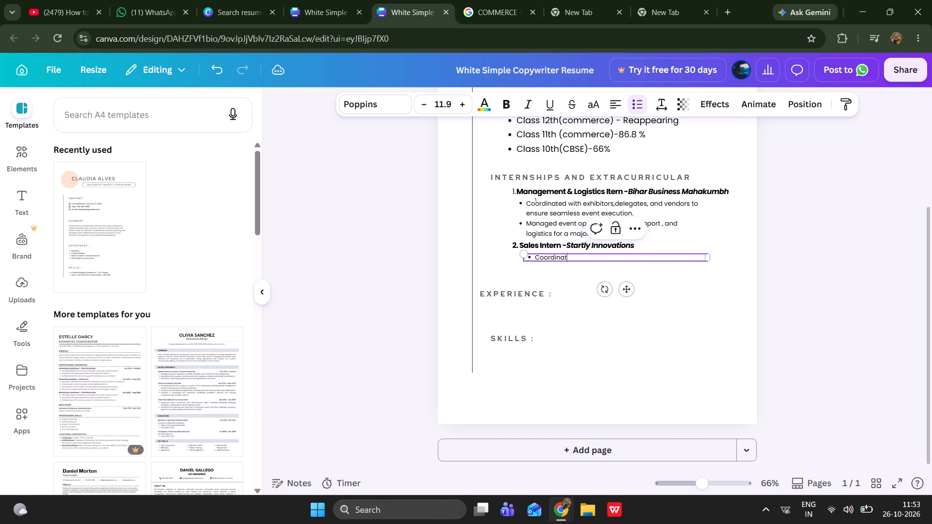
key(BackSpace)
key(BackSpace)
key(BackSpace)
key(BackSpace)
key(BackSpace)
key(BackSpace)
key(BackSpace)
key(BackSpace)
key(BackSpace)
Write "Executed outreach and client engagement initiative to support business growth" in the empty bullet under "Sales Intern".
text(EXECU)
key(BackSpace)
key(BackSpace)
key(BackSpace)
key(BackSpace)
key(x)
text(ecuted)
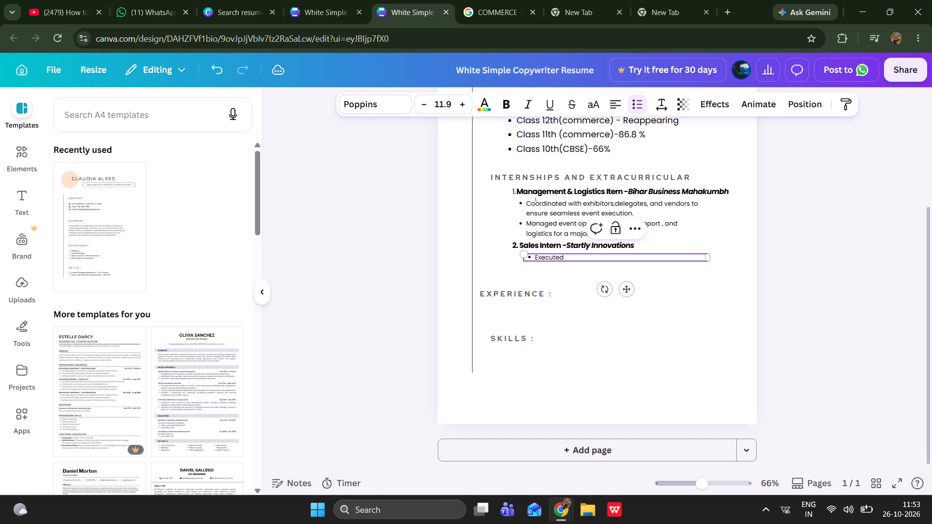
key(space)
key(o)
text(ut)
text(reach)
key(space)
text(and client)
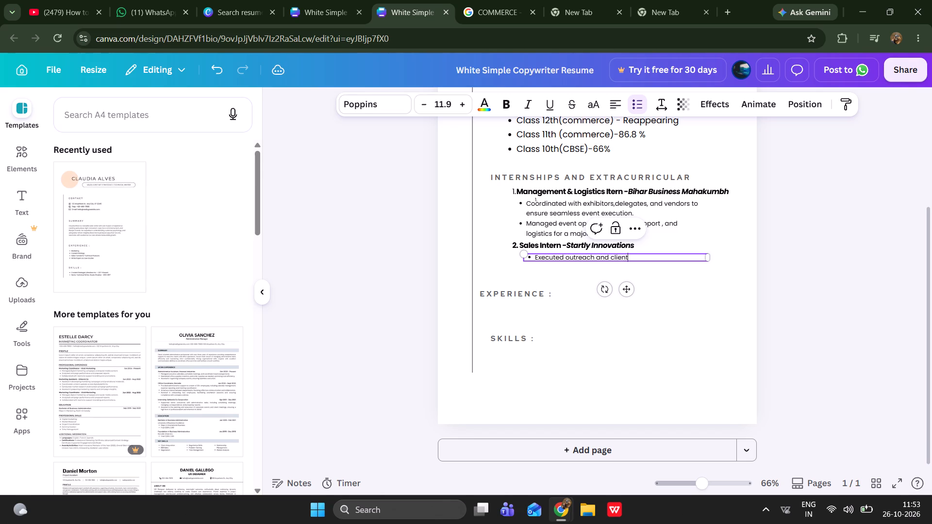
key(space)
text(engagement)
key(space)
text(ini)
text(tiative)
key(space)
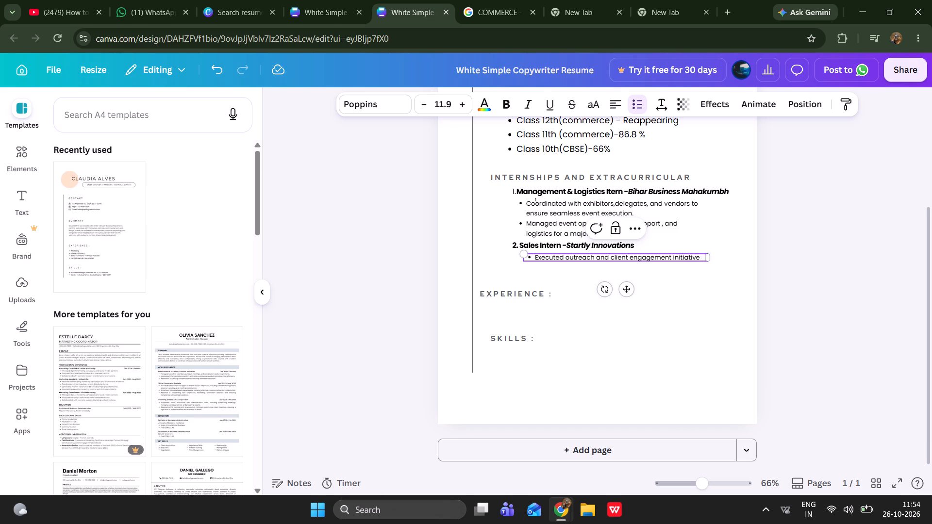
text(to support)
key(space)
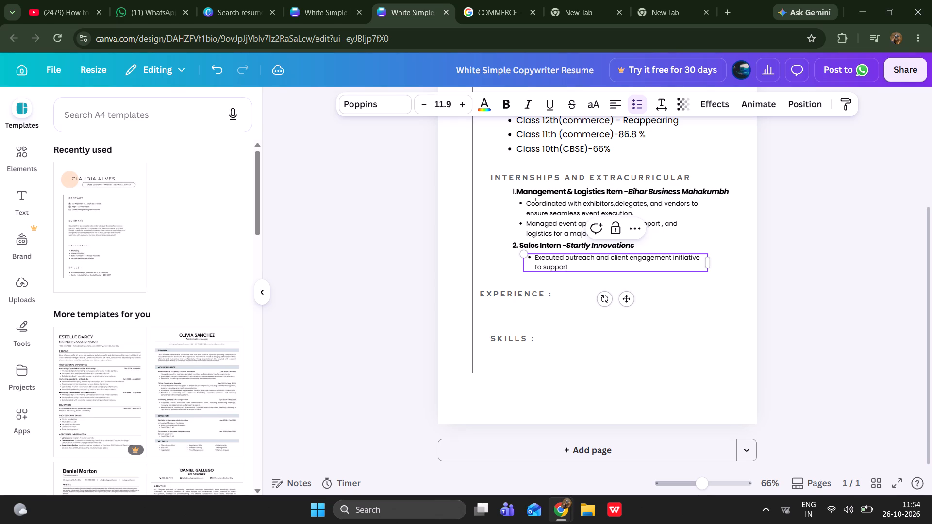
text(business grow)
text(th)
key(space)
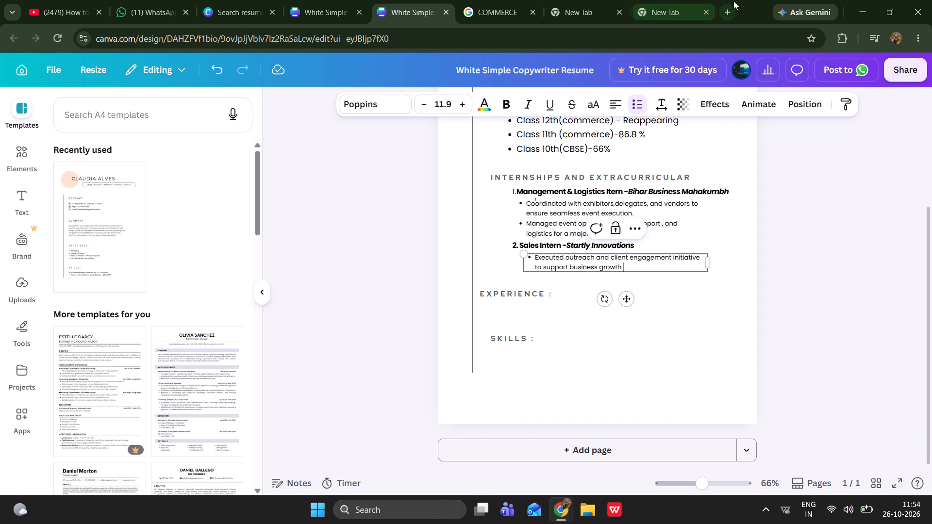
click(692, 299)
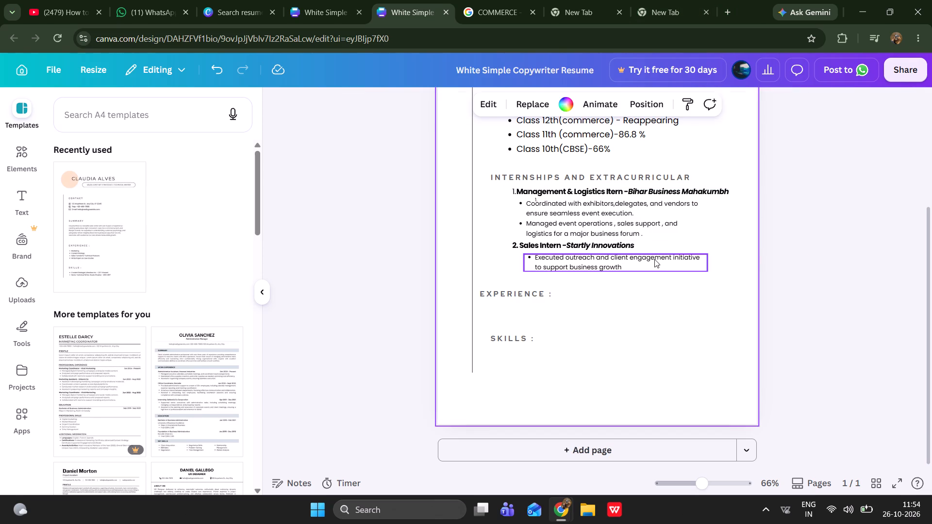
Align the Sales Intern description with the first internship's bullets, just below the "Sales Intern" title line.
drag(654, 261, 648, 262)
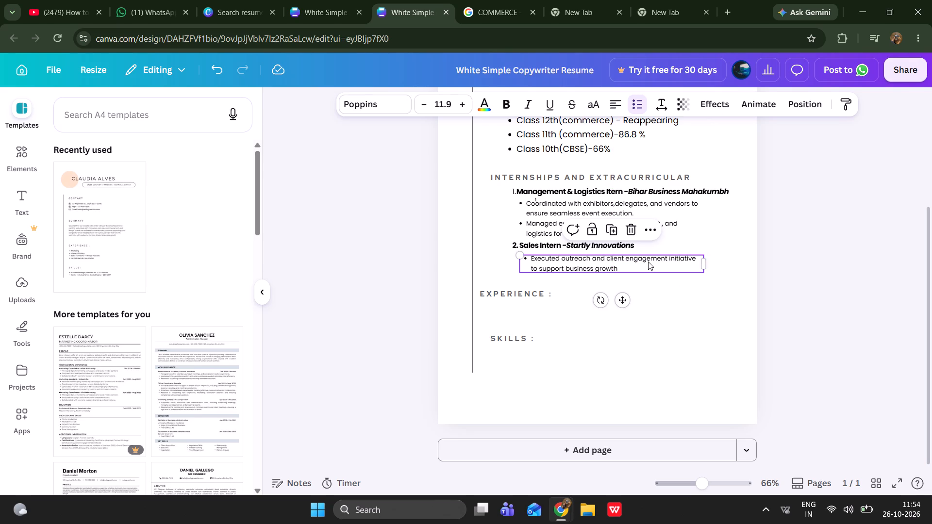
click(686, 289)
drag(593, 260, 588, 256)
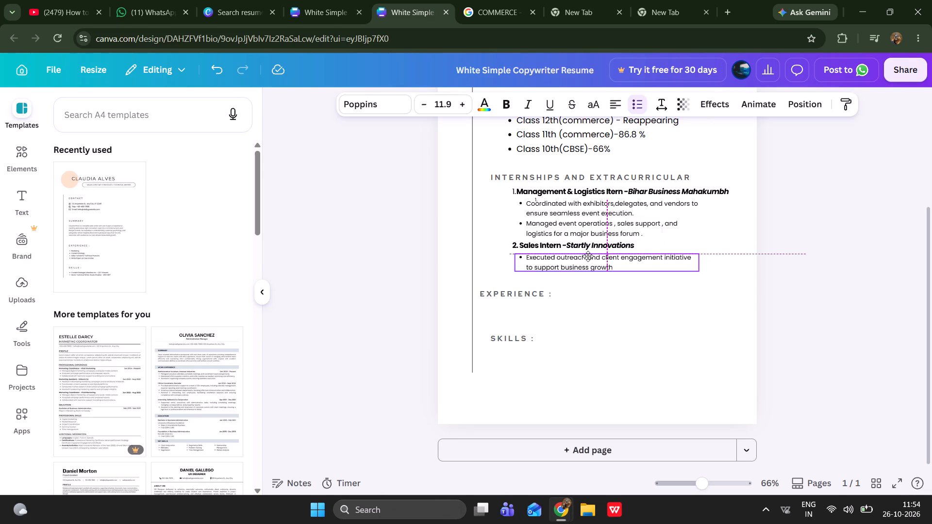
drag(588, 256, 588, 257)
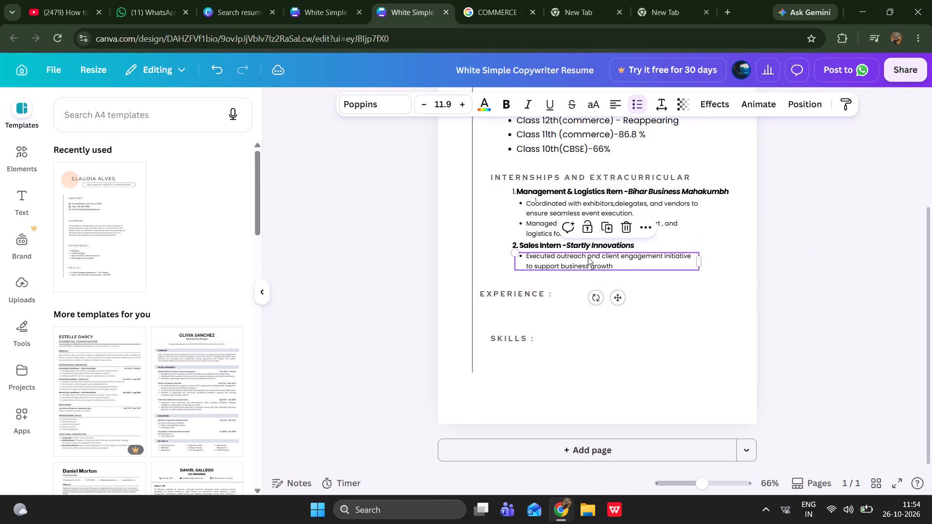
click(668, 294)
Add a second bullet to the Sales Intern description, beginning with the word "pitched".
click(627, 269)
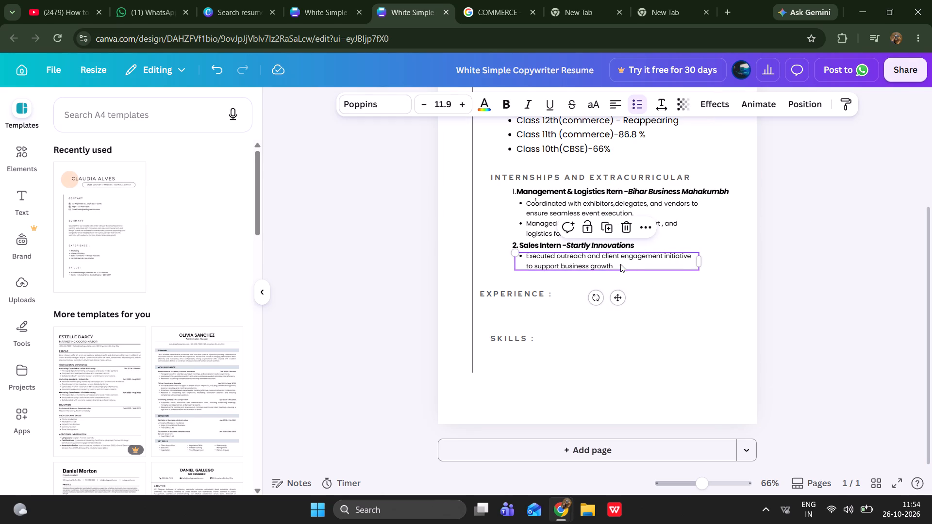
double_click(620, 264)
key(Return)
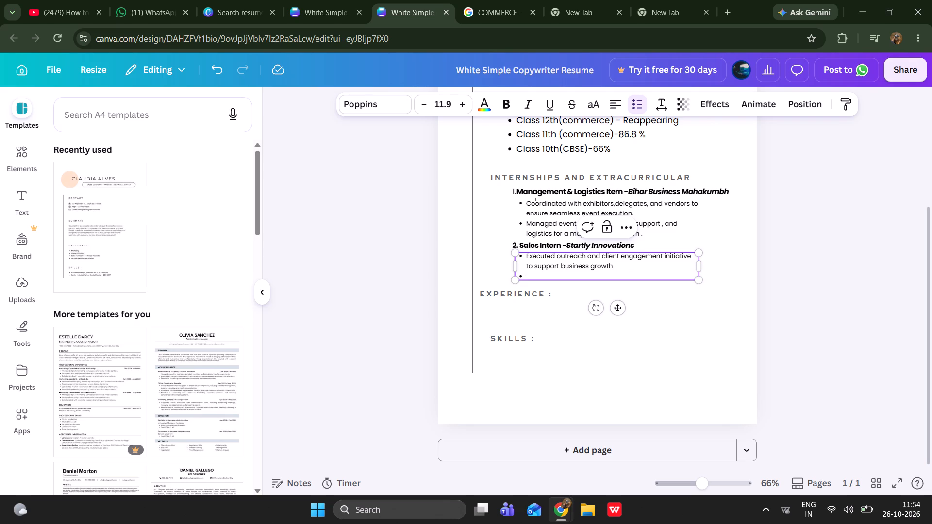
text(pitched)
key(space)
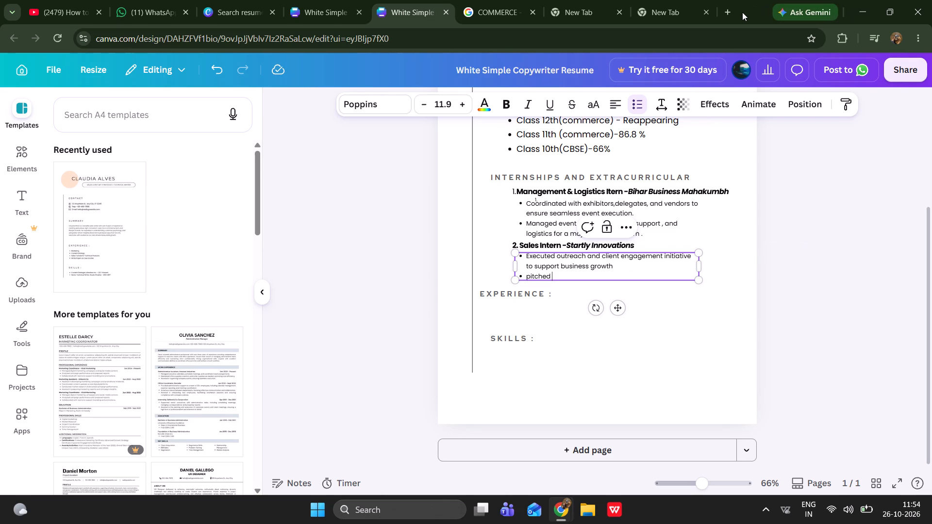
Search the web in a new tab for "pitched", and look up "pitched in meaning".
click(733, 14)
click(712, 38)
text(pitched)
key(space)
key(Return)
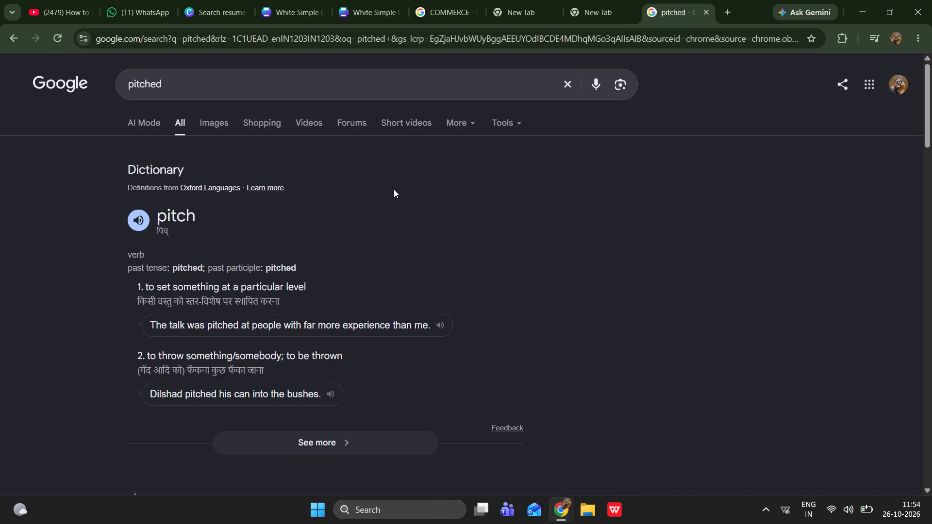
click(243, 98)
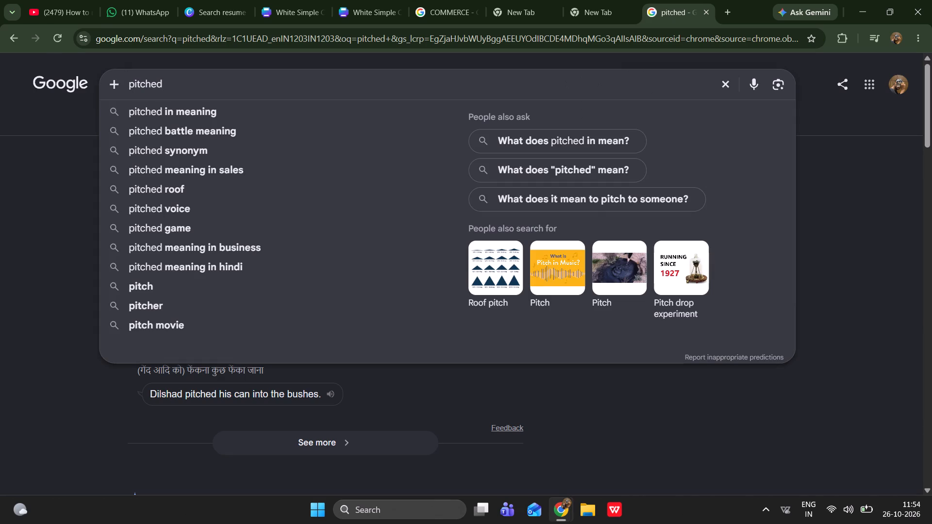
click(220, 105)
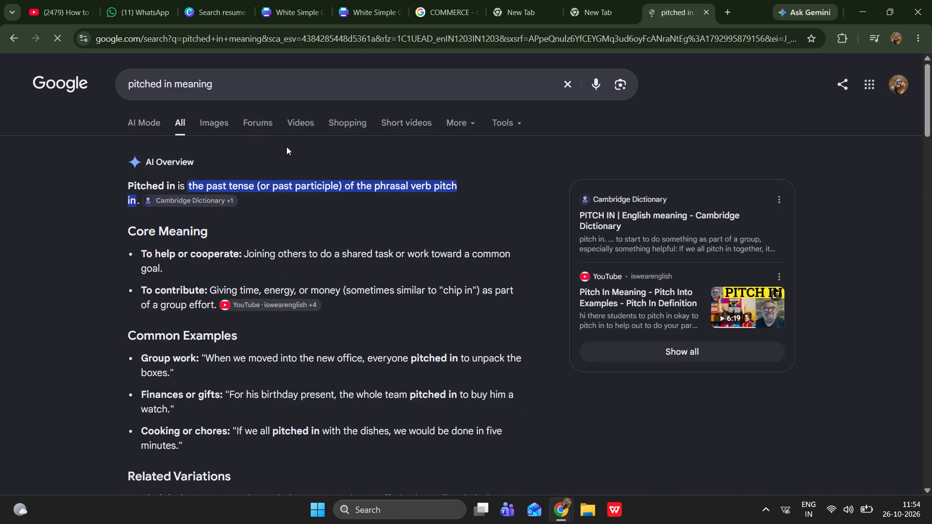
Replace the web search query with "pitch business" and run the search.
click(276, 92)
key(BackSpace)
key(BackSpace)
key(BackSpace)
key(BackSpace)
key(BackSpace)
key(BackSpace)
key(BackSpace)
key(BackSpace)
key(BackSpace)
key(BackSpace)
key(BackSpace)
key(BackSpace)
key(BackSpace)
key(BackSpace)
key(BackSpace)
key(BackSpace)
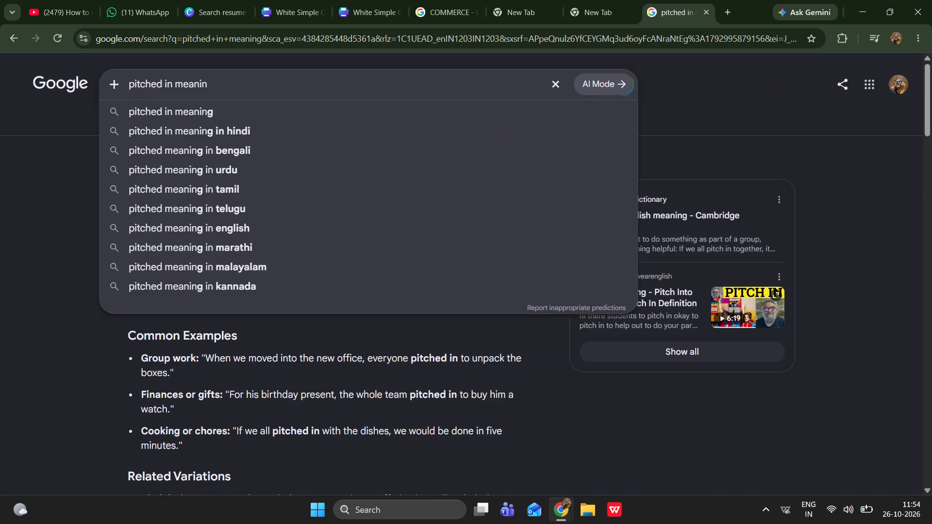
key(BackSpace)
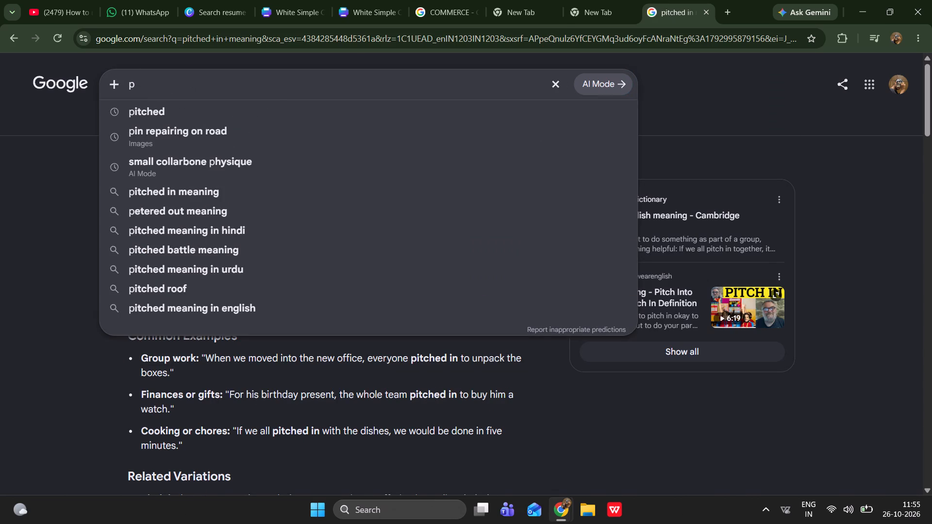
text(itch)
key(space)
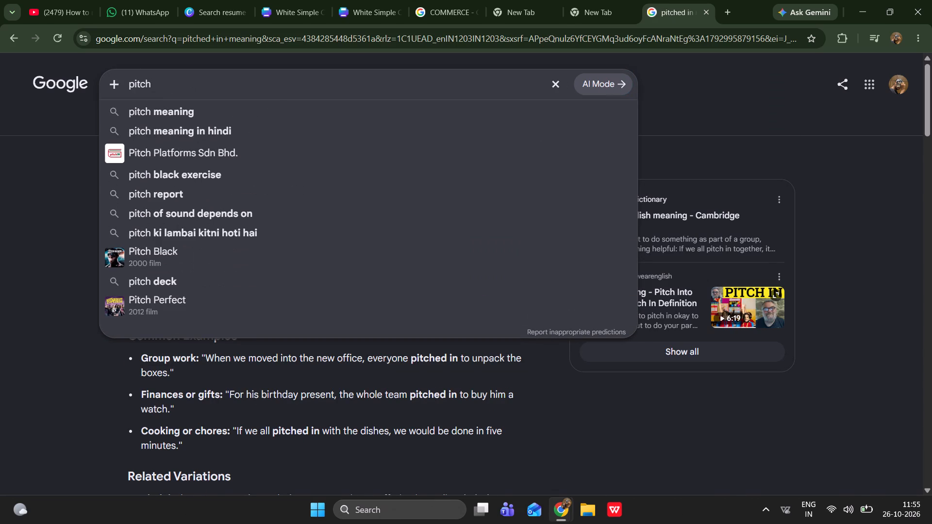
text(business)
key(space)
key(Return)
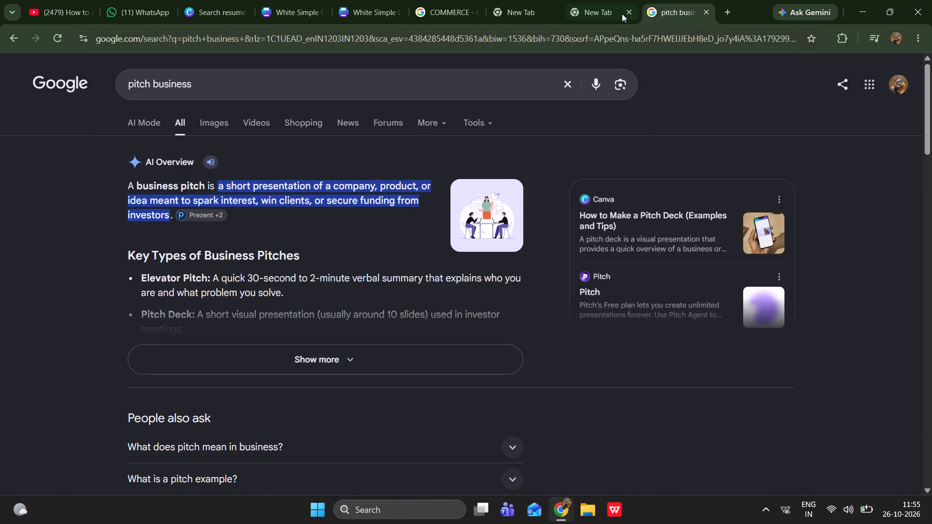
Return to the resume and complete the second Sales Intern bullet as "pitched product store to store for sales growth".
click(600, 0)
click(437, 0)
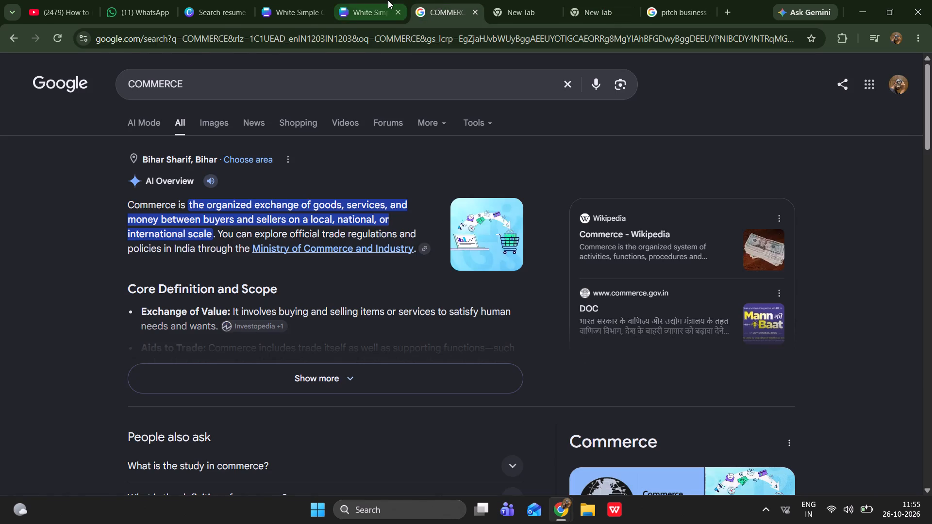
click(388, 0)
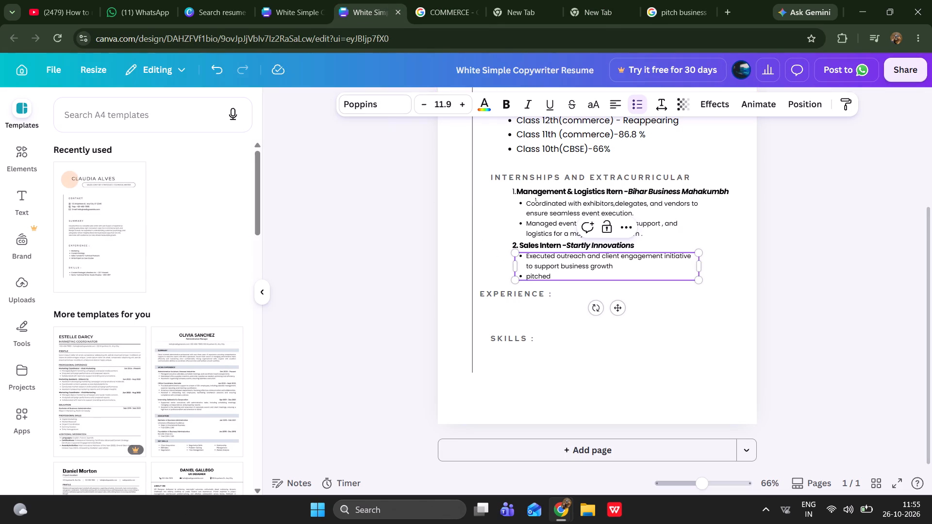
text(produc)
text(t)
key(space)
text(store store)
key(BackSpace)
key(BackSpace)
key(BackSpace)
key(BackSpace)
key(BackSpace)
text(to store)
key(space)
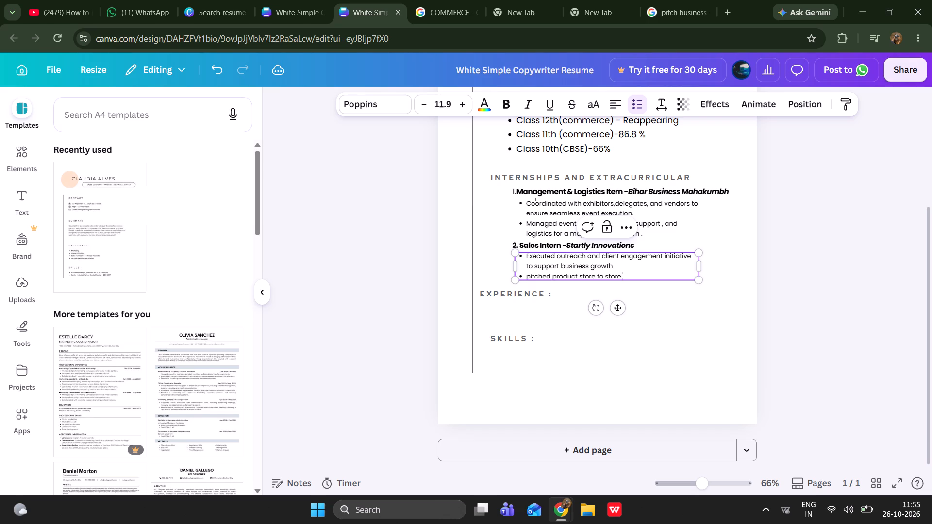
text(for)
key(space)
text(sales)
key(space)
text(growth)
key(space)
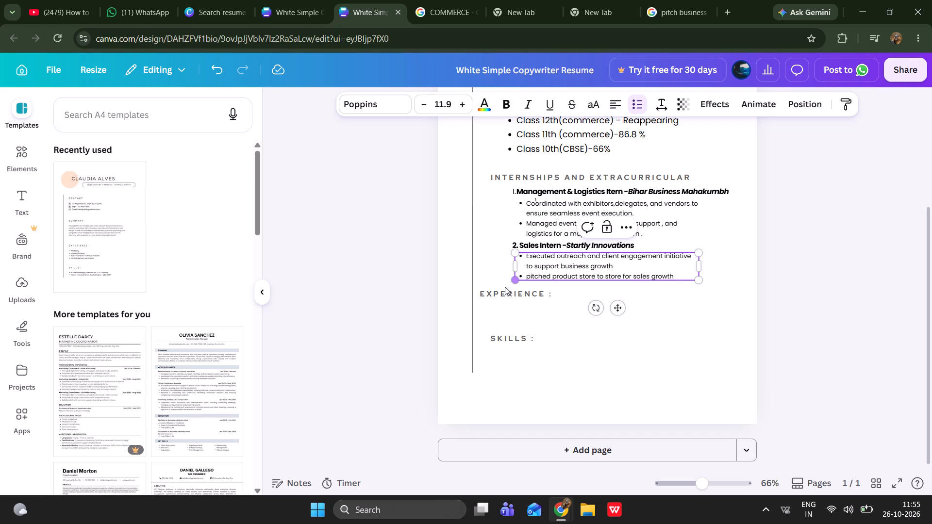
click(565, 319)
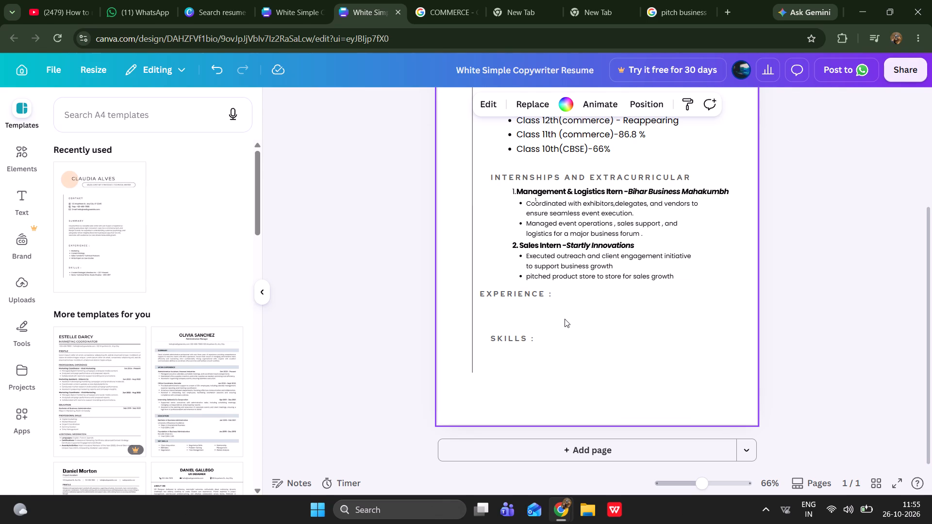
click(538, 295)
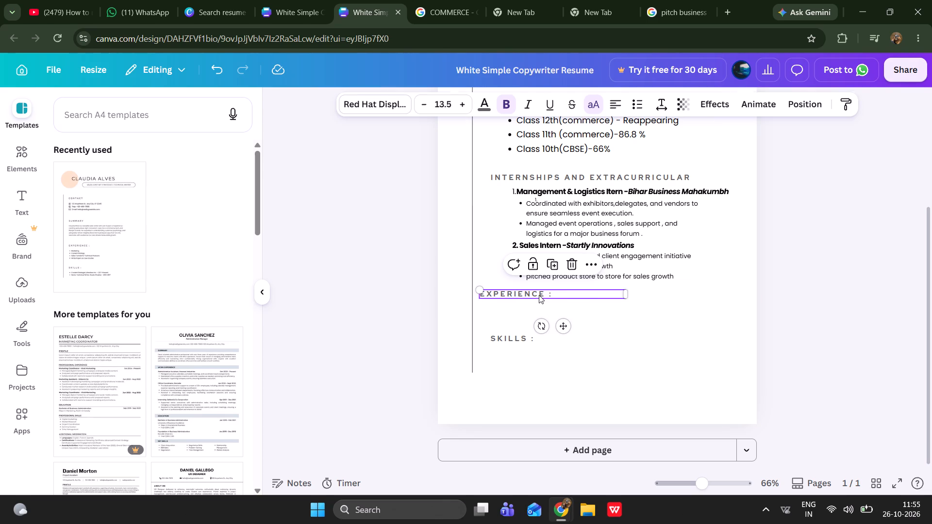
click(593, 322)
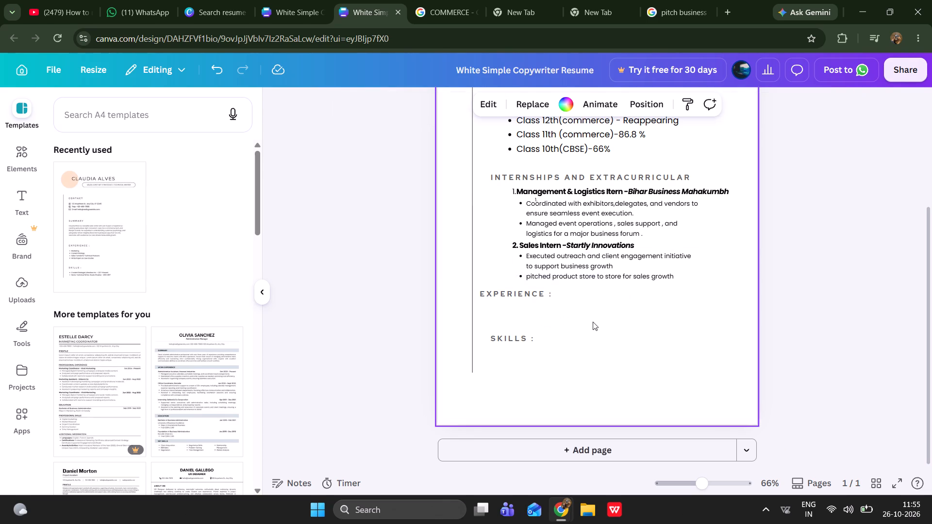
Duplicate the "2. Sales Intern - Startly Innovations" title and place the copy just below the Sales Intern bullets.
scroll(637, 261, up, 2)
scroll(637, 261, down, 1)
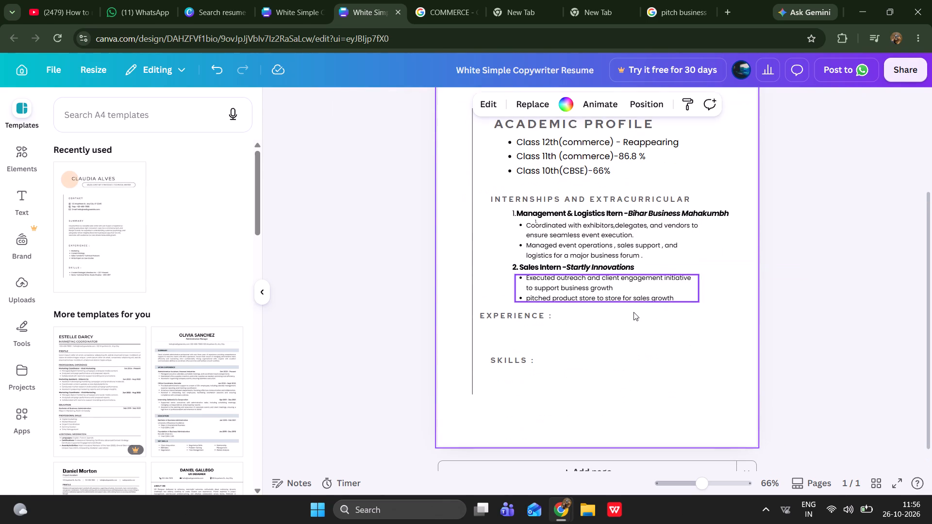
click(617, 271)
click(664, 240)
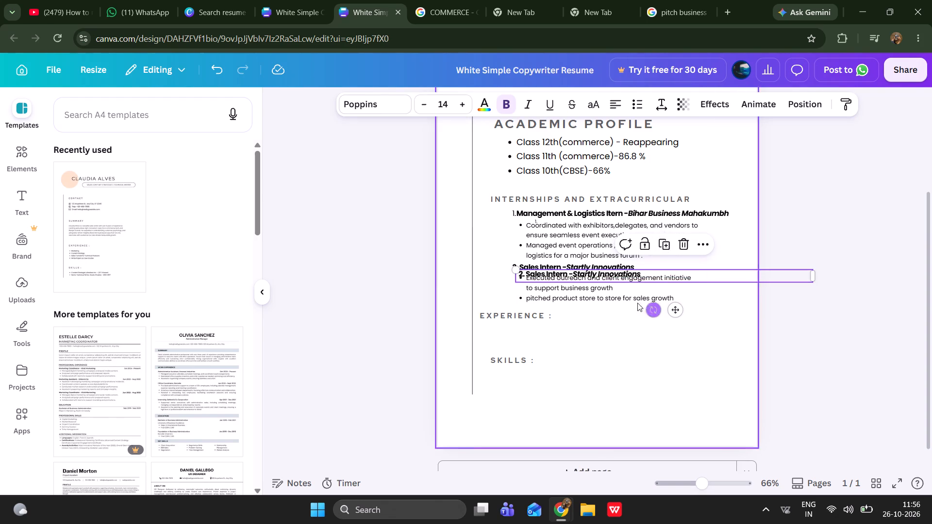
drag(693, 273, 693, 309)
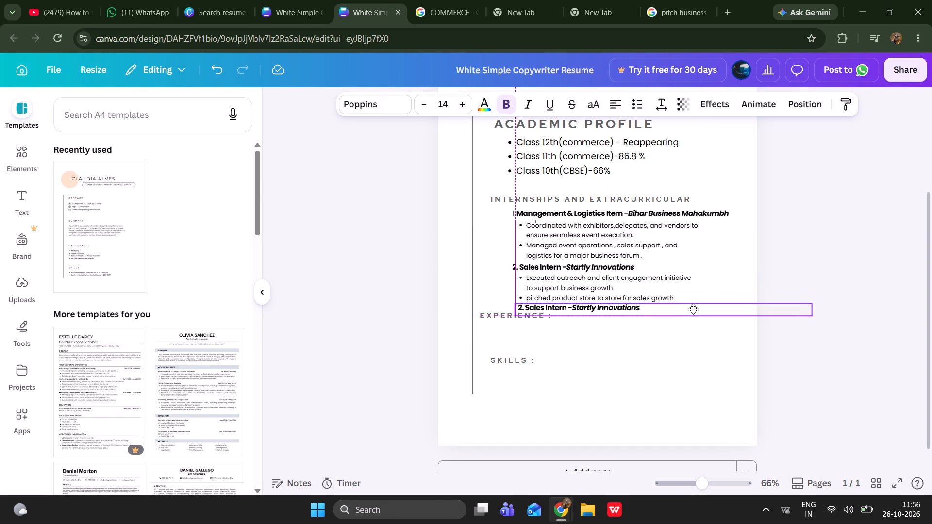
drag(693, 309, 692, 312)
Move the "EXPERIENCE" heading down to the level of the "SKILLS" heading, clear of the duplicated title.
drag(490, 317, 482, 360)
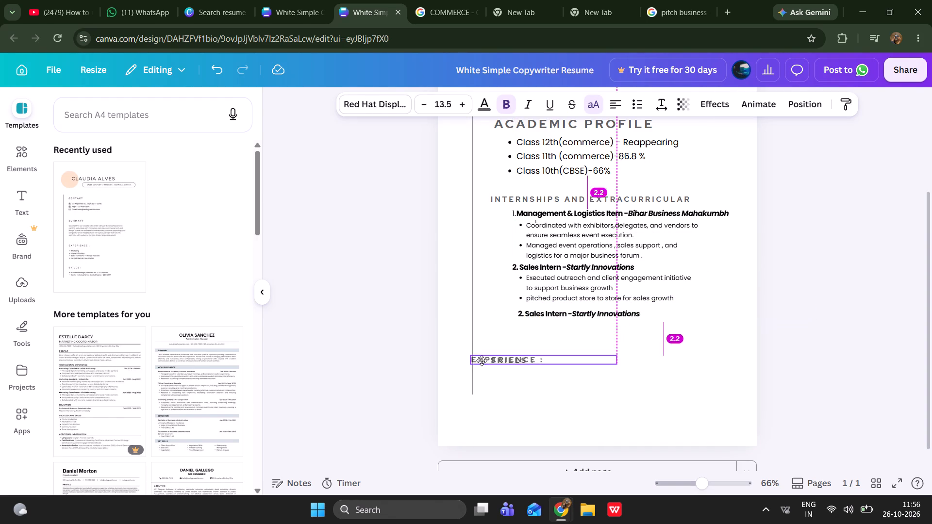
drag(482, 360, 482, 361)
Align the start of the duplicated title with the "2. Sales Intern" title above it.
click(597, 317)
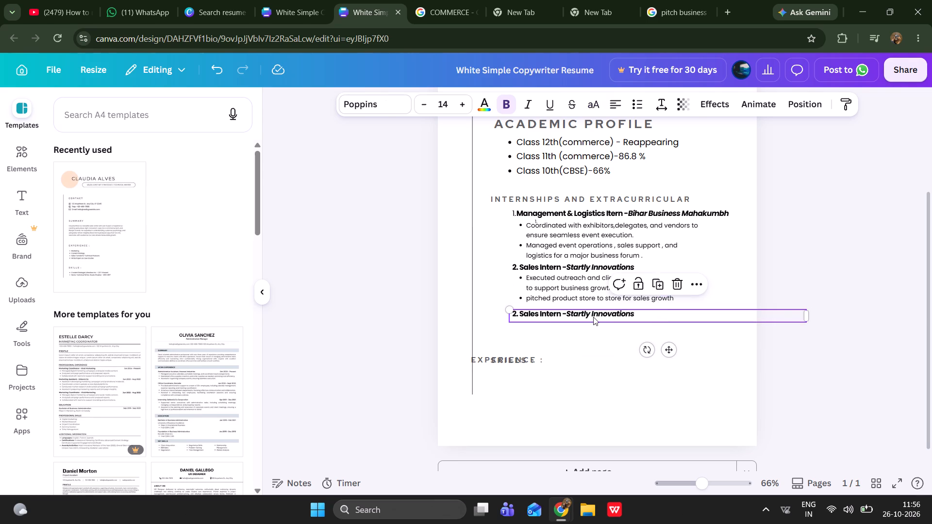
click(596, 348)
Change the duplicated internship title's number to 3.
click(583, 313)
double_click(632, 313)
drag(644, 314, 576, 314)
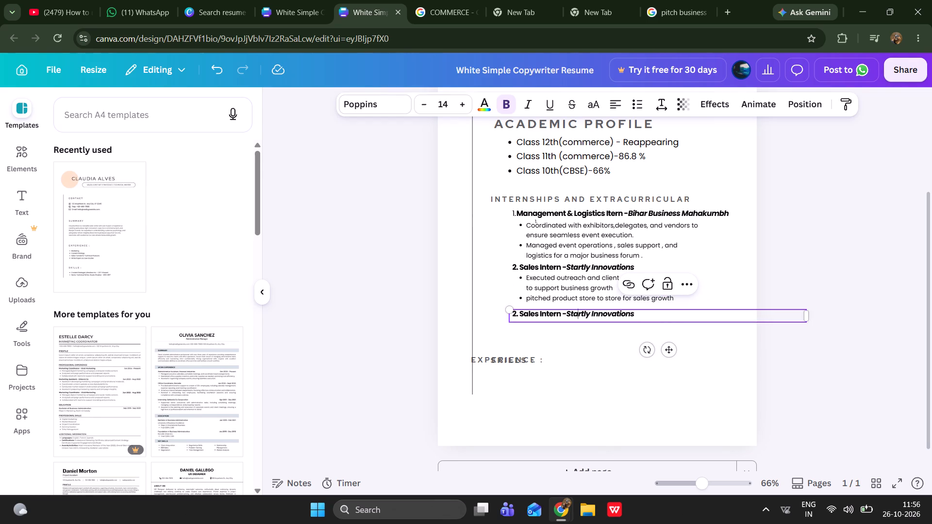
drag(576, 314, 561, 315)
double_click(635, 314)
click(515, 312)
key(BackSpace)
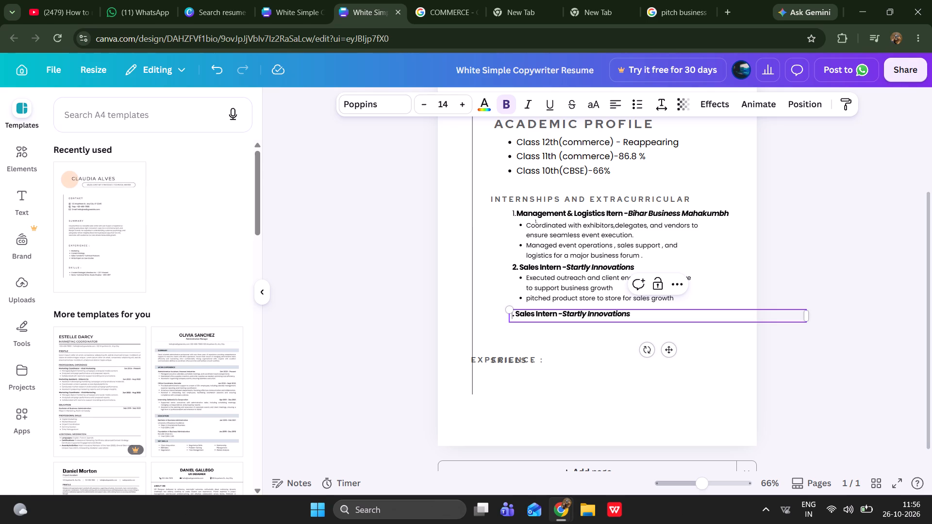
key(3)
Delete the "Sales Intern - Startly Innovations" text from the third title, leaving only "3.".
click(657, 314)
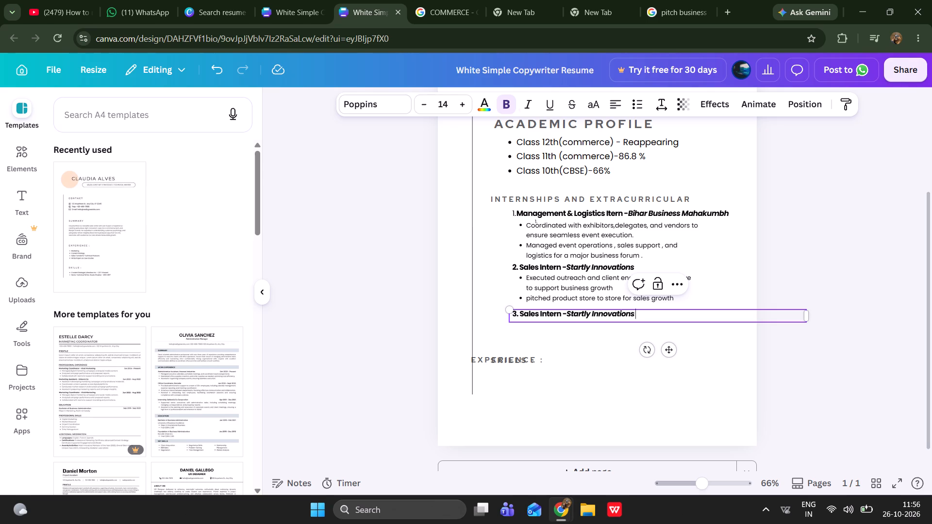
key(BackSpace)
key(BackSpace)
key(BackSpace)
key(BackSpace)
key(BackSpace)
key(BackSpace)
key(BackSpace)
key(BackSpace)
key(BackSpace)
key(BackSpace)
key(BackSpace)
key(BackSpace)
key(BackSpace)
key(BackSpace)
key(BackSpace)
key(BackSpace)
key(BackSpace)
key(BackSpace)
key(BackSpace)
key(BackSpace)
key(BackSpace)
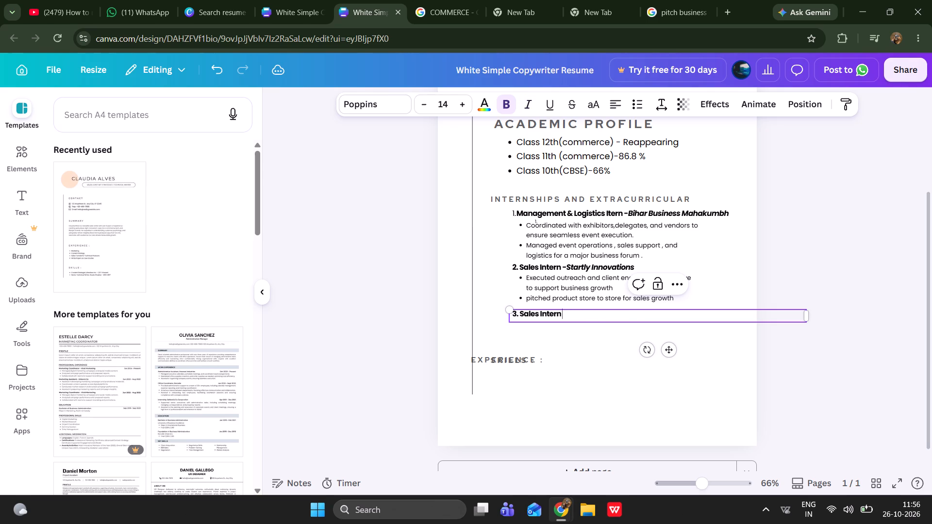
key(BackSpace)
key(BackSpace)
key(BackSpace)
key(BackSpace)
key(BackSpace)
key(BackSpace)
key(BackSpace)
key(BackSpace)
key(BackSpace)
key(BackSpace)
key(BackSpace)
key(BackSpace)
key(BackSpace)
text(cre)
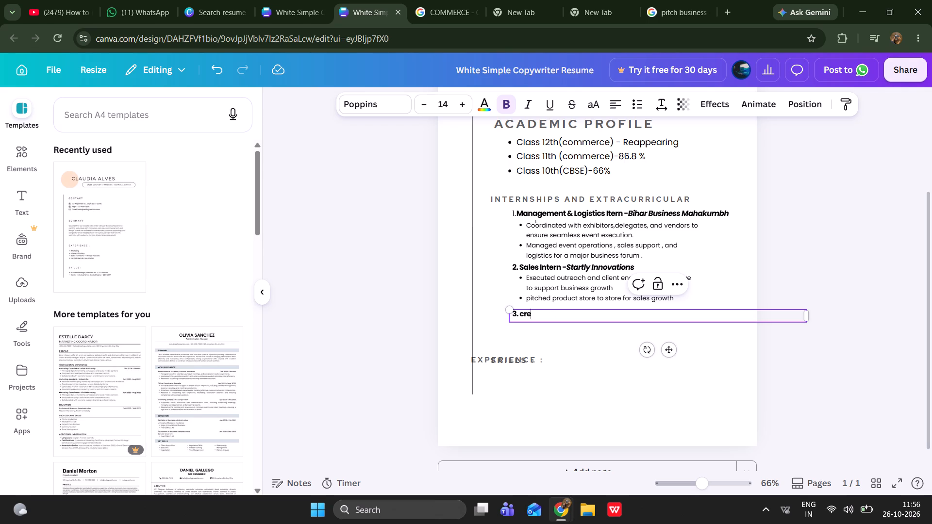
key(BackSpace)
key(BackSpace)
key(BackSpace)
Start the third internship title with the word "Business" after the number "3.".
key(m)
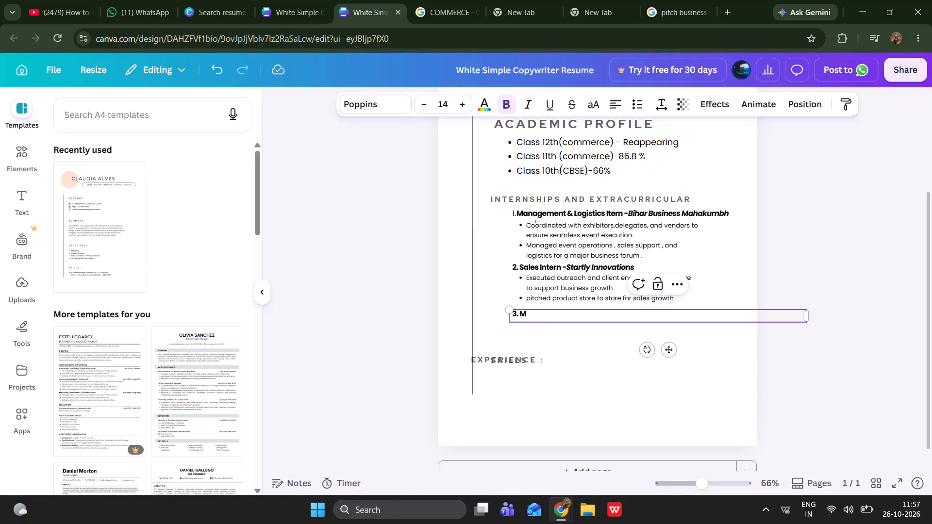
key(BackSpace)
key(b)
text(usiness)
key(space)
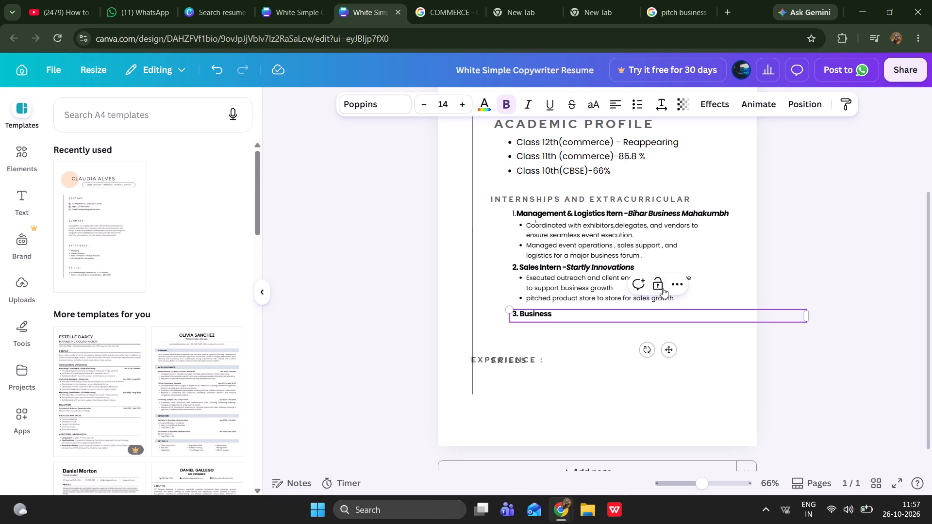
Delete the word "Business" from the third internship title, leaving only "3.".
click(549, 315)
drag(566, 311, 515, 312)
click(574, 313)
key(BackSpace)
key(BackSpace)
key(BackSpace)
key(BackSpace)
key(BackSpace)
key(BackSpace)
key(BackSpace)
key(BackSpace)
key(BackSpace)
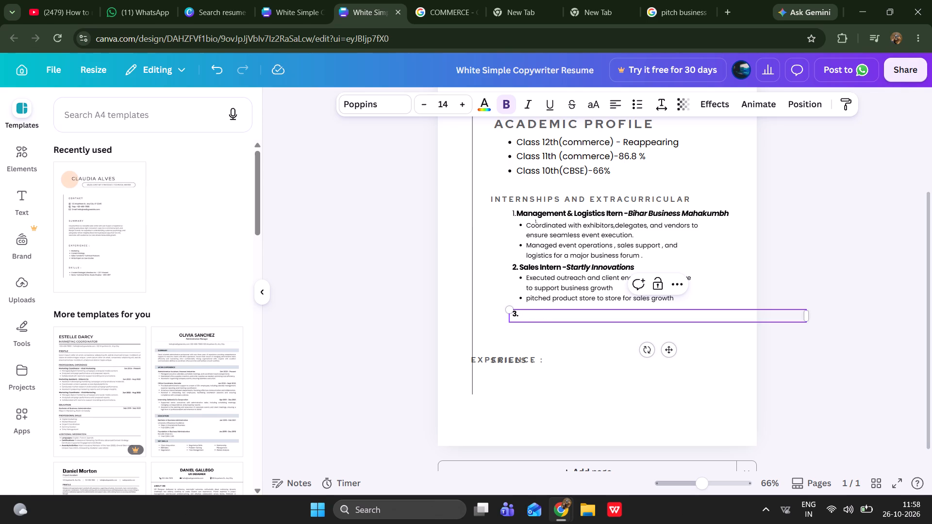
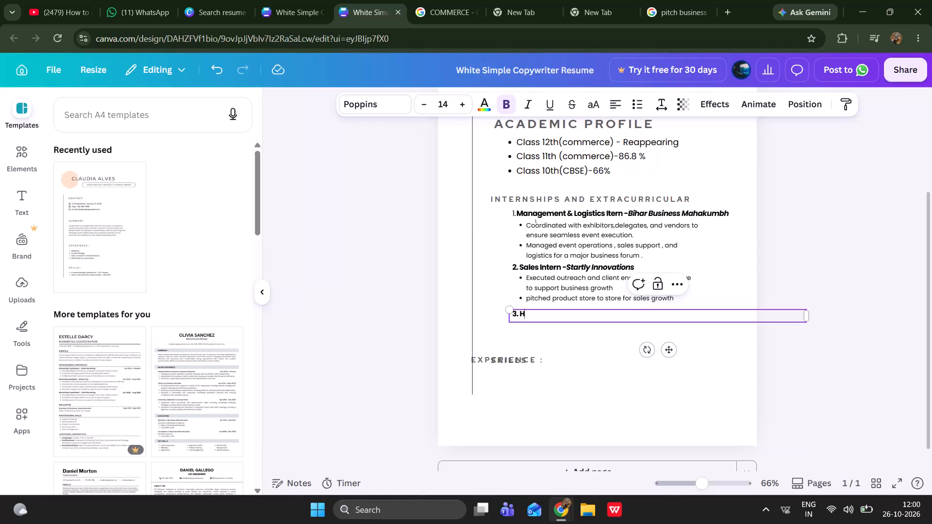
Complete the third internship title as "3. Healthcare Access Researcher".
text(ea)
text(th)
key(BackSpace)
key(BackSpace)
text(lth)
text(care)
key(space)
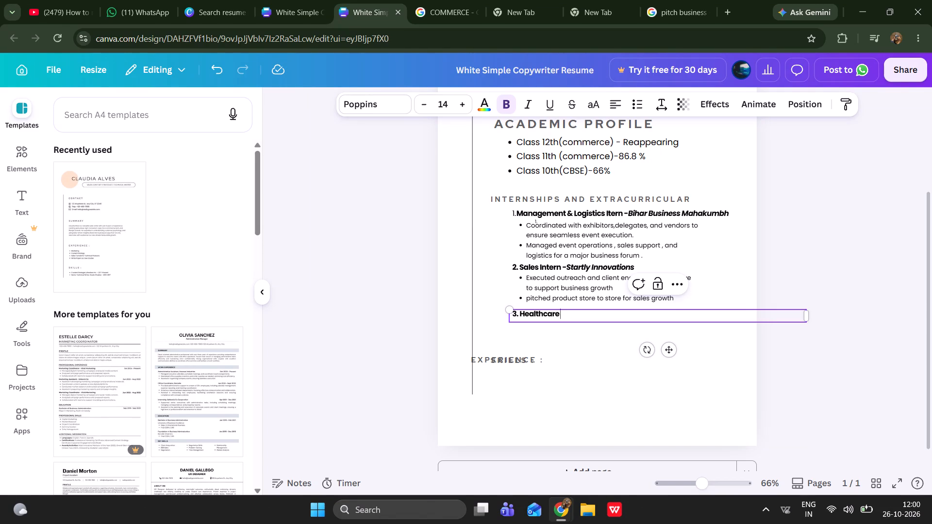
key(a)
text(ccess)
key(space)
text(RE)
key(BackSpace)
key(BackSpace)
text(ea)
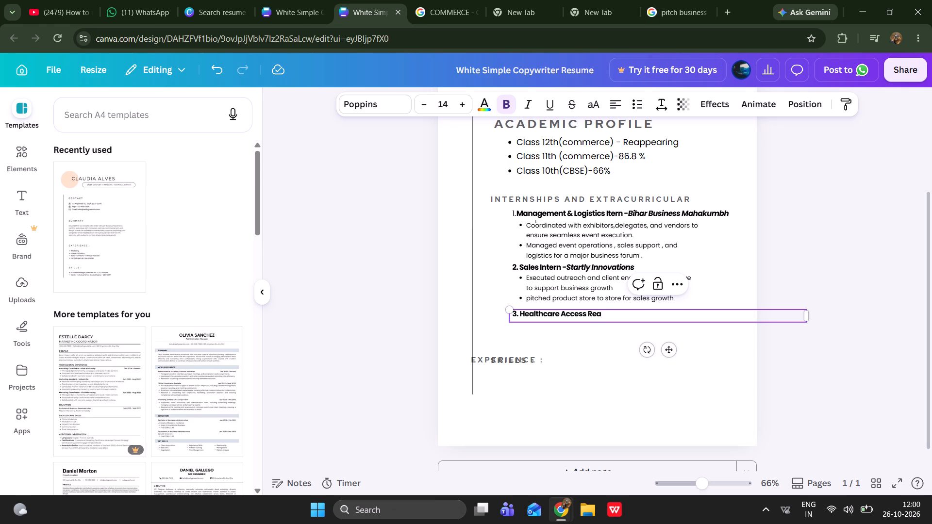
key(BackSpace)
text(sher)
key(BackSpace)
key(BackSpace)
key(BackSpace)
text(earcher)
key(space)
Insert "and documentary" between "Access" and "Researcher" in the third internship title.
click(588, 317)
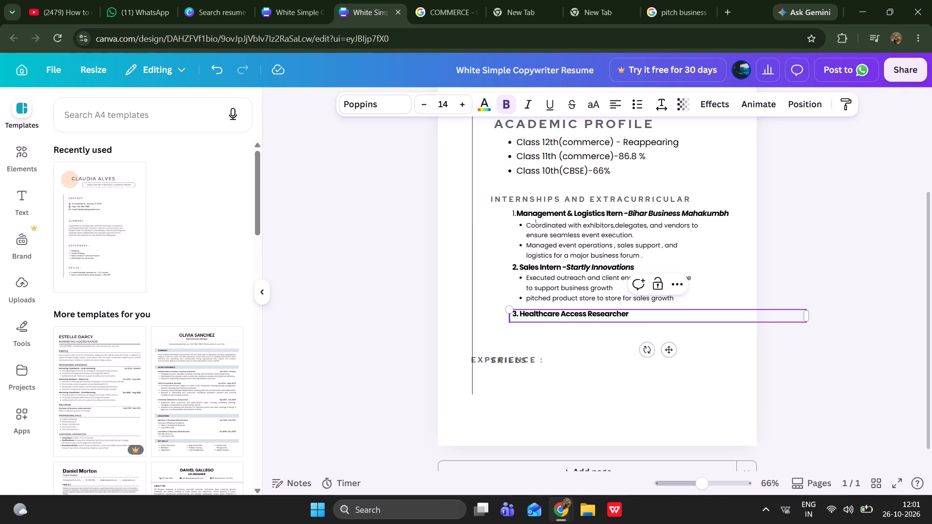
click(585, 312)
key(space)
text(and docu)
key(m)
text(entary)
key(space)
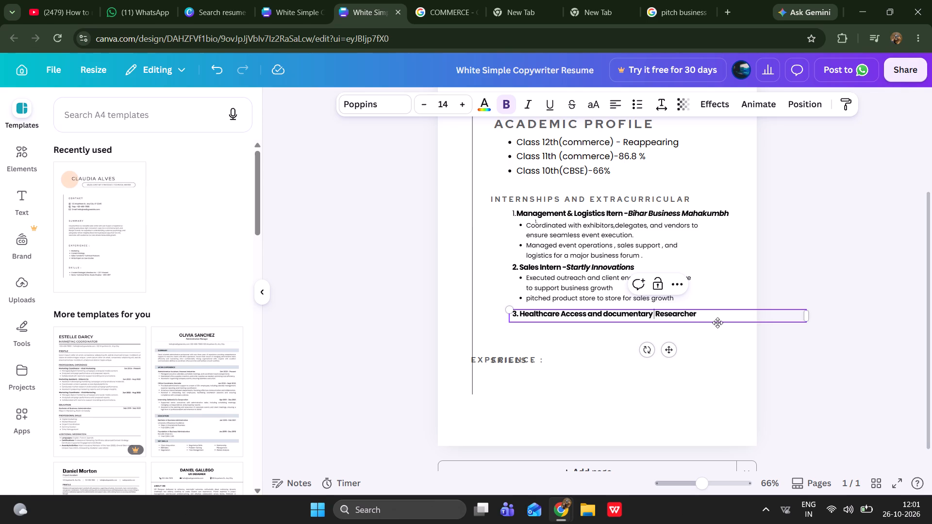
Add a hyphen after "Researcher" at the end of the third internship title.
click(704, 316)
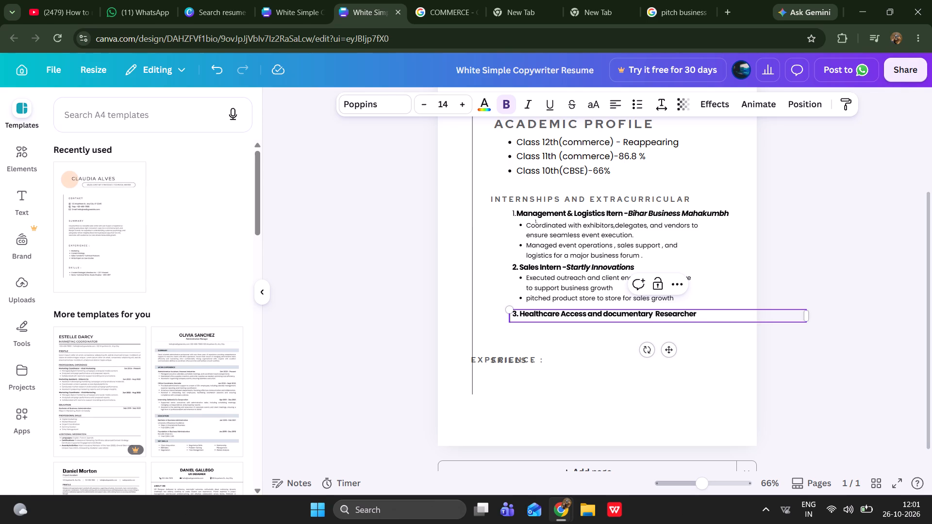
click(701, 315)
click(702, 314)
key(minus)
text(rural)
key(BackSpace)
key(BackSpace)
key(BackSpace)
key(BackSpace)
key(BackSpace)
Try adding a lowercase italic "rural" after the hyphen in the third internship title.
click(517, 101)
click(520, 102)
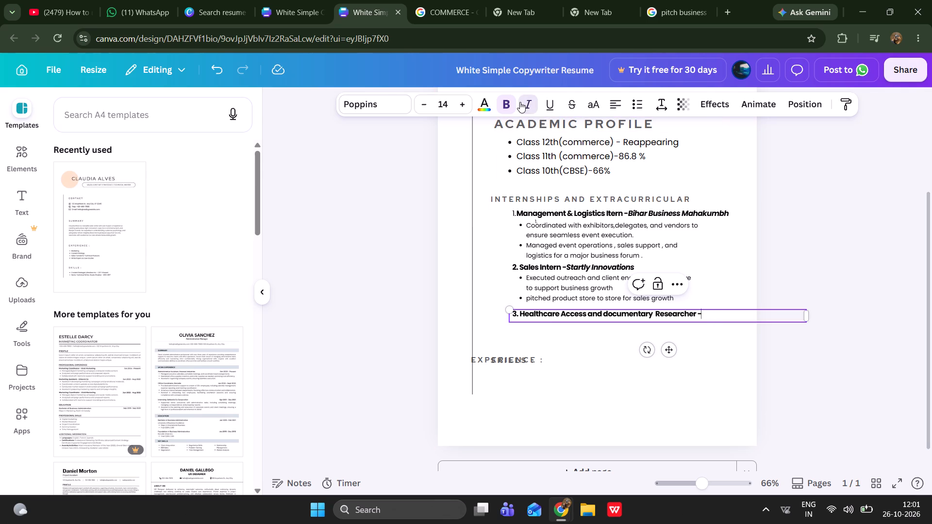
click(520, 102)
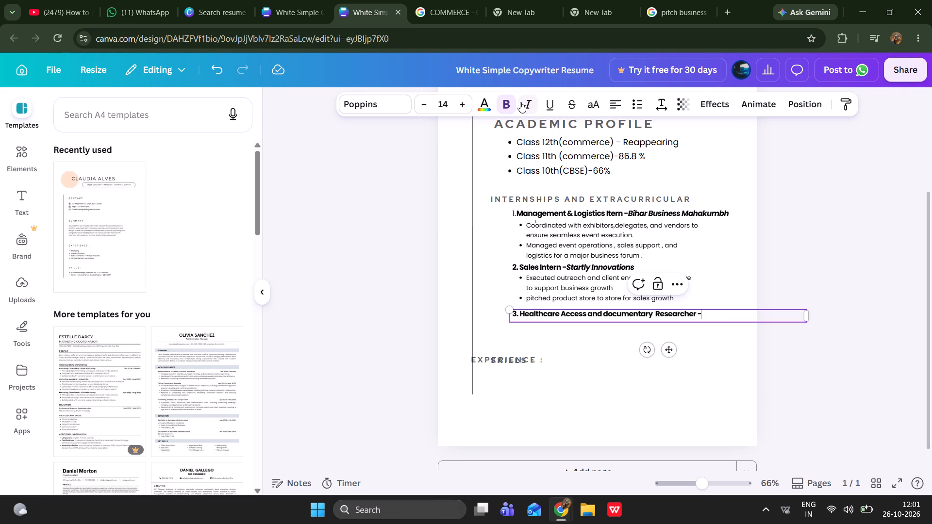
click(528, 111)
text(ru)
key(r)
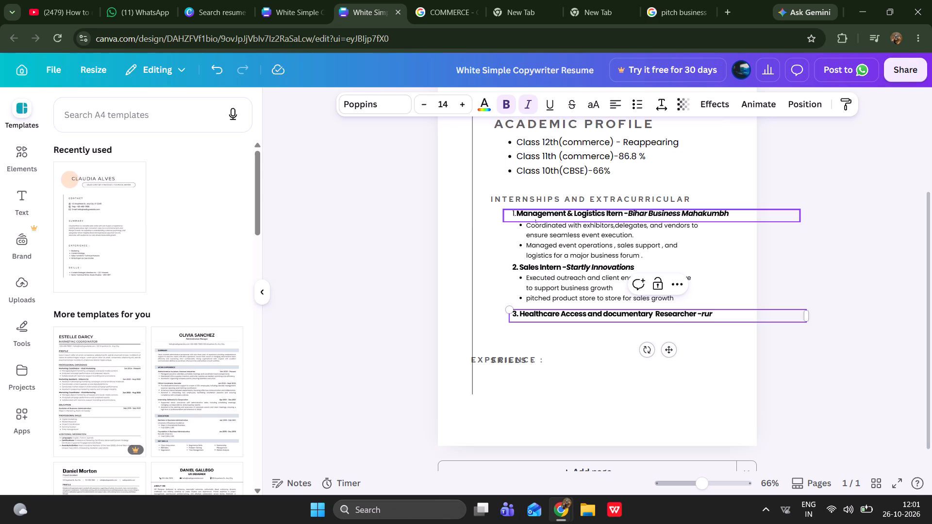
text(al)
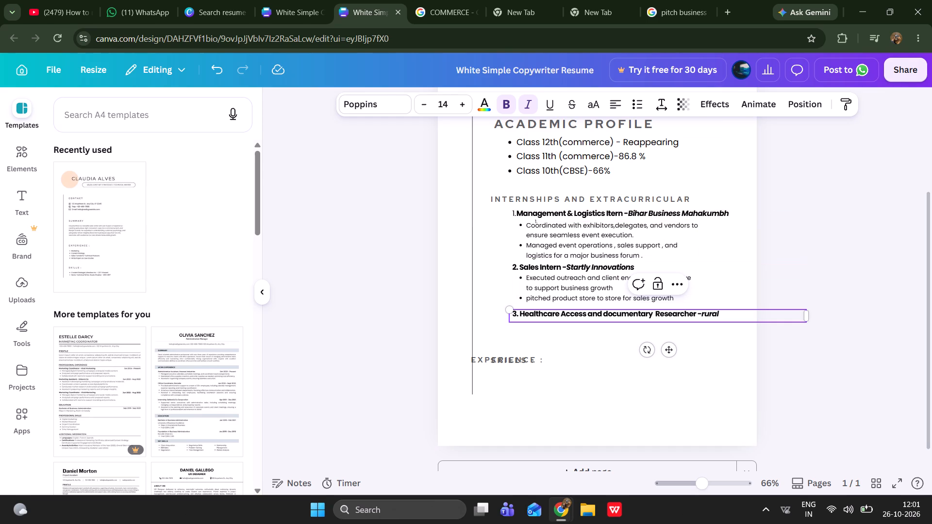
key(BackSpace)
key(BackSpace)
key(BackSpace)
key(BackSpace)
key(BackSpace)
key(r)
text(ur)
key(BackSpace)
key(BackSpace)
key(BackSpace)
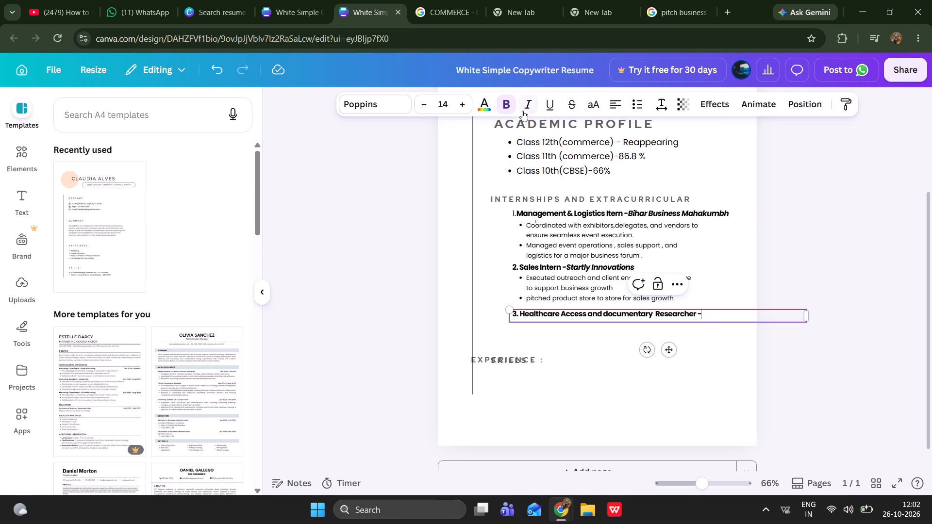
Add "Rural healthcare project" in bold italics after the hyphen in the third internship title.
click(520, 106)
key(r)
key(u)
text(ra)
key(l)
key(space)
text(hea)
text(lth)
text(care)
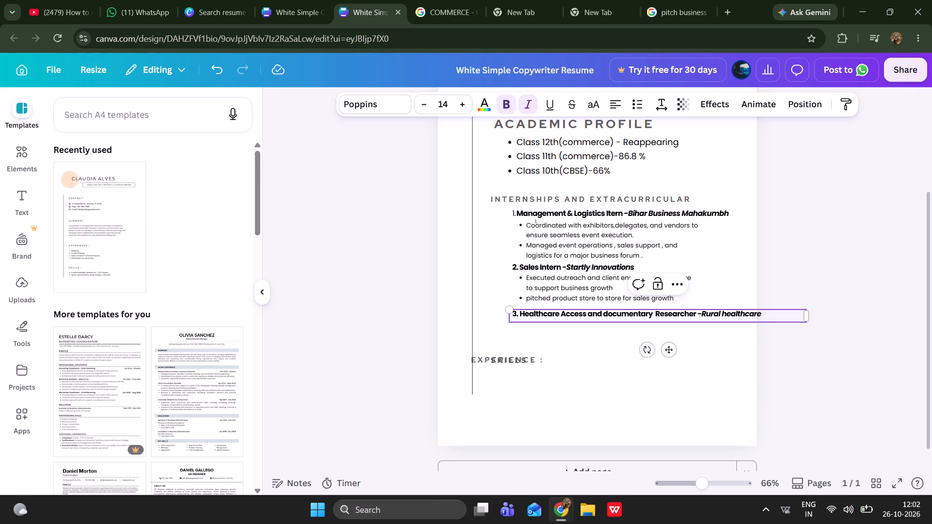
key(space)
text(project)
key(space)
Append "(in progress )" in bold italics after "Rural healthcare project" in the third internship title.
key(9)
key(BackSpace)
text(())
key(comma)
key(BackSpace)
key(Left)
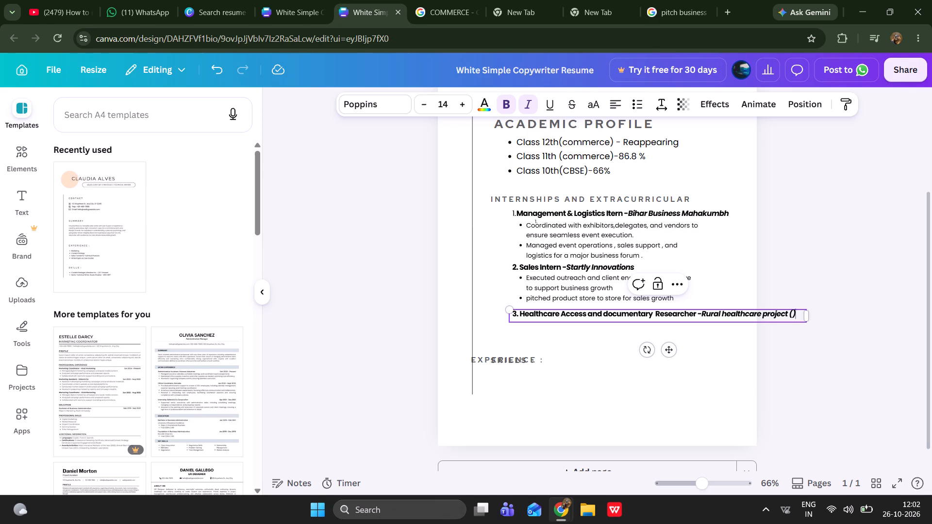
text(in p)
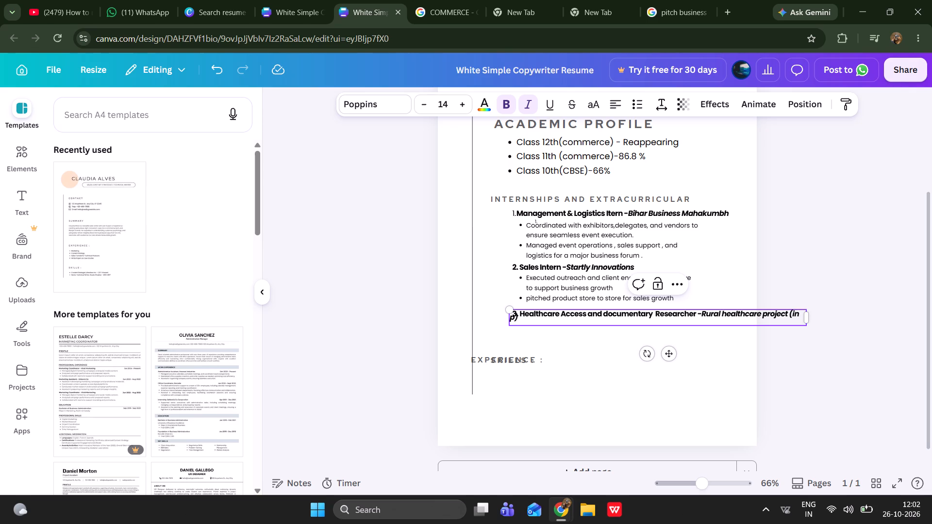
text(rogress)
key(space)
Insert "Independent" before "Healthcare" at the start of the third internship title.
click(553, 322)
click(551, 319)
click(545, 319)
click(545, 319)
click(551, 319)
click(518, 312)
key(i)
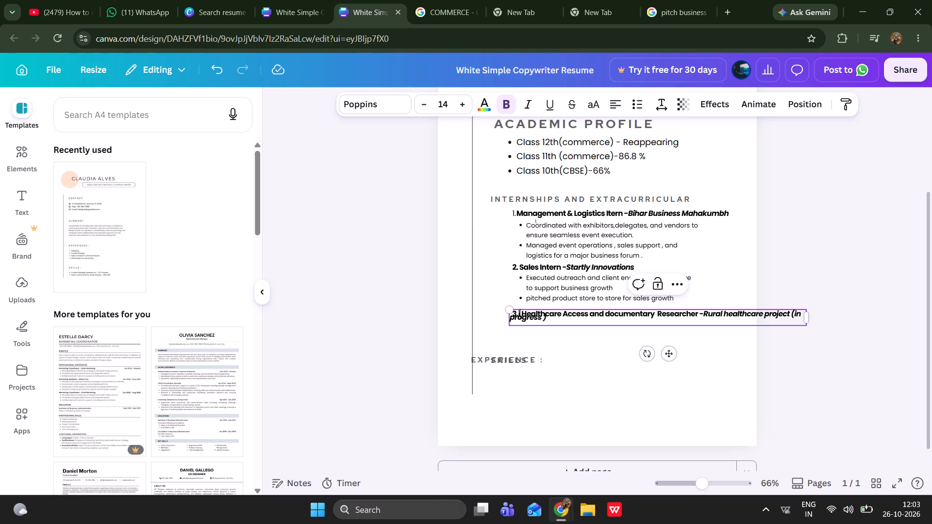
key(BackSpace)
key(i)
text(NDEPEN)
key(BackSpace)
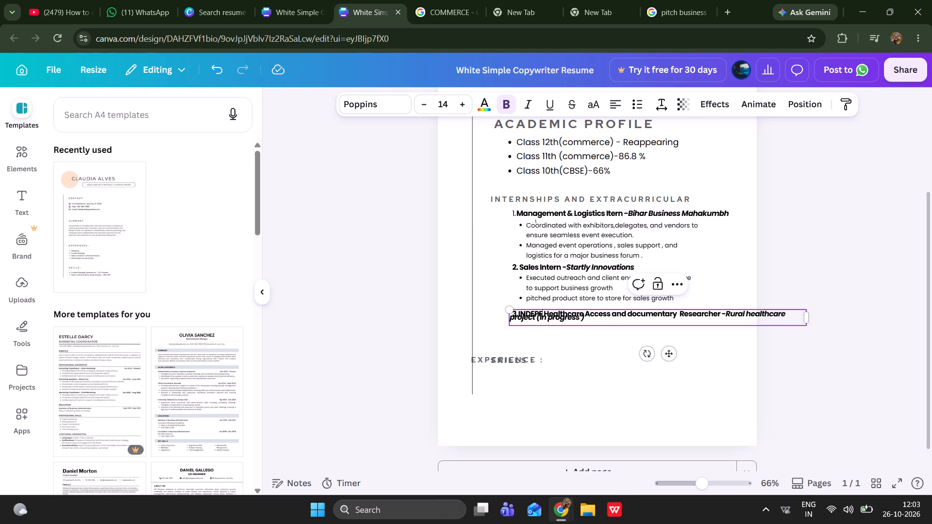
key(BackSpace)
key(BackSpace)
key(BackSpace)
key(BackSpace)
key(BackSpace)
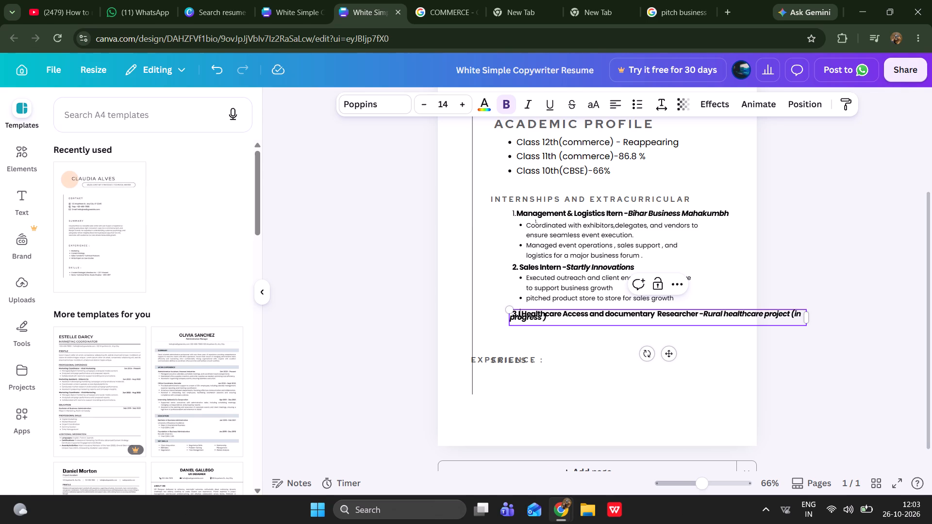
text(nde)
text(pendent)
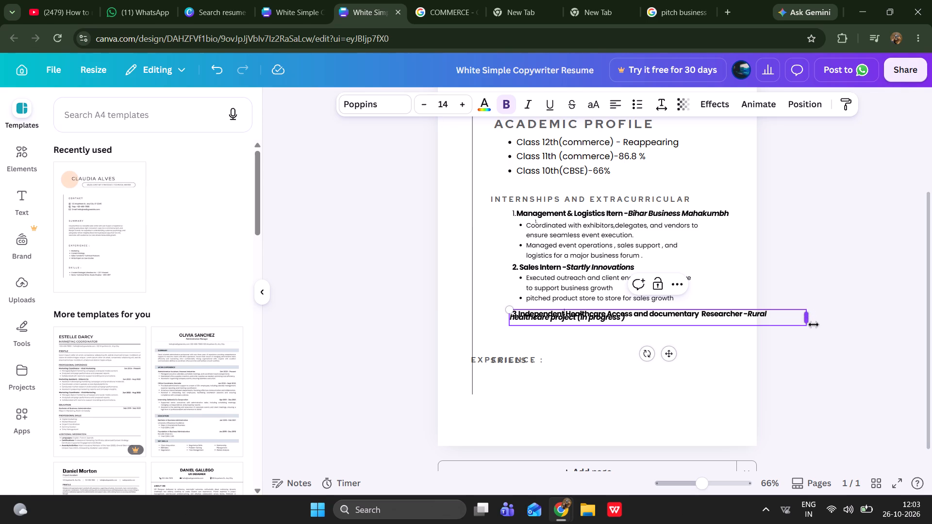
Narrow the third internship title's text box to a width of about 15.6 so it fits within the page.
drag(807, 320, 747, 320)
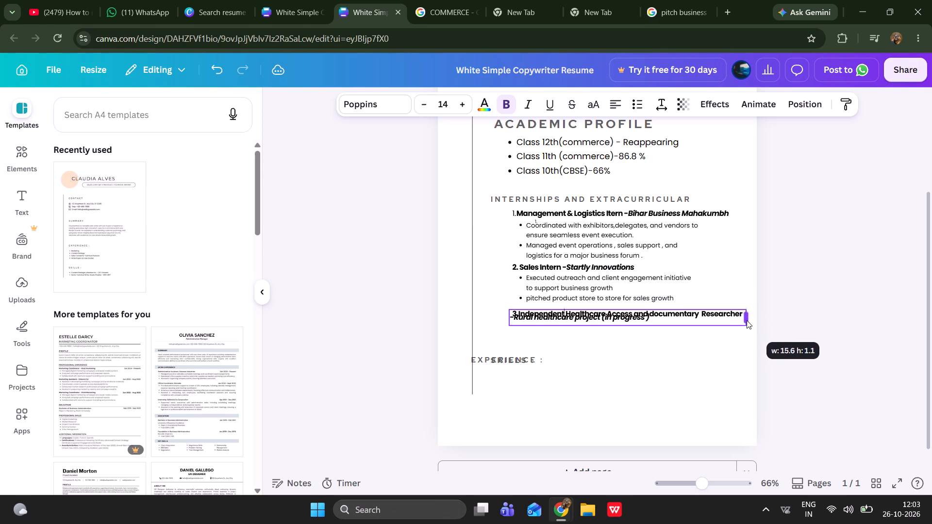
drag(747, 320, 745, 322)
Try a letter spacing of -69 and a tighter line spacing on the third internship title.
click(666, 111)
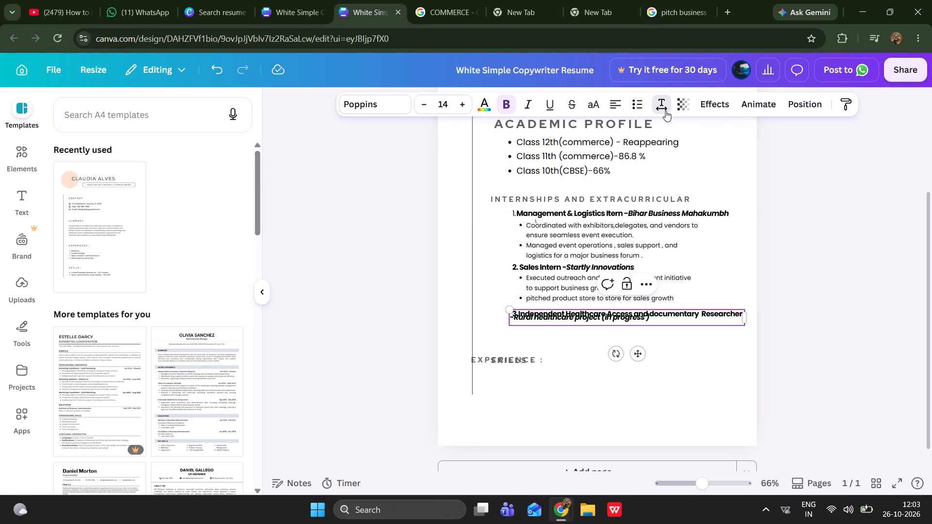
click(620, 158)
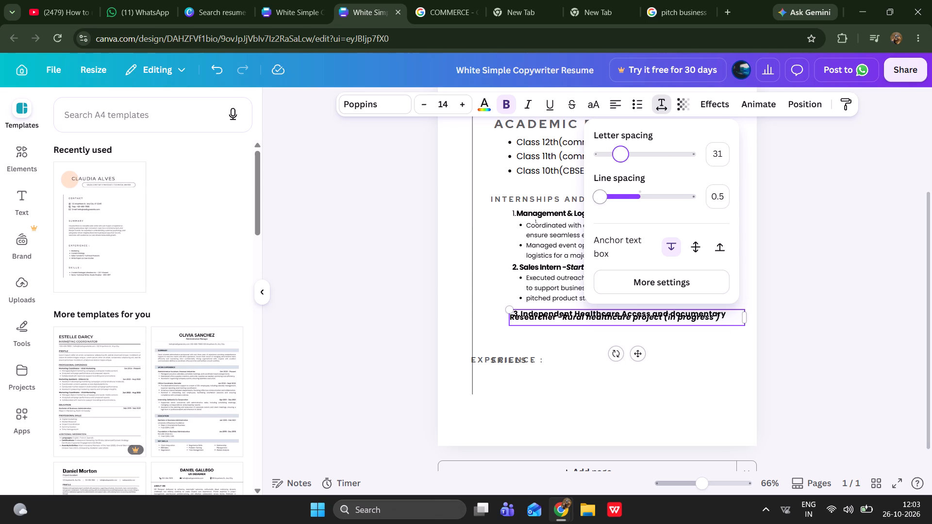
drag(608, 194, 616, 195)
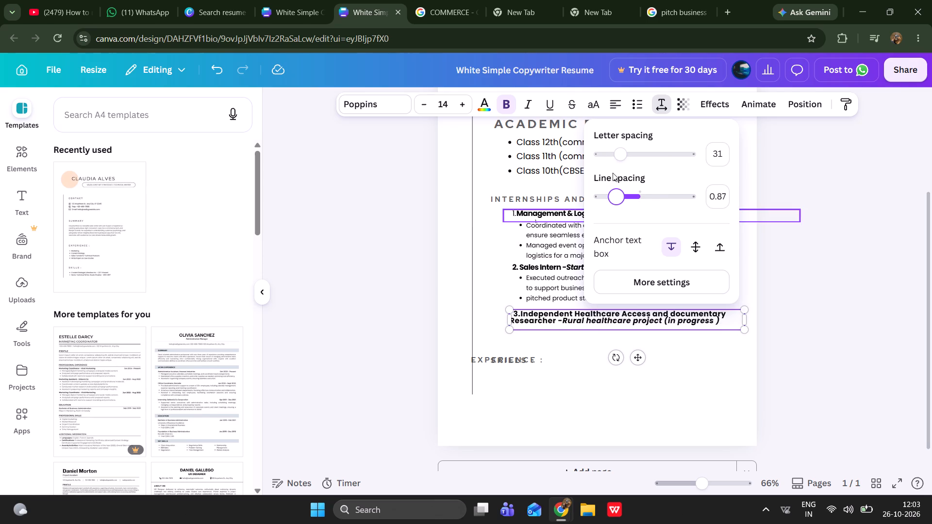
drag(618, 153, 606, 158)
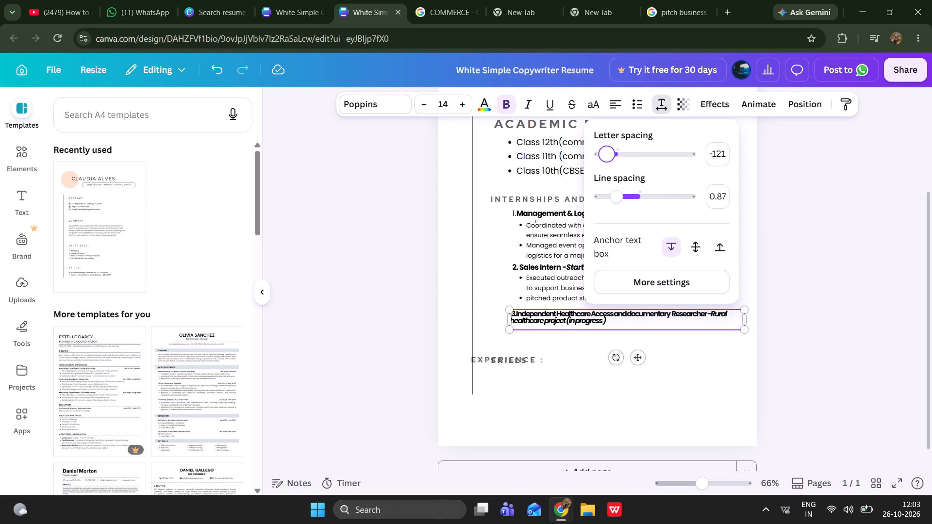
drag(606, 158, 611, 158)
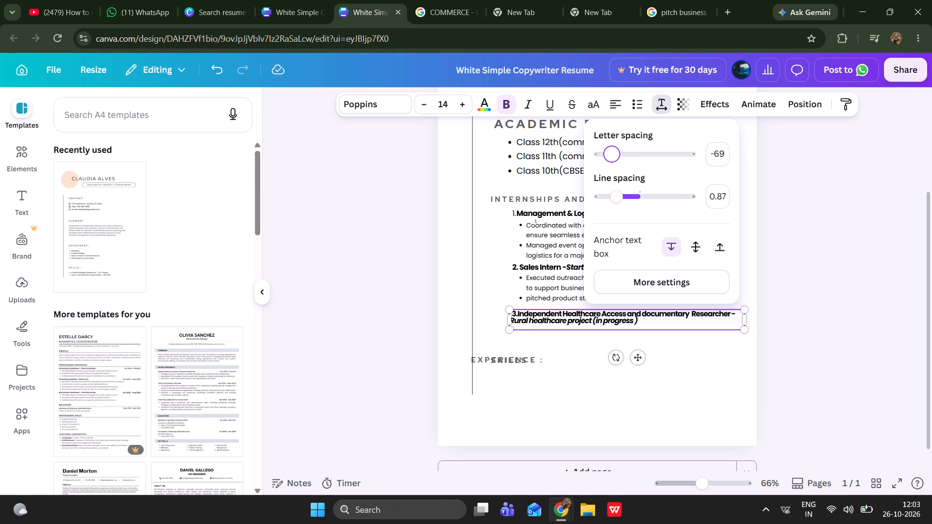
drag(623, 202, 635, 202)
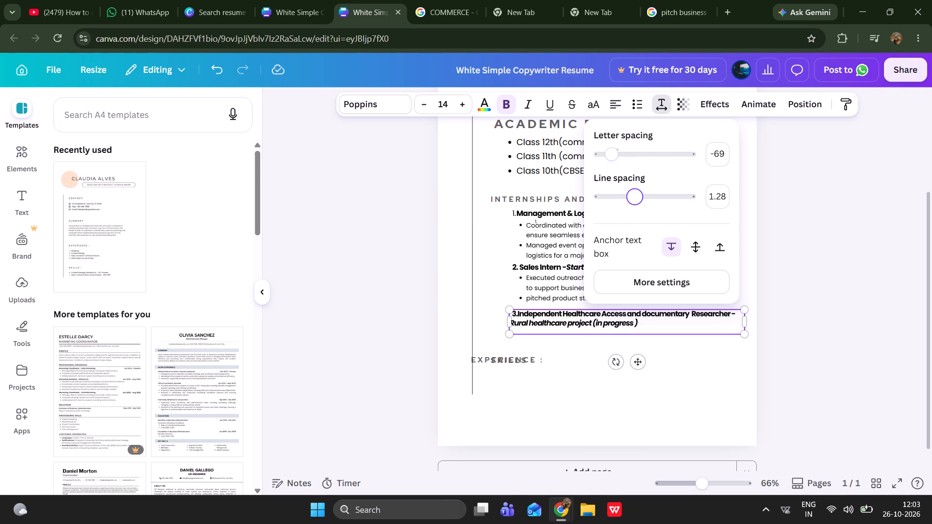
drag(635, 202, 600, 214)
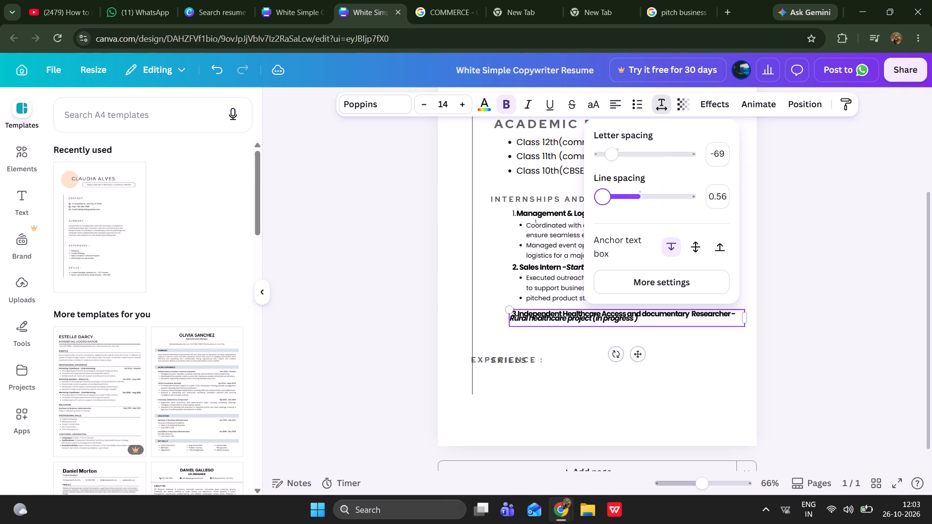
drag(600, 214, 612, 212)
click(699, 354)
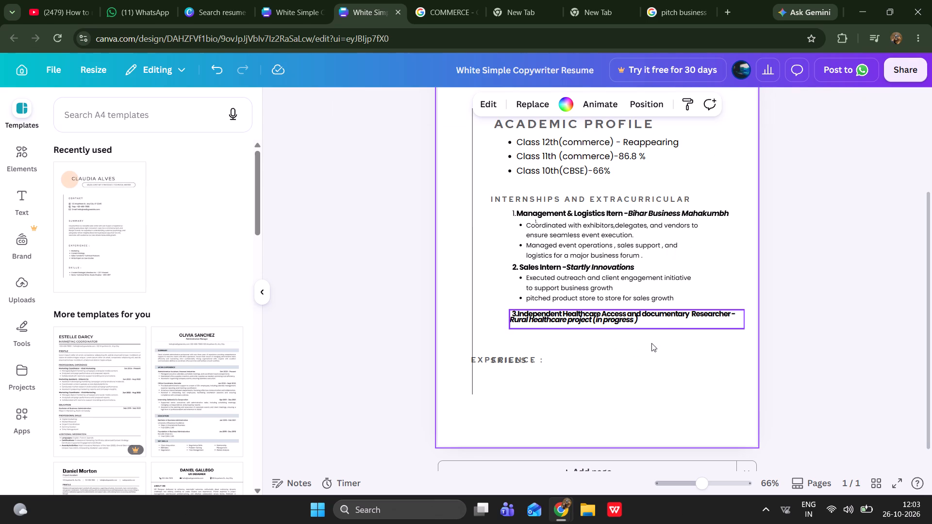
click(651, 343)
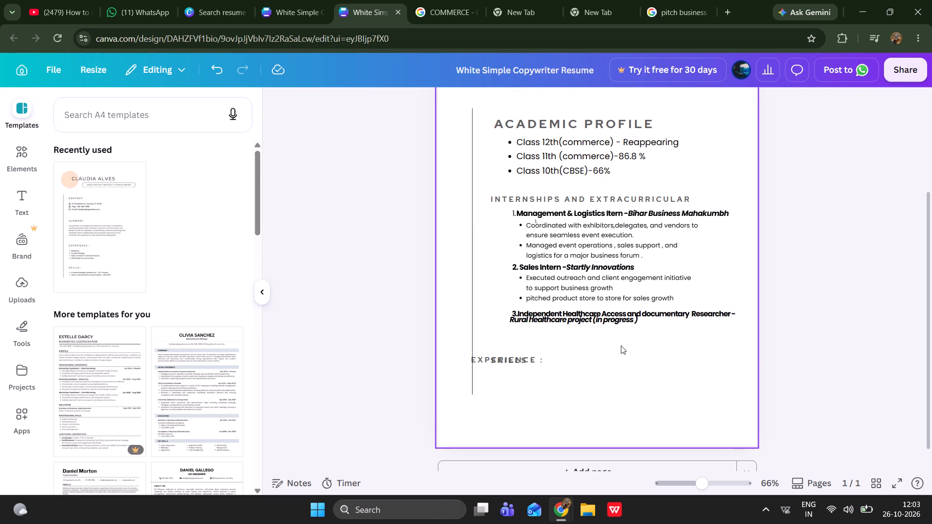
Set the third internship title's line spacing to 1.06 and its letter spacing to -11.
click(615, 312)
click(654, 96)
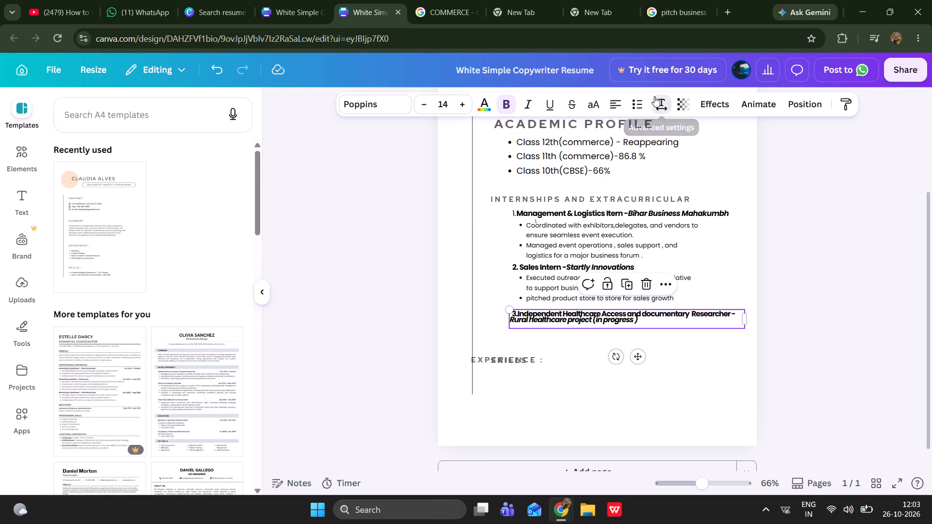
click(650, 199)
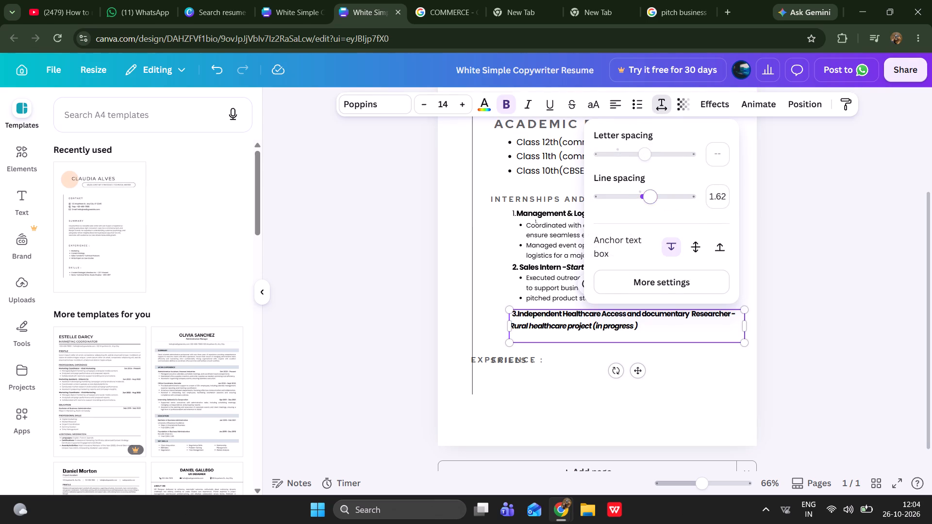
drag(646, 199, 624, 203)
drag(643, 157, 587, 159)
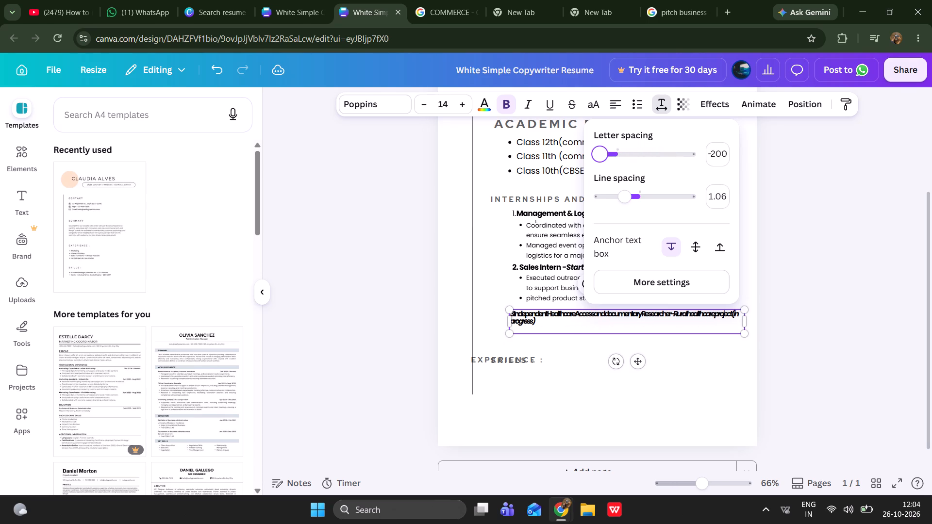
drag(587, 159, 616, 155)
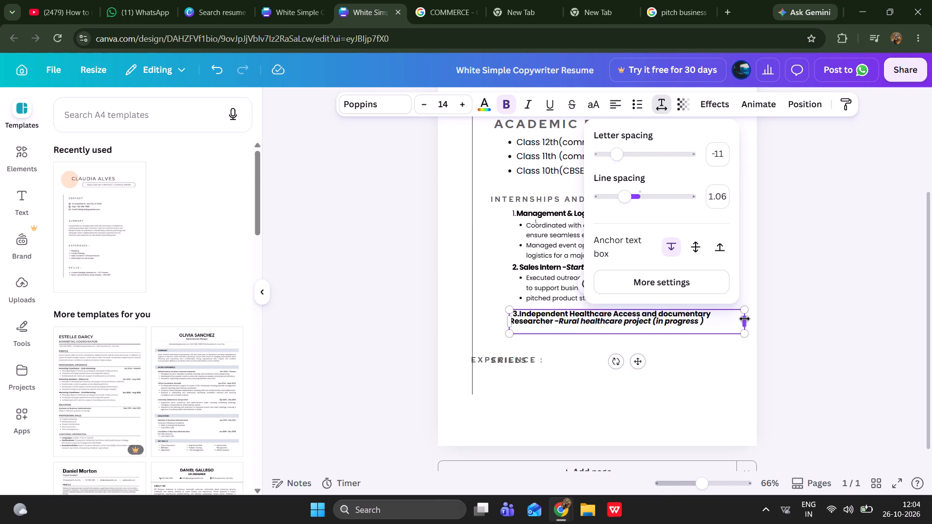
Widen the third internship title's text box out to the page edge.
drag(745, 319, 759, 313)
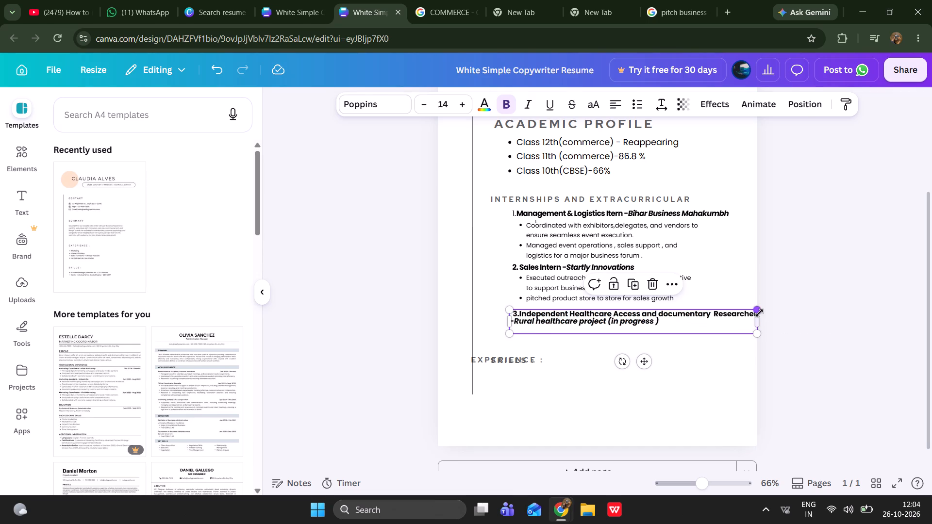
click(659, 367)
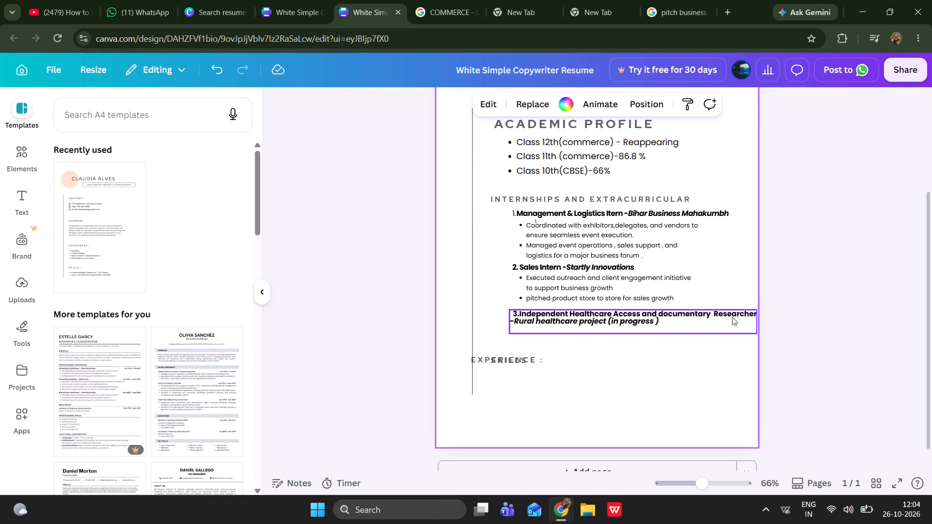
Narrow the third internship title's text box to a width of about 15 so "Researcher" wraps onto the second line.
click(734, 316)
drag(758, 319, 738, 323)
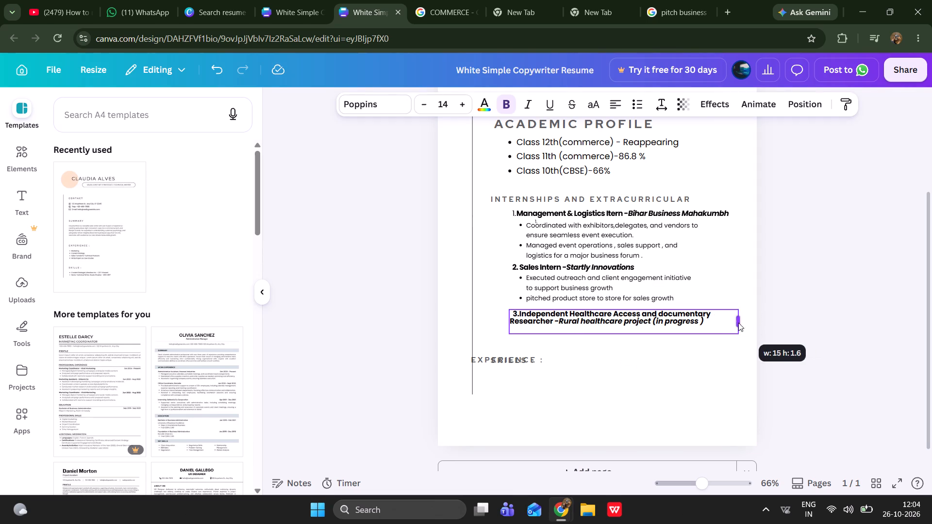
drag(738, 323, 740, 322)
click(733, 349)
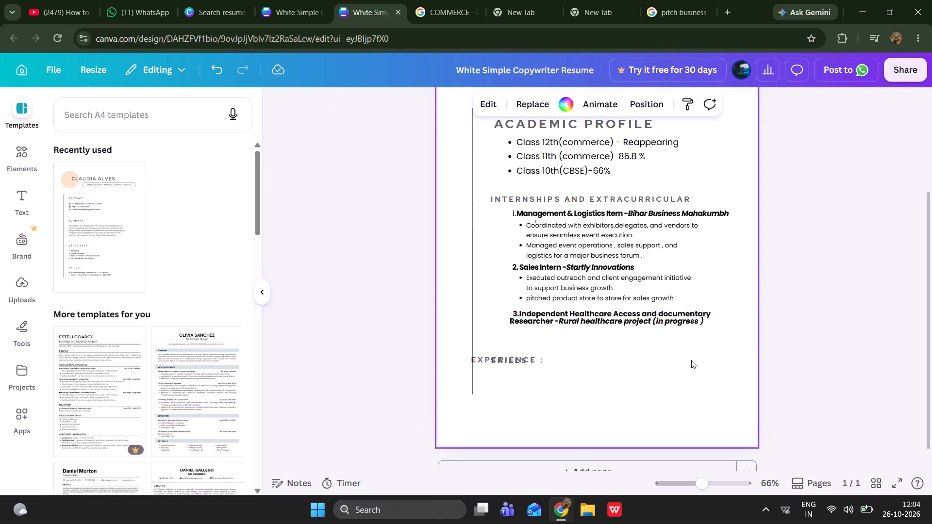
Duplicate the Sales Intern bullet list and place the copy beneath the third internship title.
click(577, 279)
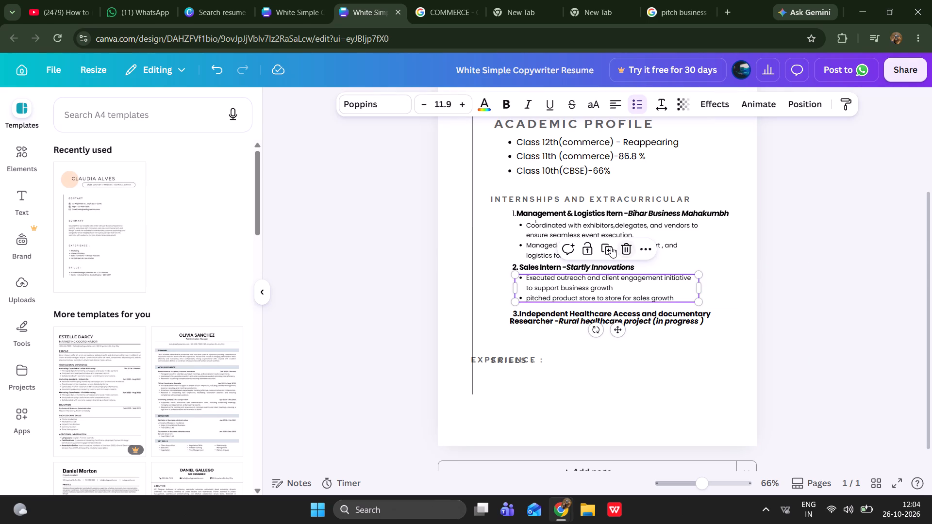
click(602, 247)
drag(598, 298, 603, 348)
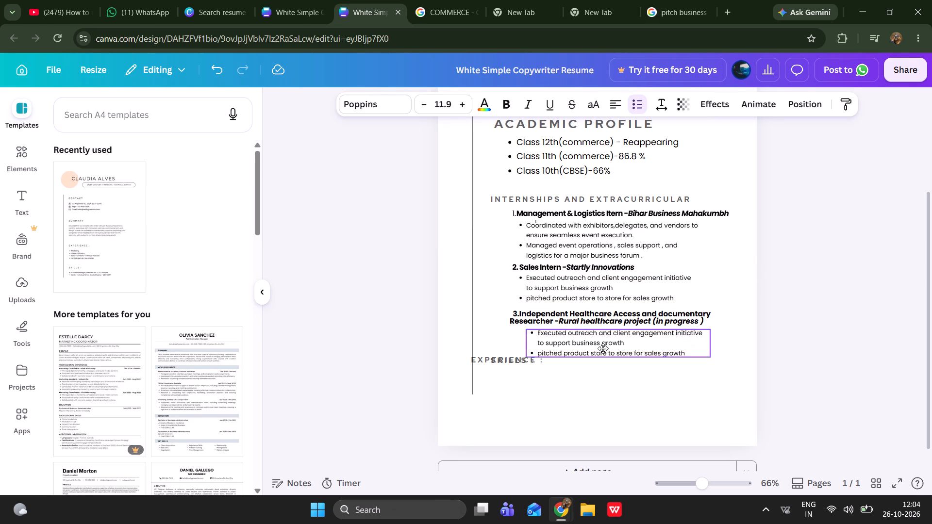
Shift the copied bullet list slightly to line it up beneath the third internship title.
drag(603, 348, 598, 350)
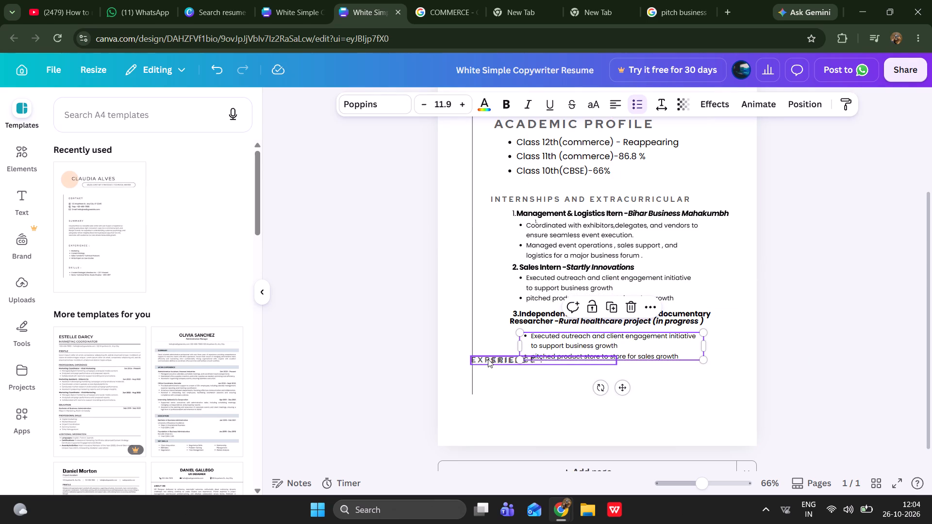
Move the EXPERIENCE and SKILLS headings down, clear of the third internship's bullet list.
drag(488, 359, 491, 384)
drag(491, 360, 492, 370)
click(525, 359)
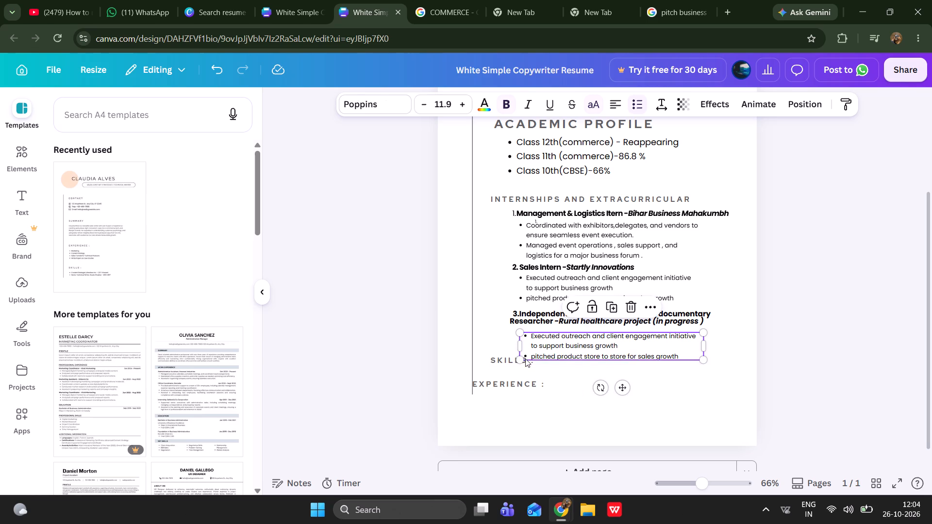
click(503, 364)
drag(503, 364, 499, 400)
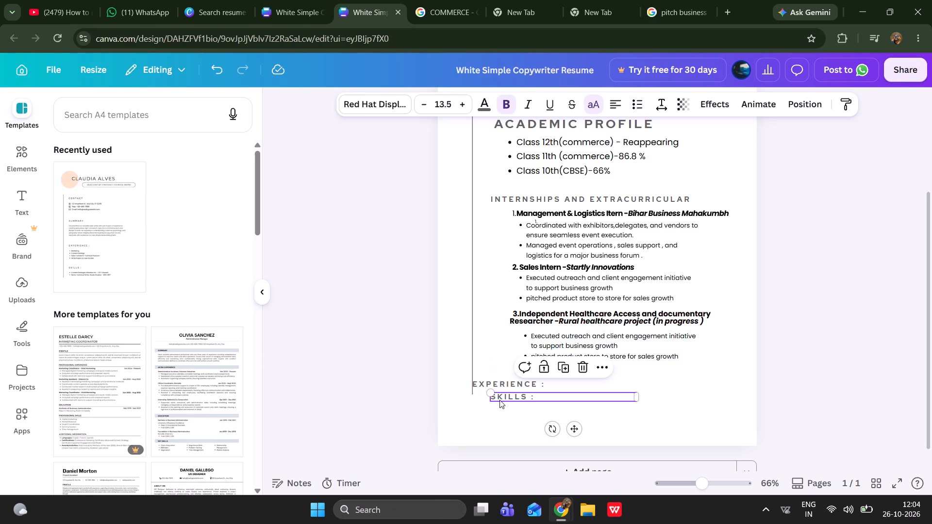
double_click(595, 340)
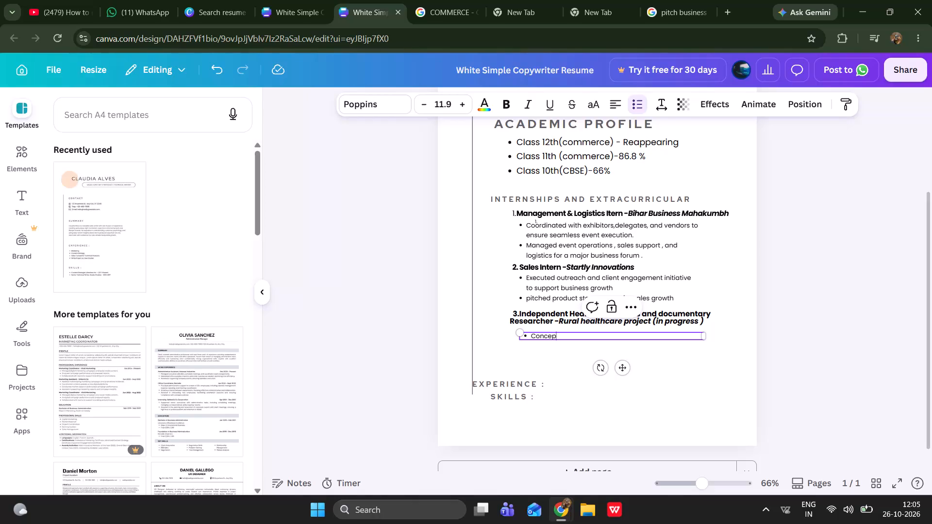
text(tualizing)
key(space)
text(and)
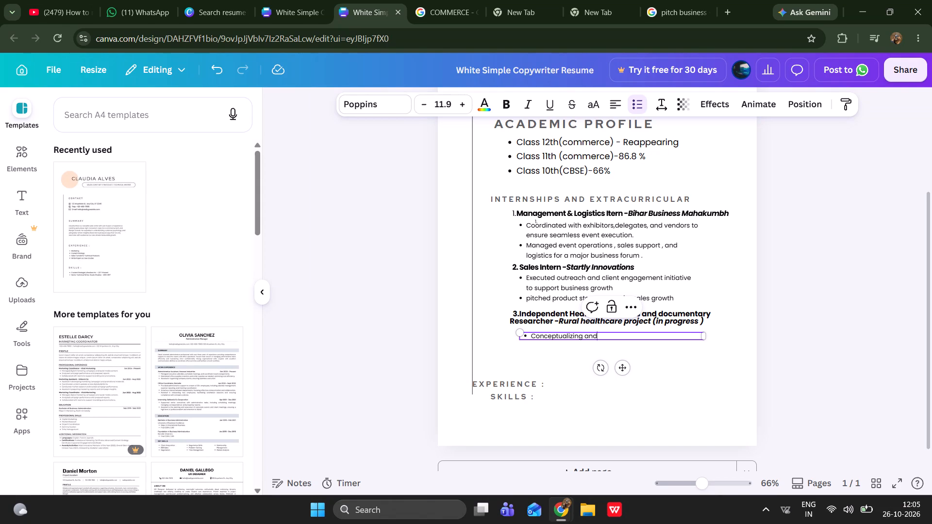
key(space)
text(producing)
key(space)
text(a bili)
text(ngual)
key(space)
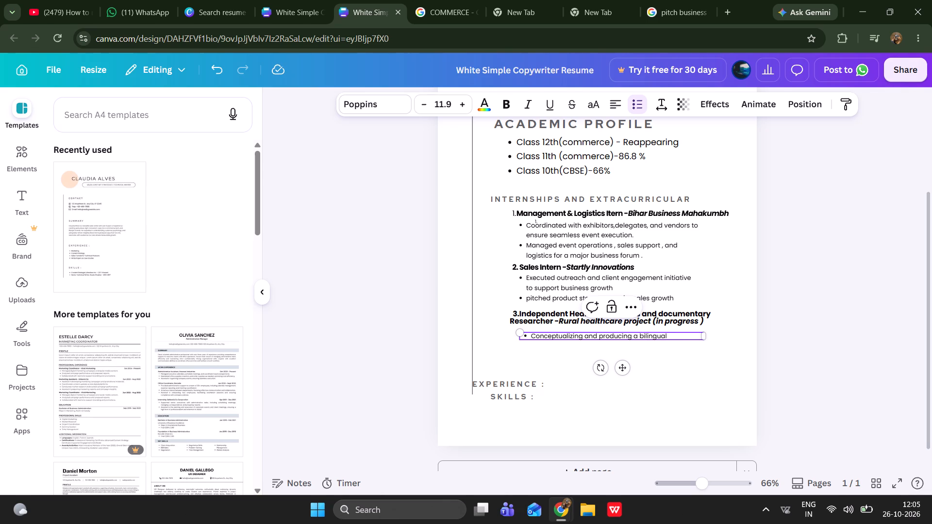
text(d\)
key(BackSpace)
key(BackSpace)
Continue the third internship's first bullet with "social-impact documentary on healthcare access".
text(social)
key(minus)
text(impact)
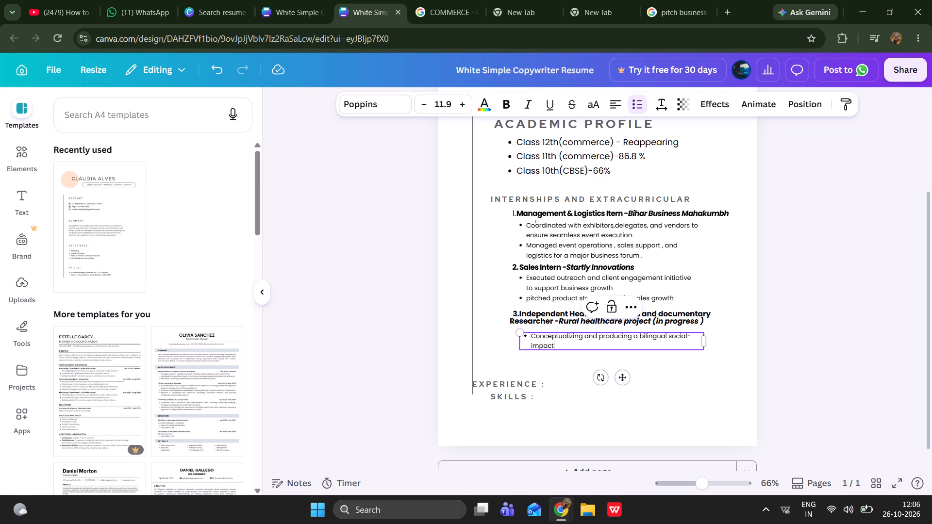
key(space)
text(documentar)
key(y)
key(space)
text(on healthcare)
key(space)
text(access)
Extend the third internship's first bullet with "and vaigation in rural areas of bihar and jharkhand".
key(space)
text(and)
key(space)
text(va)
text(igation)
key(space)
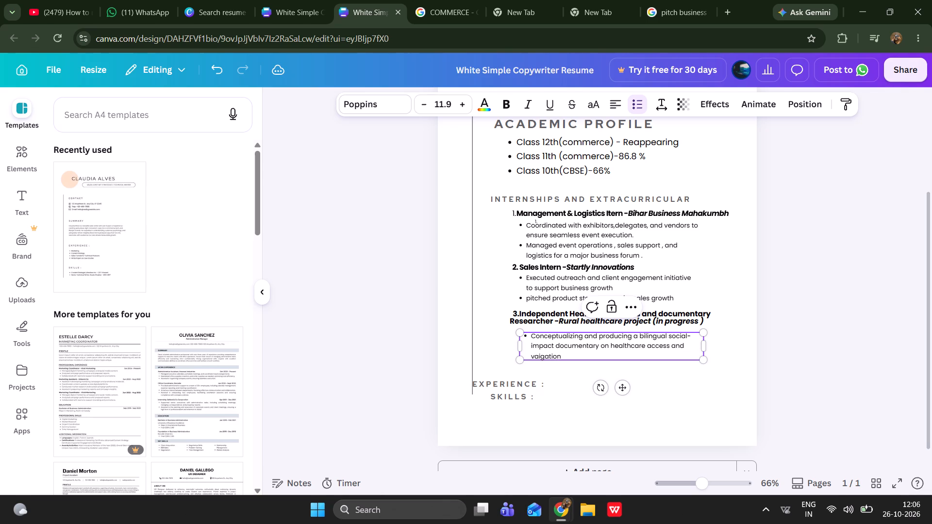
text(in rura)
text(l area)
key(space)
text(or)
key(BackSpace)
key(BackSpace)
key(BackSpace)
text(s of bihar and jharkhand)
key(space)
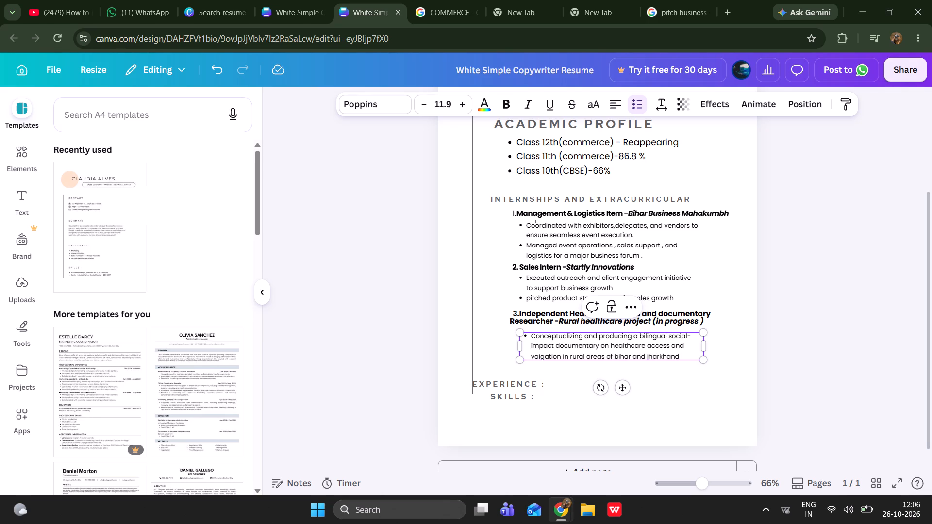
Rewrite the place names ending the third internship's first bullet with capitals, as "Bihar and Jharkhand".
key(BackSpace)
key(BackSpace)
key(BackSpace)
key(BackSpace)
key(BackSpace)
key(BackSpace)
key(BackSpace)
key(BackSpace)
key(BackSpace)
key(BackSpace)
key(BackSpace)
key(BackSpace)
key(BackSpace)
key(BackSpace)
key(BackSpace)
key(BackSpace)
key(BackSpace)
key(BackSpace)
key(BackSpace)
key(BackSpace)
key(BackSpace)
key(BackSpace)
key(d)
key(BackSpace)
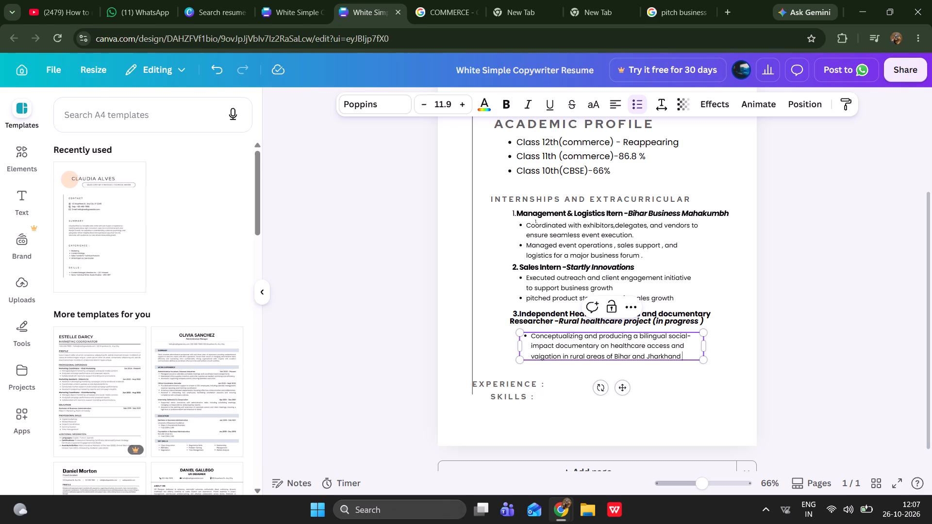
Add a second bullet under the third internship reading "Leading grassroots awareness initiative".
key(Return)
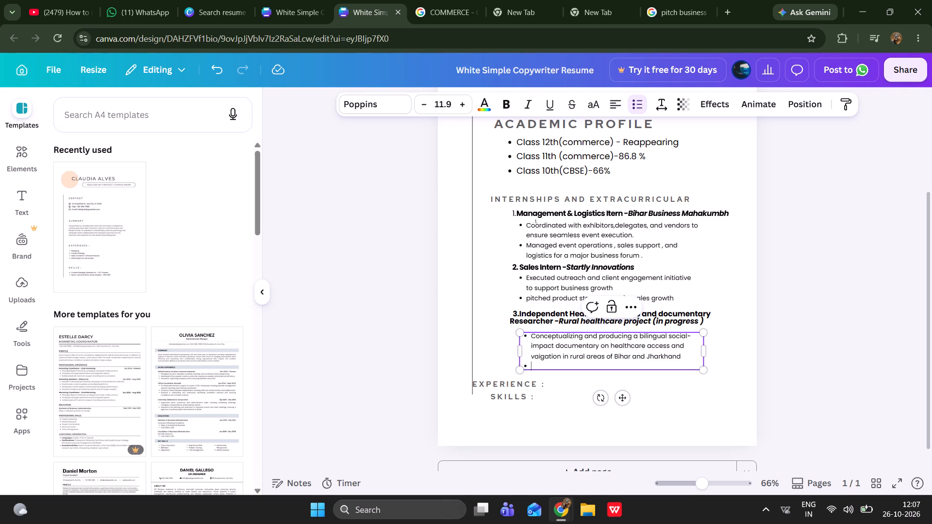
text(eading)
key(space)
text(grassr)
text(oot)
text(s)
key(space)
key(space)
key(BackSpace)
key(BackSpace)
key(space)
text(awareness)
key(space)
text(initiative)
key(space)
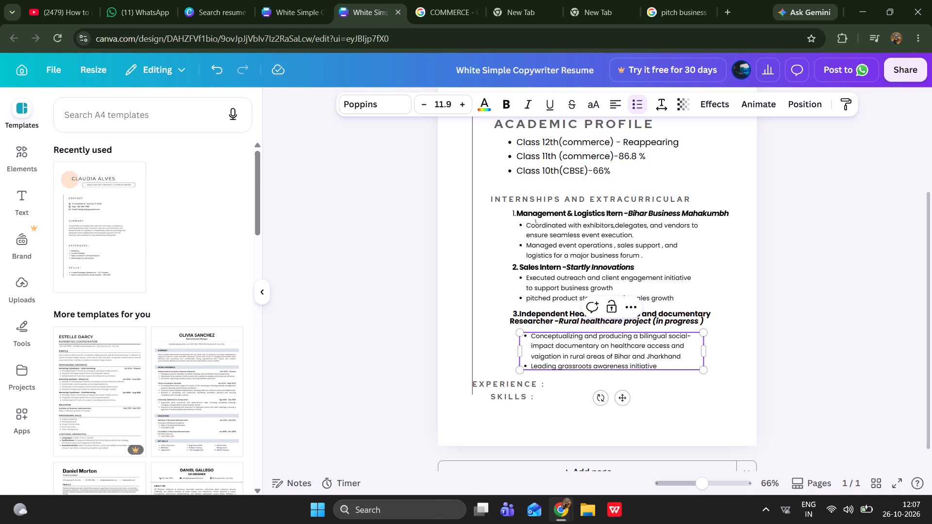
Continue the third internship's second bullet with "by pitching rural communities".
text(by)
key(space)
text(pitching rura)
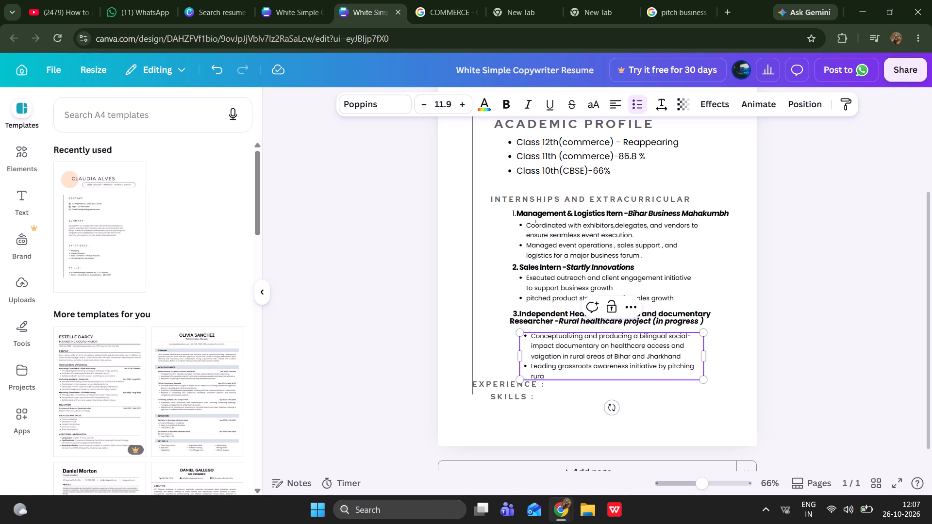
text(l)
key(space)
text(communities)
key(space)
Extend the third internship's second bullet with "and distributing emergency action pamphhelts".
text(and)
key(space)
text(dis)
text(tributing)
key(space)
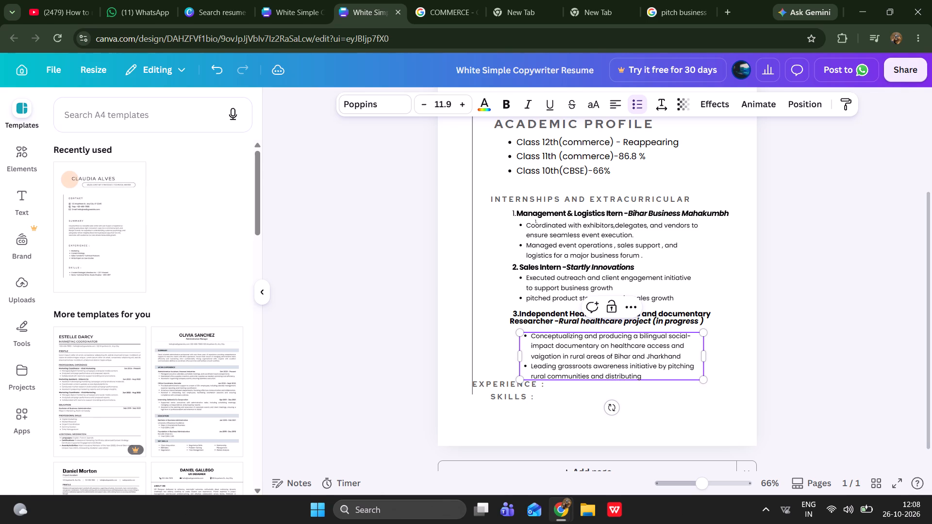
text(emergen)
text(cy action)
key(space)
text(pam)
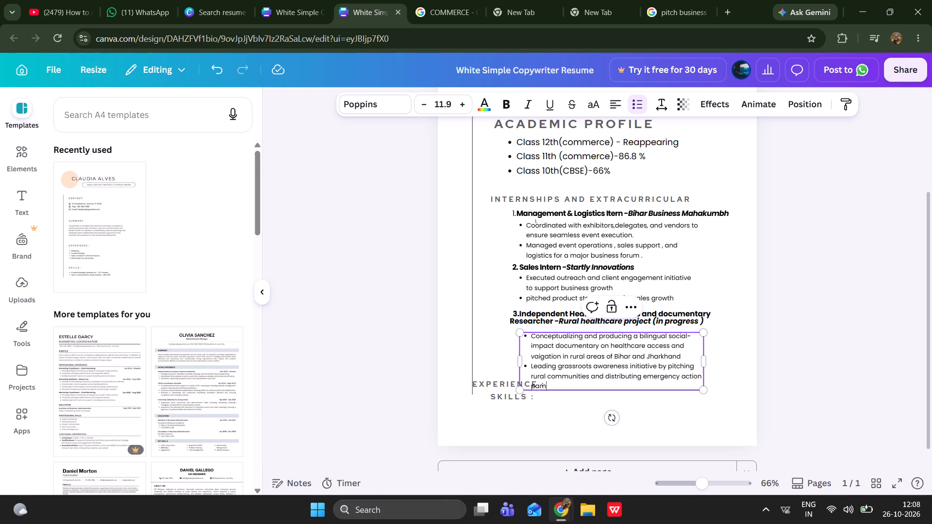
text(phe)
key(BackSpace)
key(semicolon)
key(BackSpace)
text(helts)
key(space)
Continue the third internship's second bullet with "covering critical first -response protocols".
text(covering)
key(space)
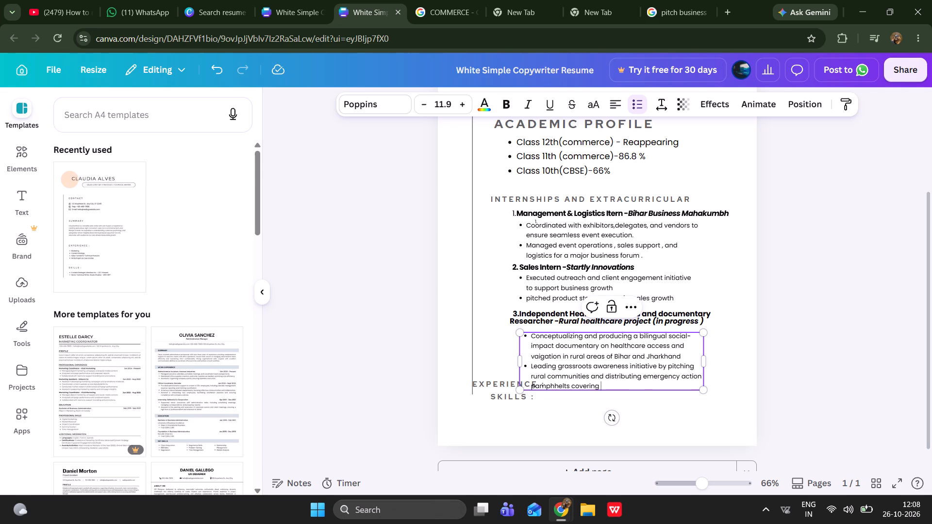
text(critical)
key(space)
text(first)
key(space)
text(-resp)
text(onmse)
key(space)
key(BackSpace)
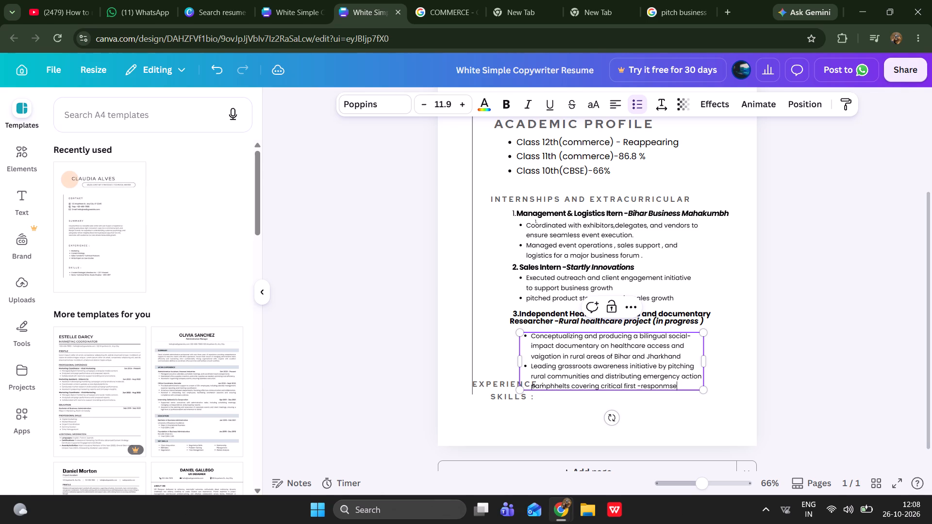
key(BackSpace)
key(BackSpace)
key(BackSpace)
text(se)
key(space)
text(protocols)
key(space)
Add a pair of parentheses at the end of the third internship's second bullet, beginning inside with "e.g.,".
key(9)
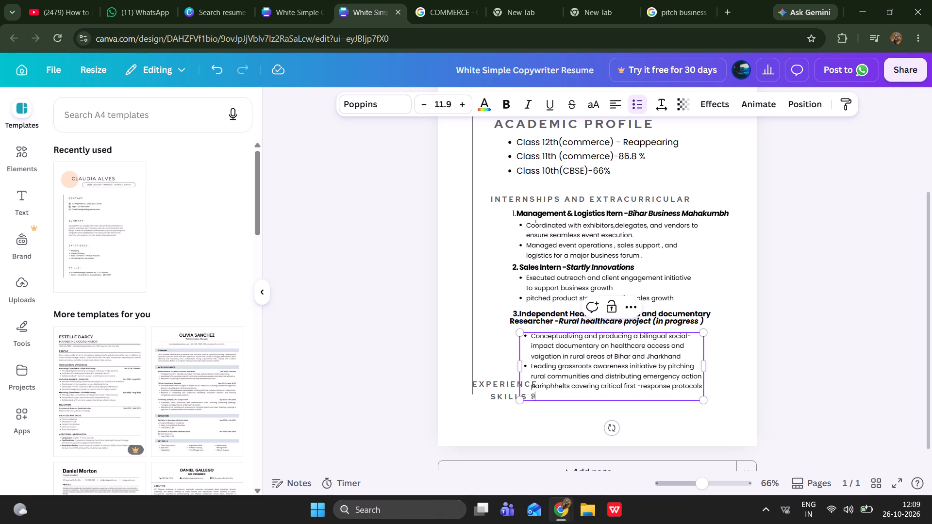
key(BackSpace)
key(shift+parenleft)
key(shift+parenright)
key(Left)
key(e)
text(.g)
key(period)
text(,)
key(space)
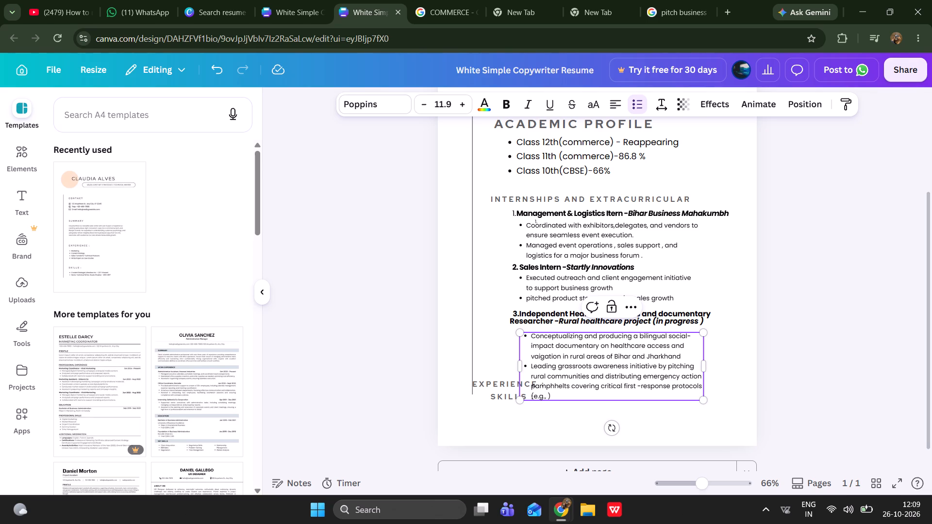
Continue the parenthetical in the third internship's second bullet with "managing heart attacks".
text(ma)
text(na)
text(ging)
key(space)
text(heart)
key(space)
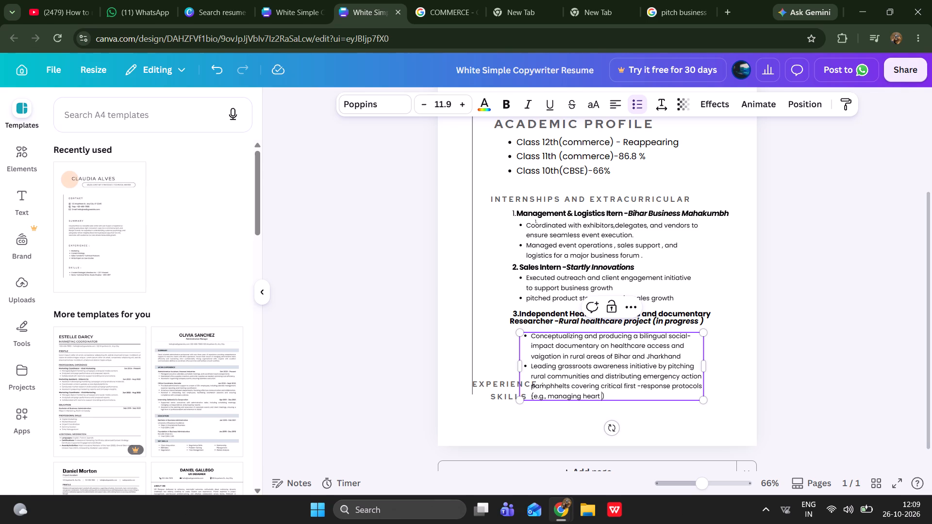
text(attact)
key(BackSpace)
text(ks)
key(space)
Extend the parenthetical after "heart attacks" with ", snakebites".
key(BackSpace)
text(, anakebitwes)
key(BackSpace)
key(BackSpace)
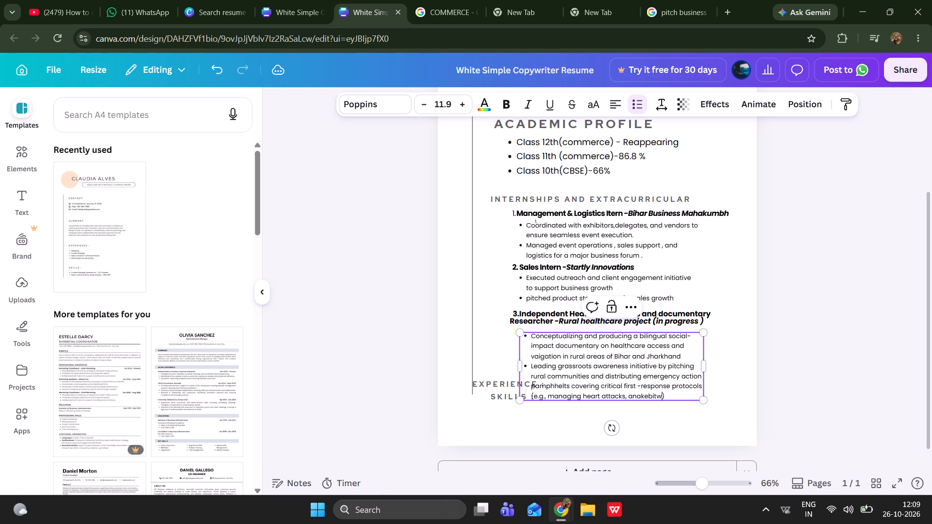
key(BackSpace)
key(BackSpace)
key(BackSpace)
key(BackSpace)
key(BackSpace)
key(BackSpace)
key(BackSpace)
key(BackSpace)
key(BackSpace)
text(sna)
text(ken)
key(BackSpace)
text(bites)
Complete the parenthetical in the third internship's second bullet with ",and urgent medical crises".
text(,and urge)
text(nt)
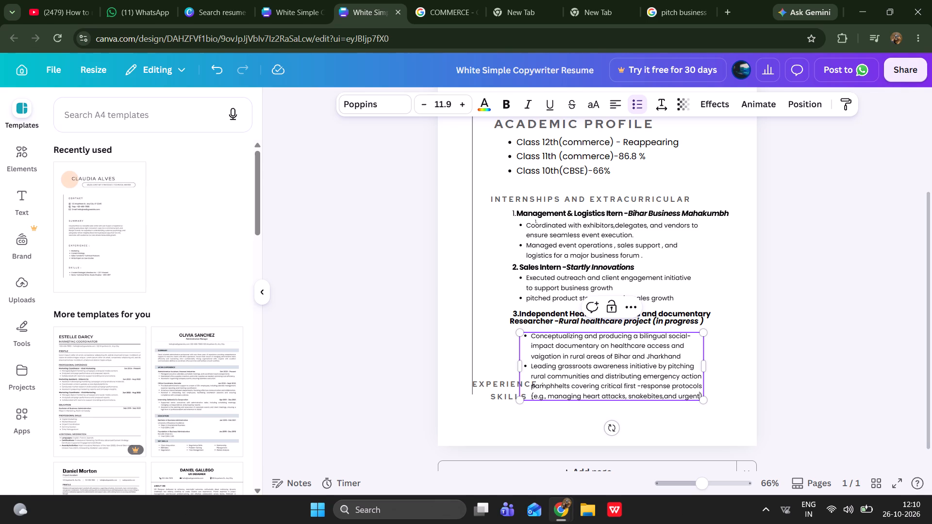
key(space)
text(medical cri)
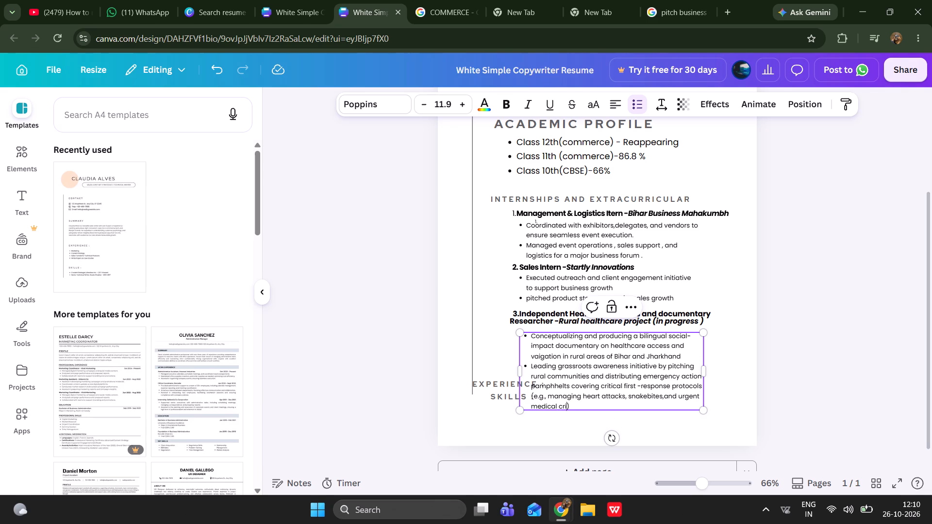
text(ses)
Delete the leftover Experience and Skills headings that overlap the third internship's bullets.
click(499, 396)
click(489, 378)
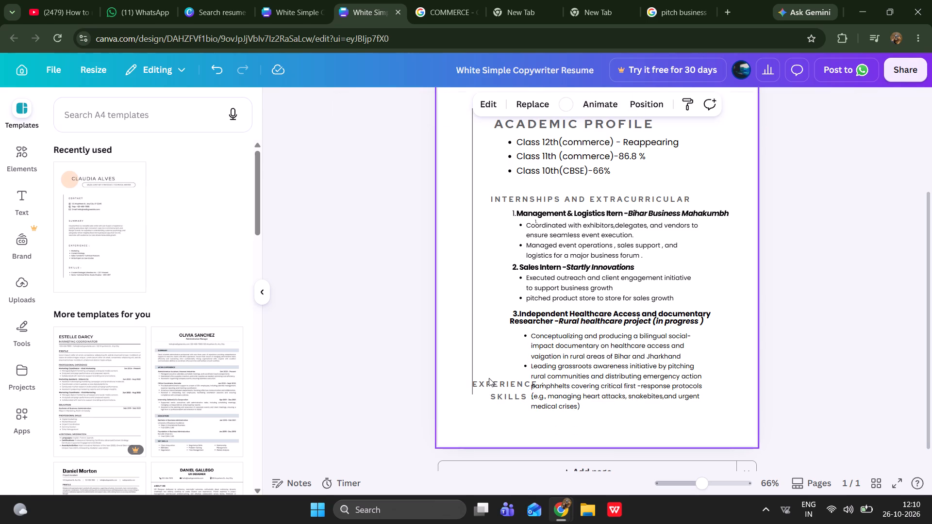
click(490, 385)
click(566, 354)
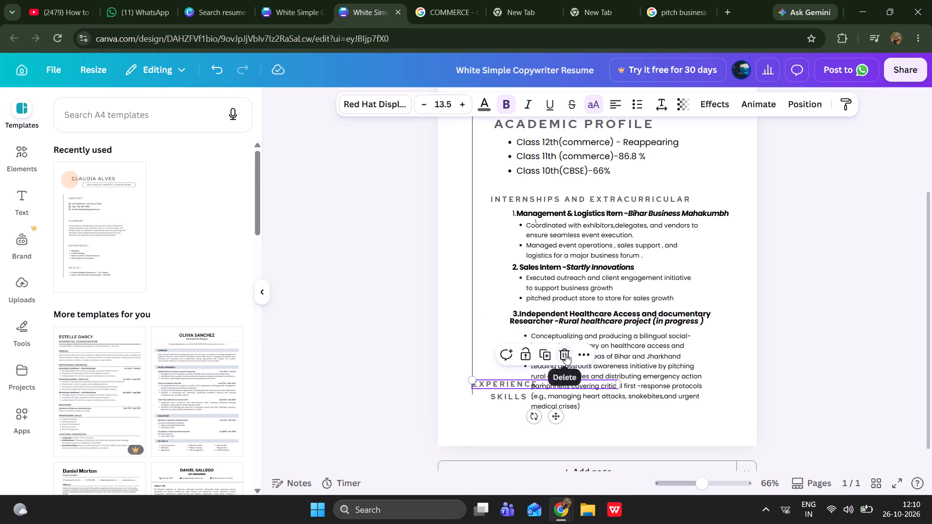
click(508, 396)
click(582, 363)
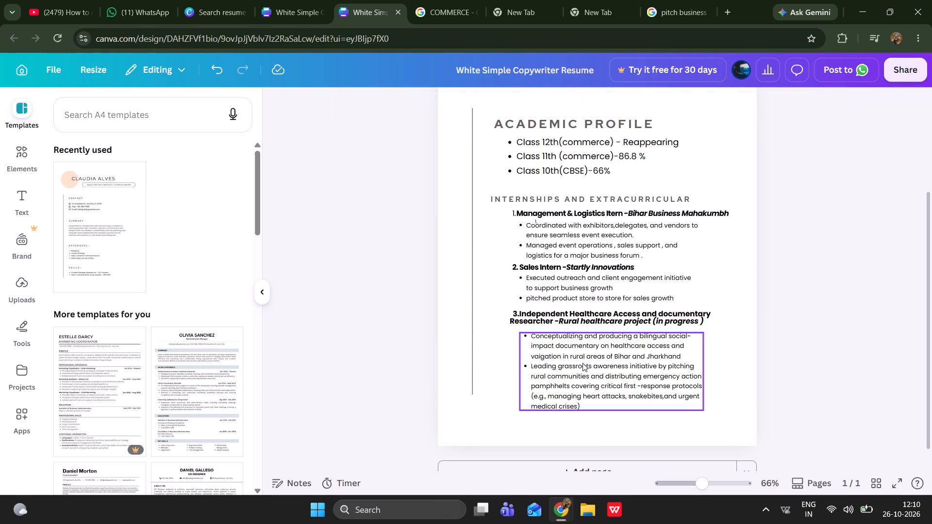
Extend the vertical line beside the sections down to the end of the third internship's bullets and straighten it.
click(487, 377)
click(471, 393)
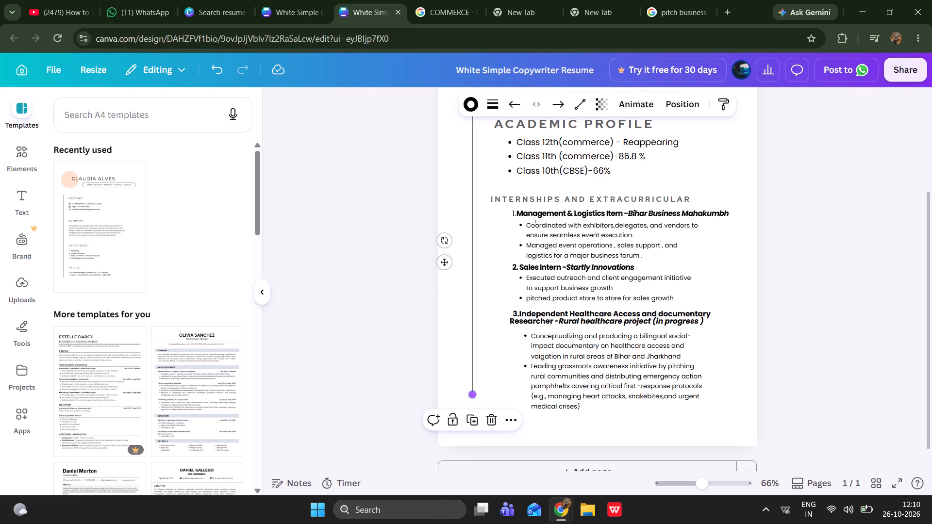
drag(471, 396, 475, 410)
click(475, 410)
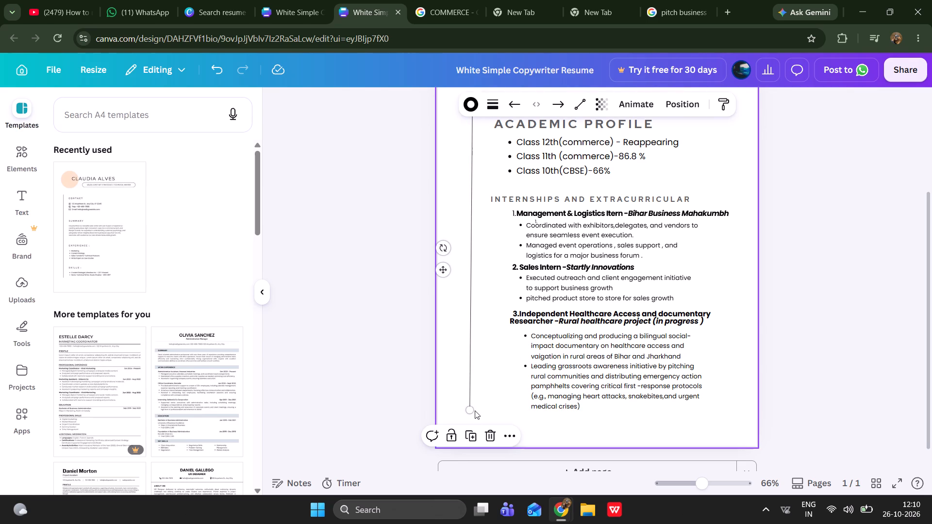
click(466, 407)
drag(471, 410, 478, 411)
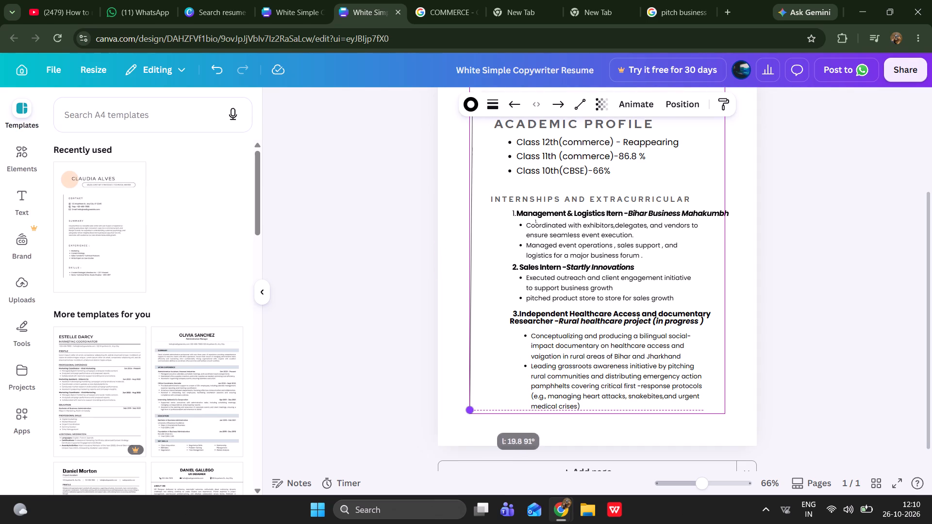
drag(478, 411, 476, 411)
scroll(479, 340, up, 2)
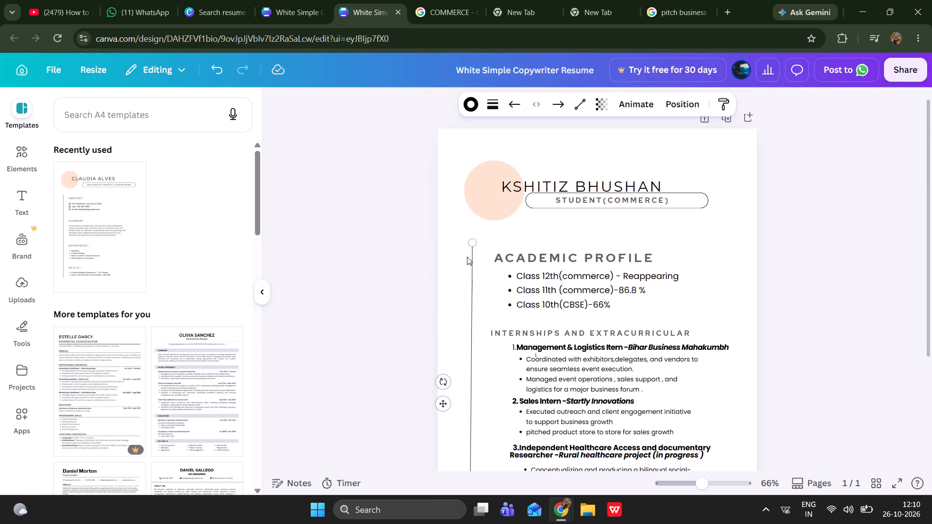
drag(473, 241, 468, 241)
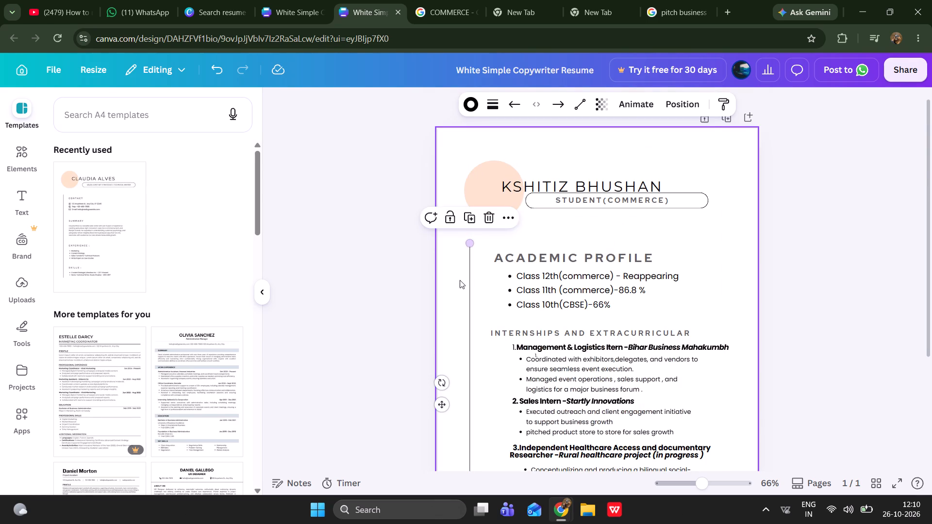
click(460, 280)
Review the resume page from the header to the last internship, checking the layout and remaining space.
scroll(492, 299, down, 5)
scroll(496, 340, up, 1)
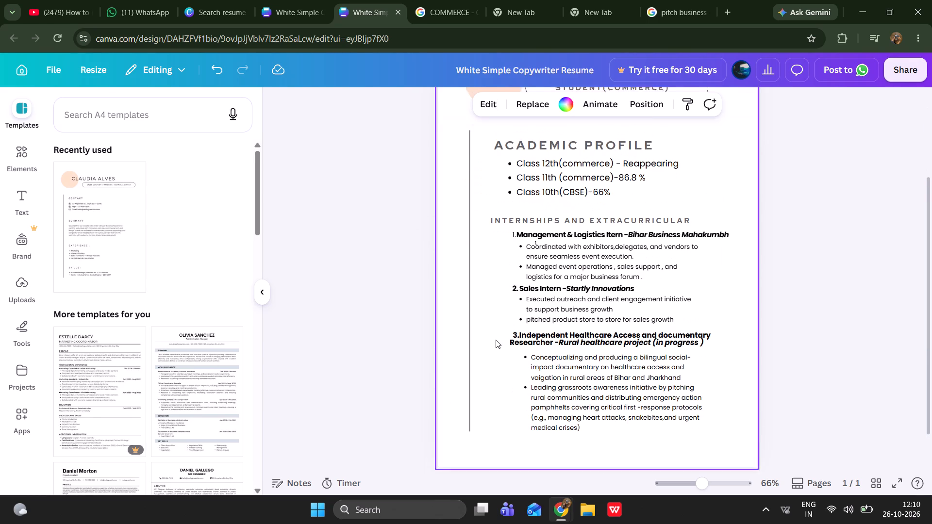
scroll(496, 340, up, 1)
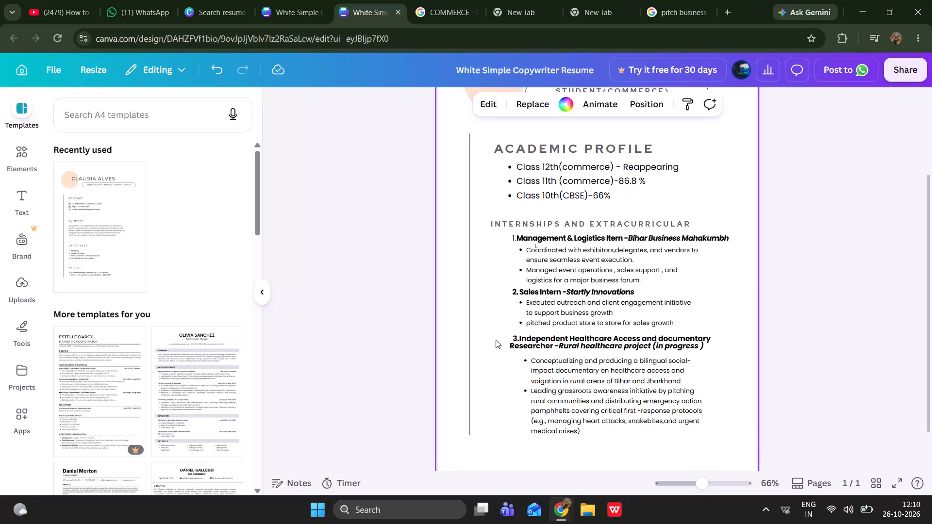
scroll(496, 340, down, 2)
scroll(496, 340, up, 1)
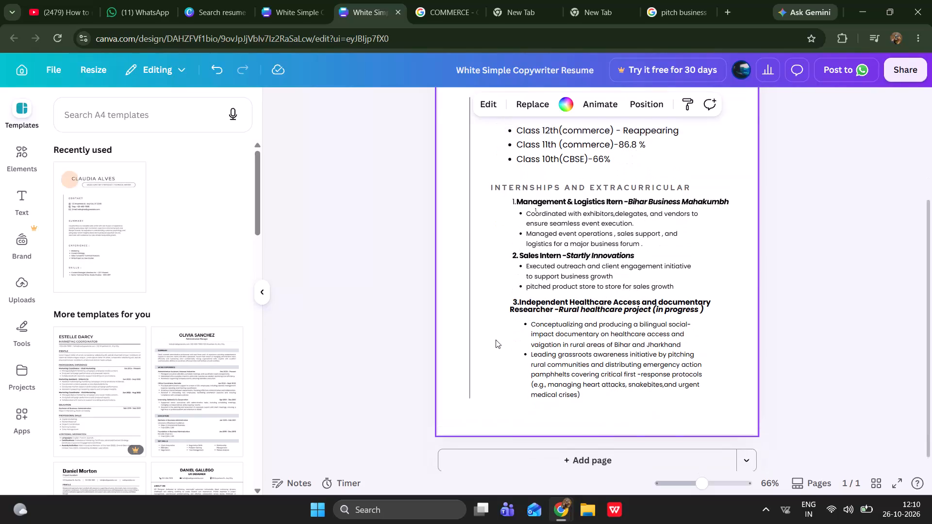
scroll(496, 340, up, 1)
scroll(496, 340, down, 1)
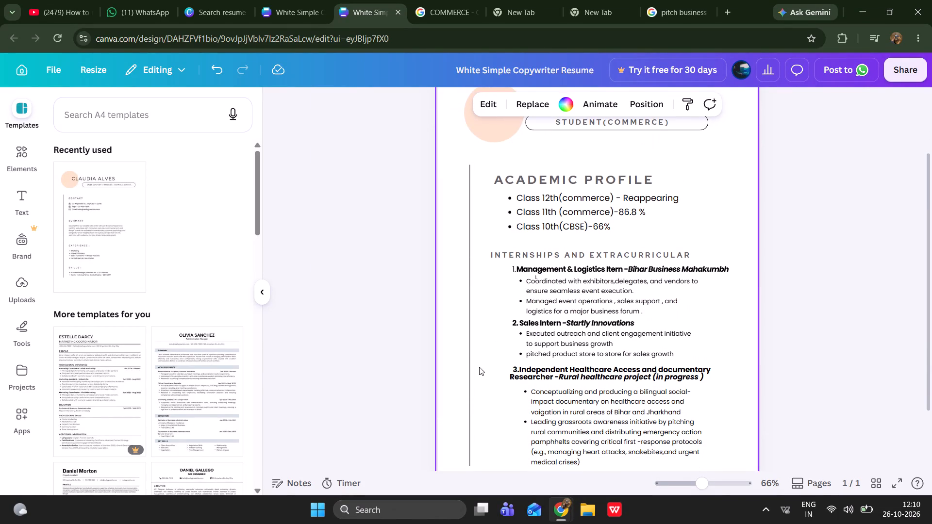
scroll(478, 368, down, 1)
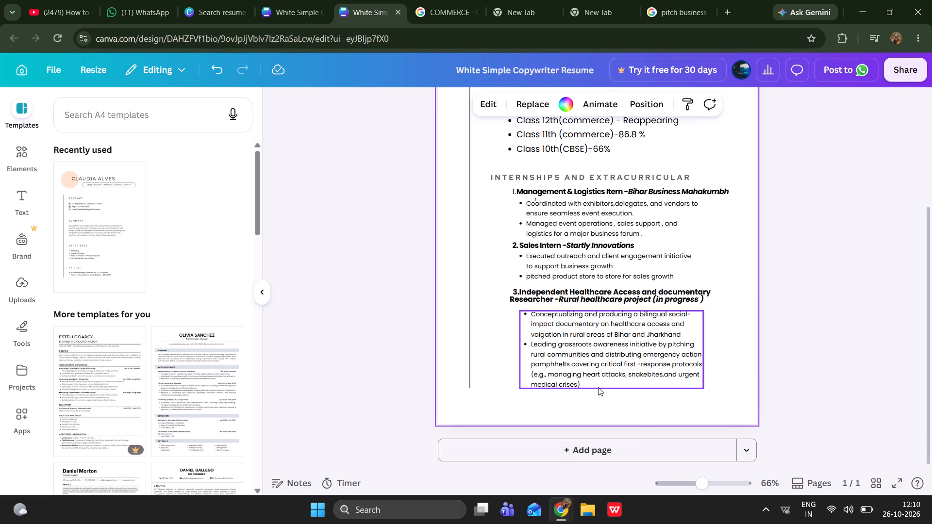
Select the third internship's bulleted text box.
click(583, 384)
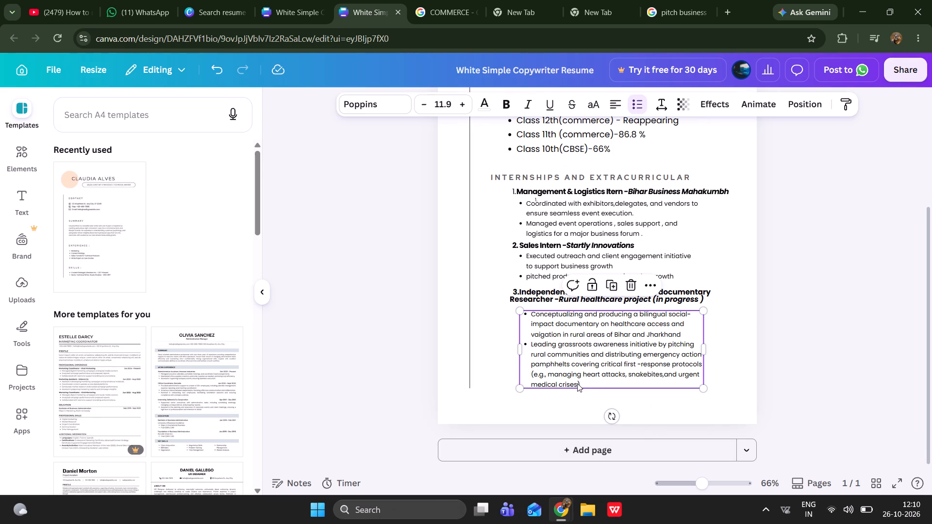
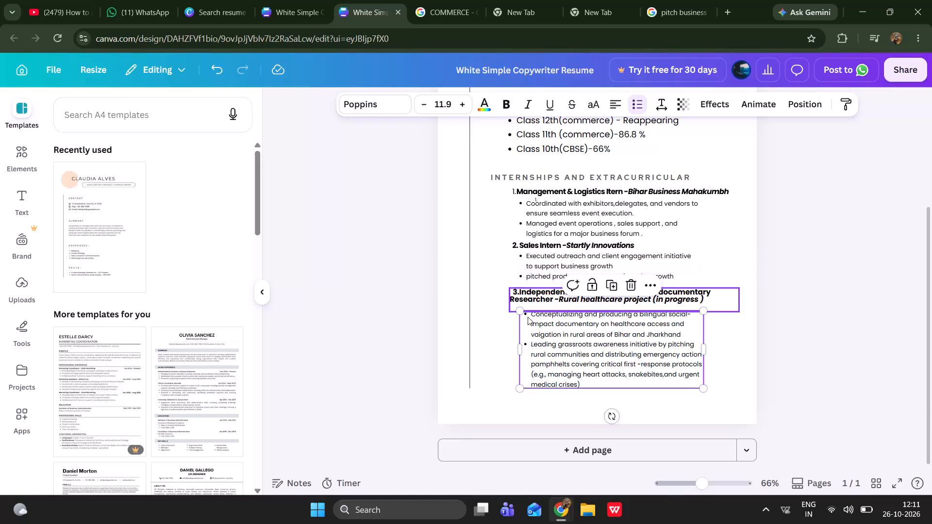
Correct the misspelled word in the third internship's first bullet to "navigation".
click(626, 319)
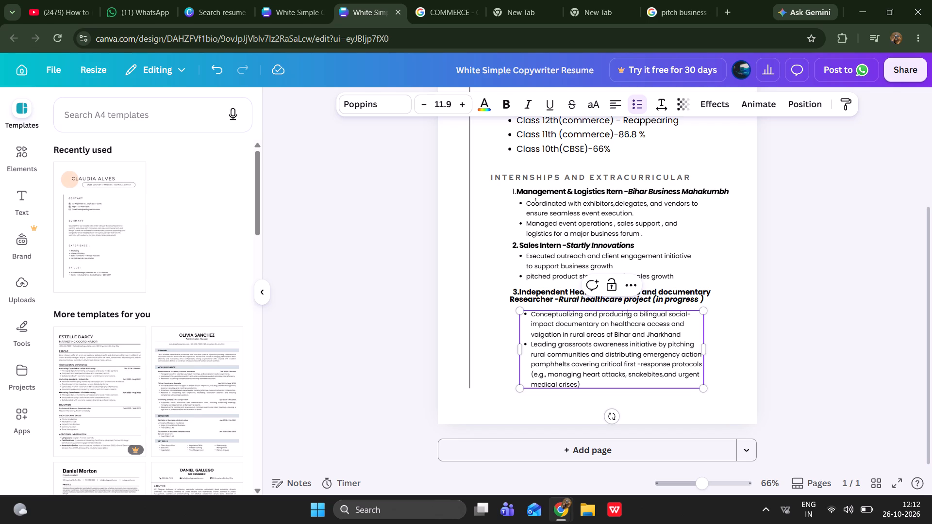
click(530, 335)
key(n)
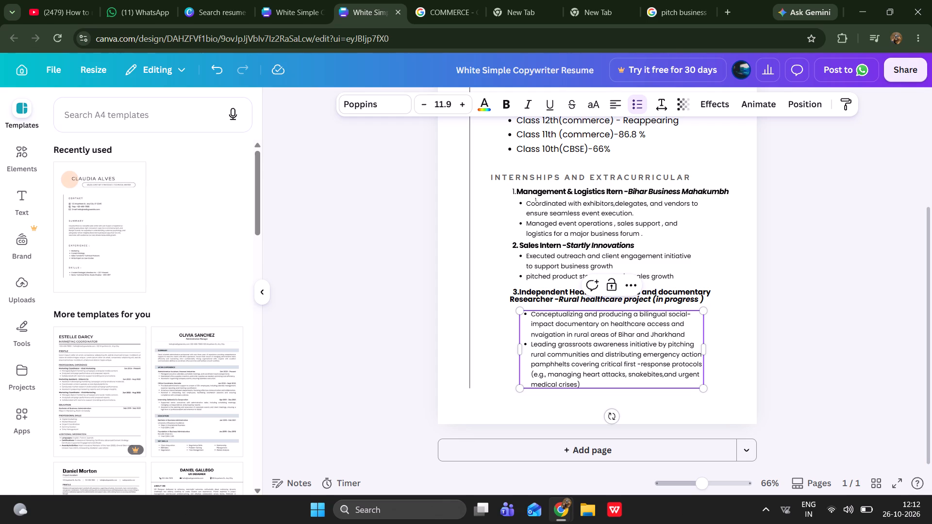
click(539, 334)
key(BackSpace)
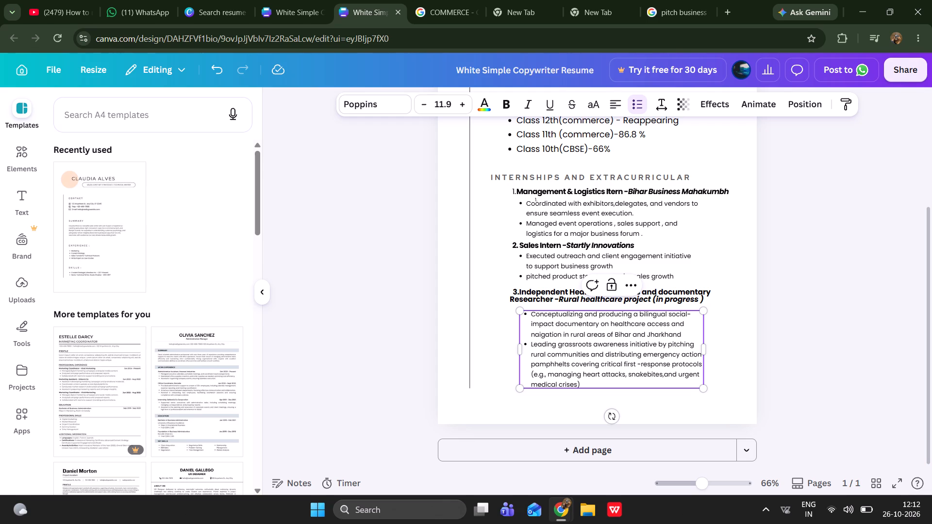
right_click(539, 335)
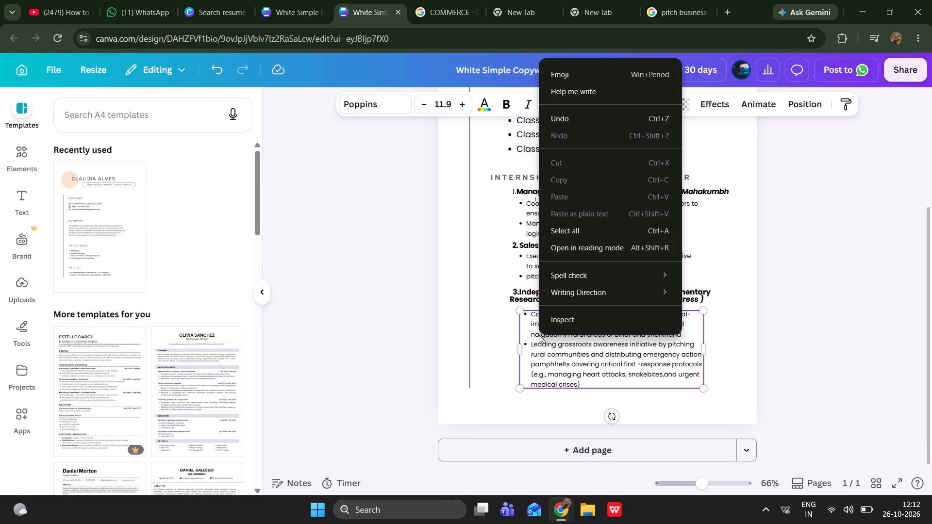
click(537, 335)
click(539, 335)
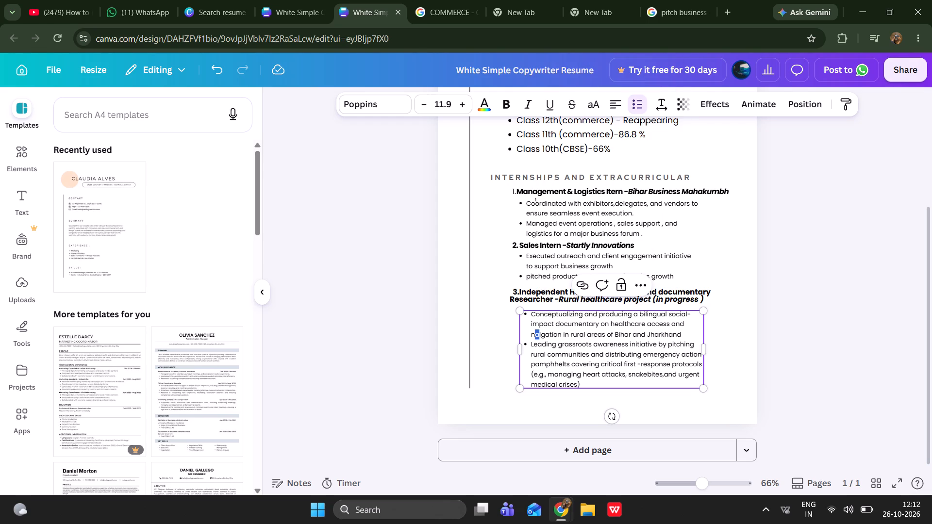
key(v)
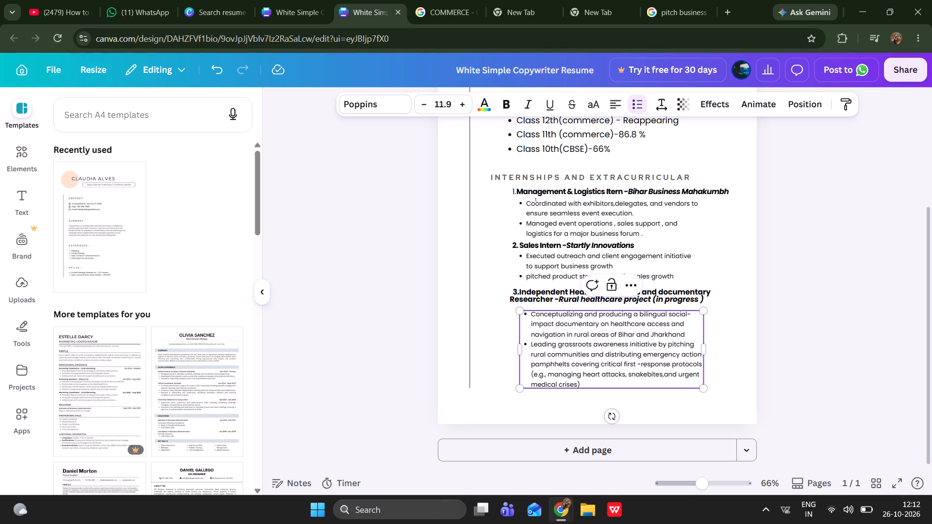
Extend the third internship's first bullet after "Jharkhand" with "with initiatives recognized by local government healthcare authorities".
click(687, 335)
text(with)
key(space)
key(comma)
key(BackSpace)
key(BackSpace)
key(comma)
key(BackSpace)
text(in)
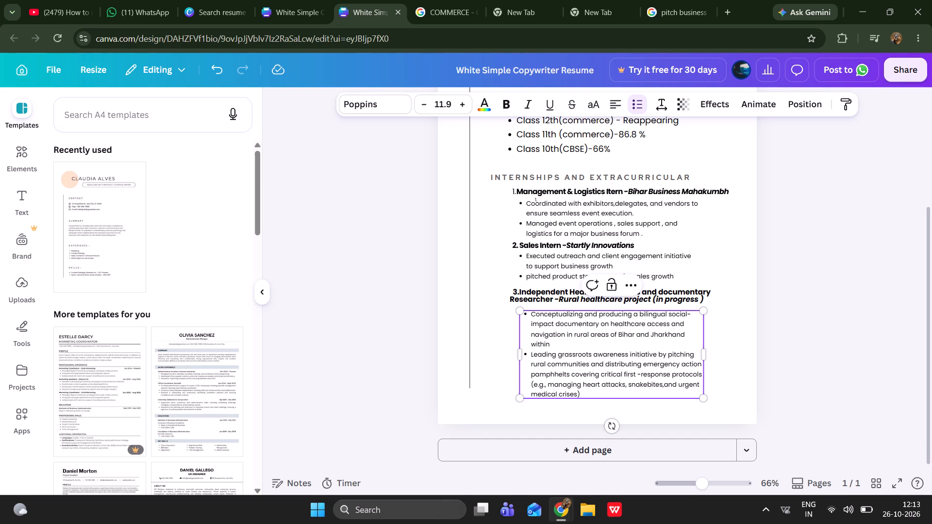
key(BackSpace)
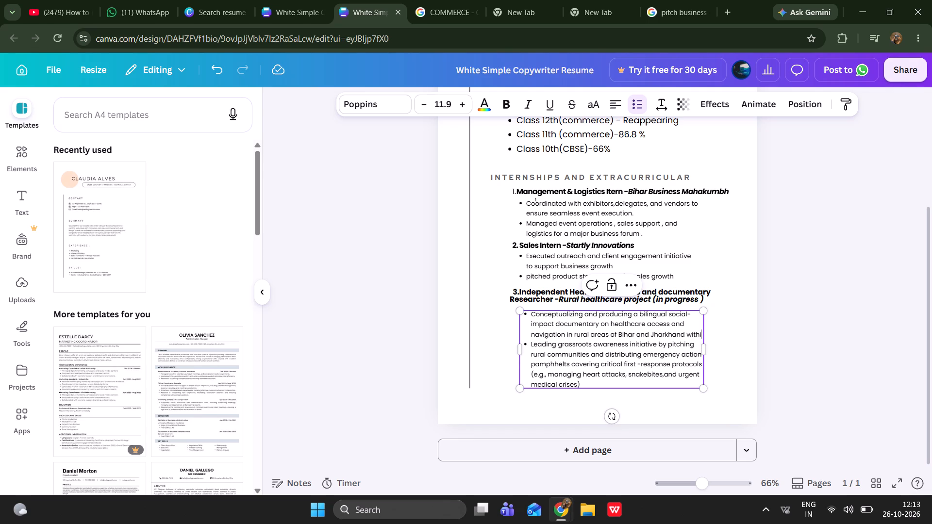
key(BackSpace)
key(space)
text(in)
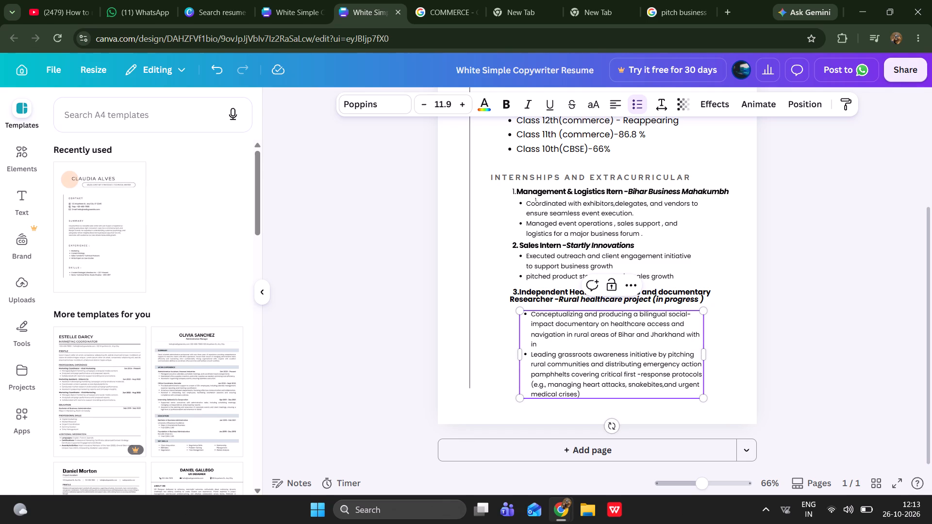
text(itiatives)
key(space)
text(recog)
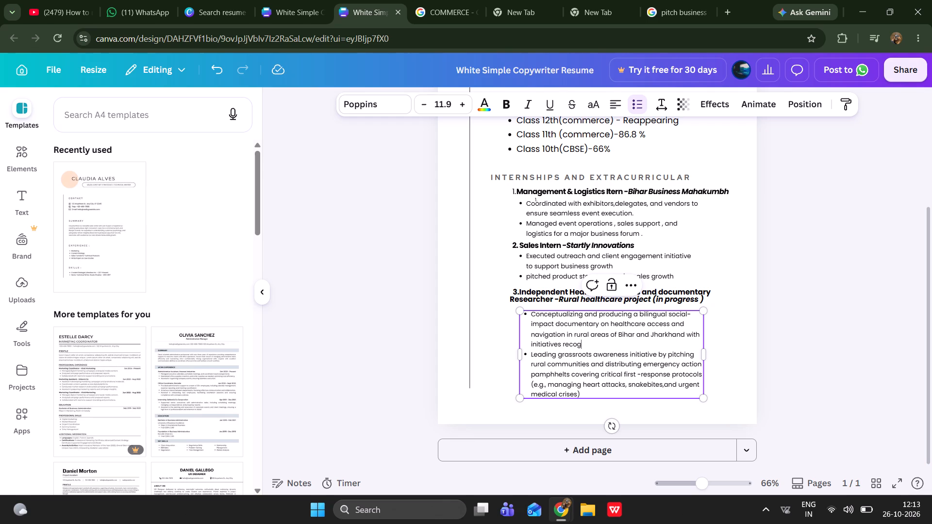
text(ni)
text(zed)
key(space)
text(by local)
key(space)
text(government)
key(space)
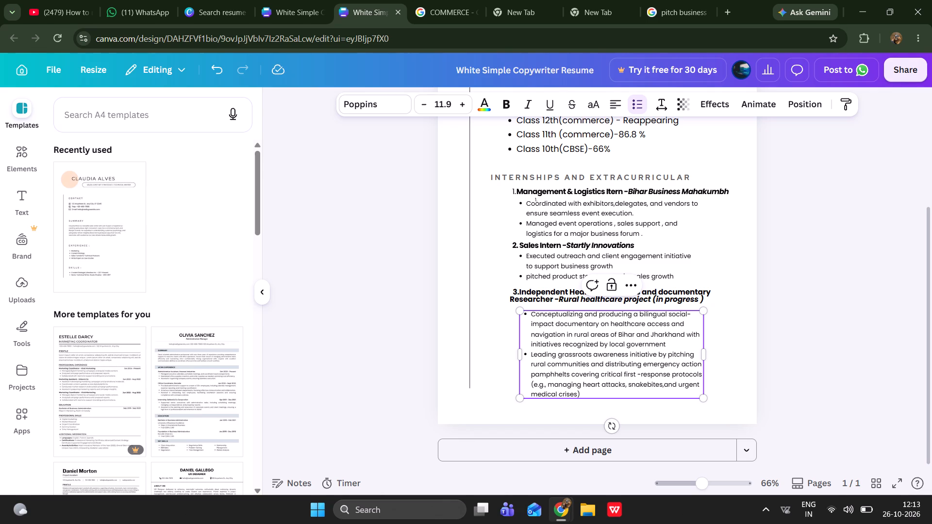
text(healthcare authorities)
key(space)
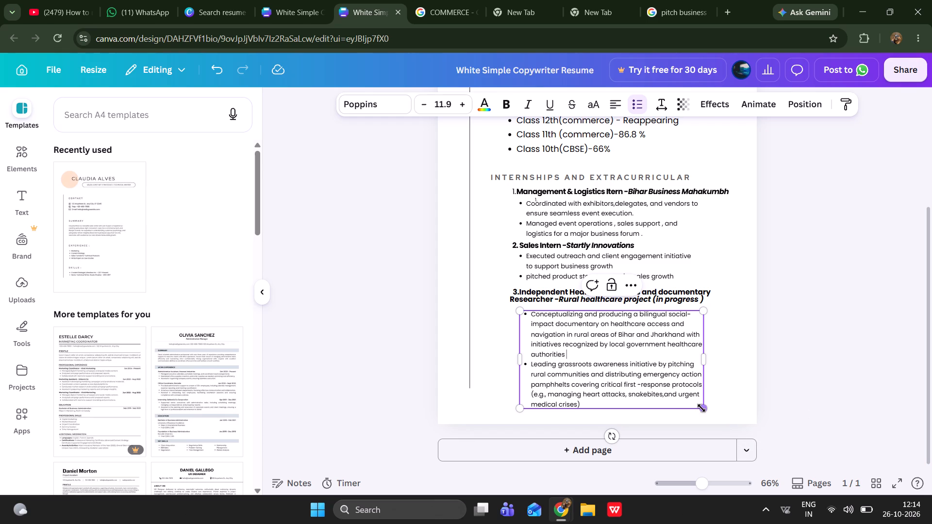
Scale the third internship's bulleted text down to font size 9.6 and position it just below its heading.
drag(703, 409, 699, 381)
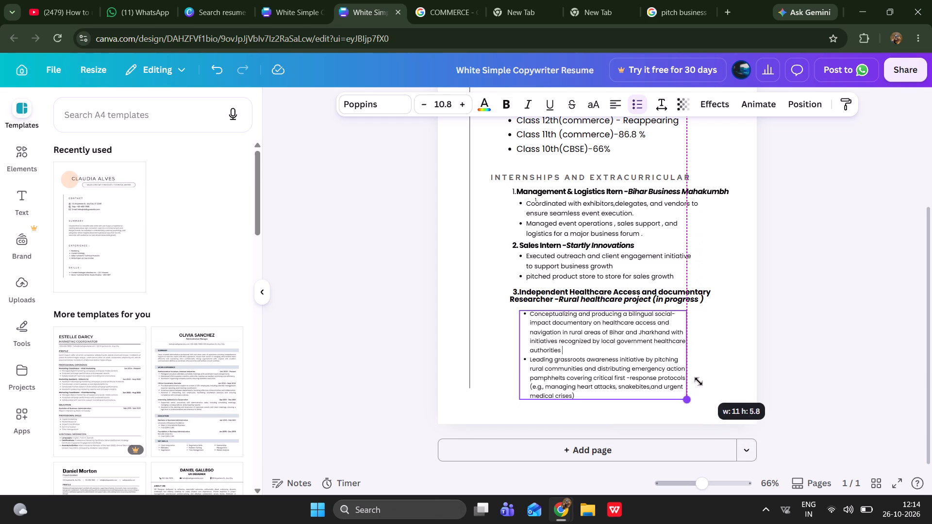
drag(699, 381, 680, 369)
click(721, 361)
drag(630, 337, 625, 329)
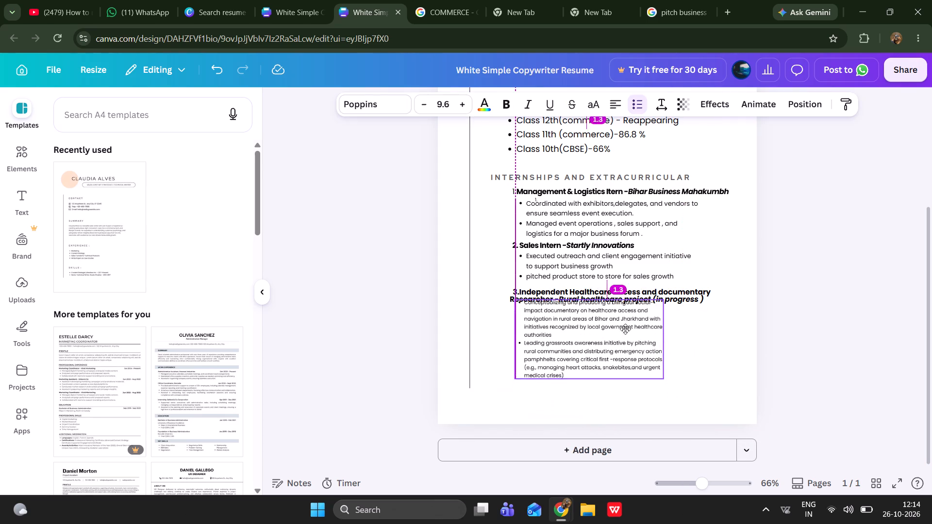
drag(625, 329, 626, 333)
click(703, 340)
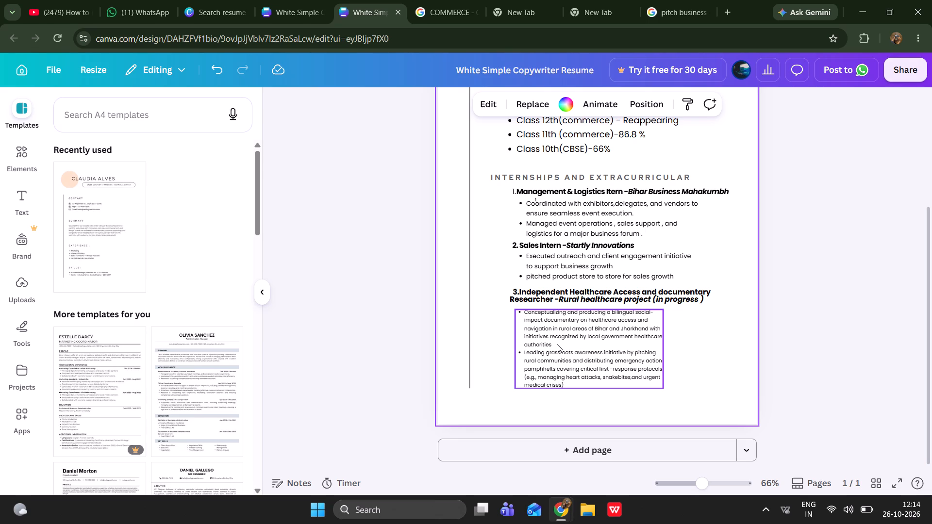
Review the resume page from the header to the third internship, checking the text and layout.
click(752, 348)
scroll(703, 303, up, 4)
scroll(703, 303, down, 1)
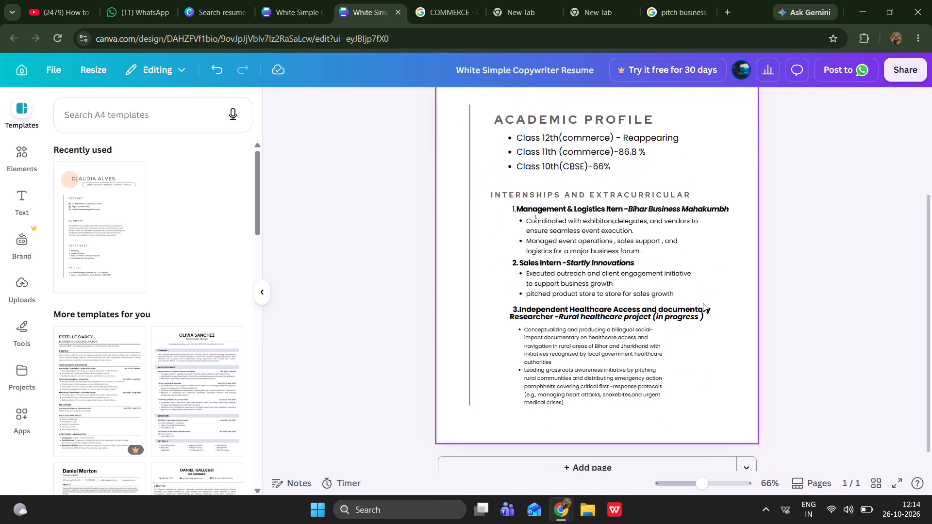
scroll(703, 303, down, 2)
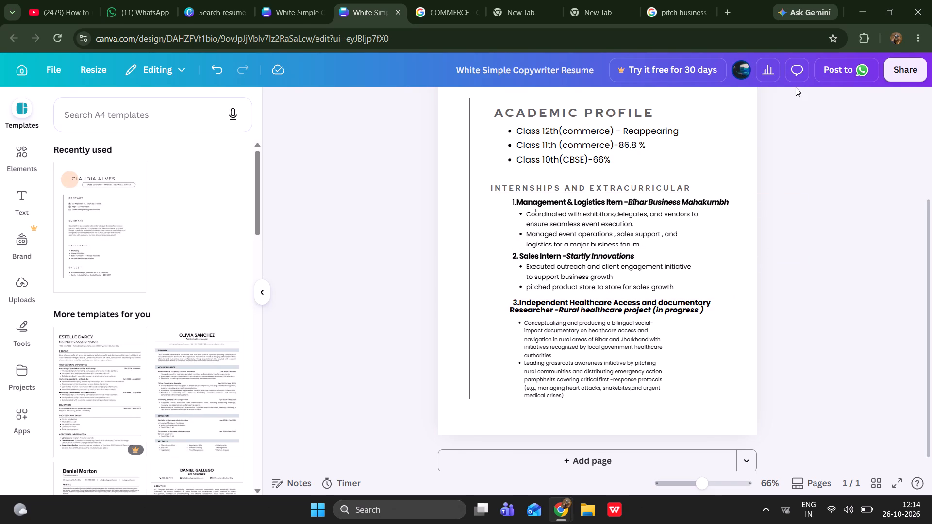
scroll(796, 87, up, 3)
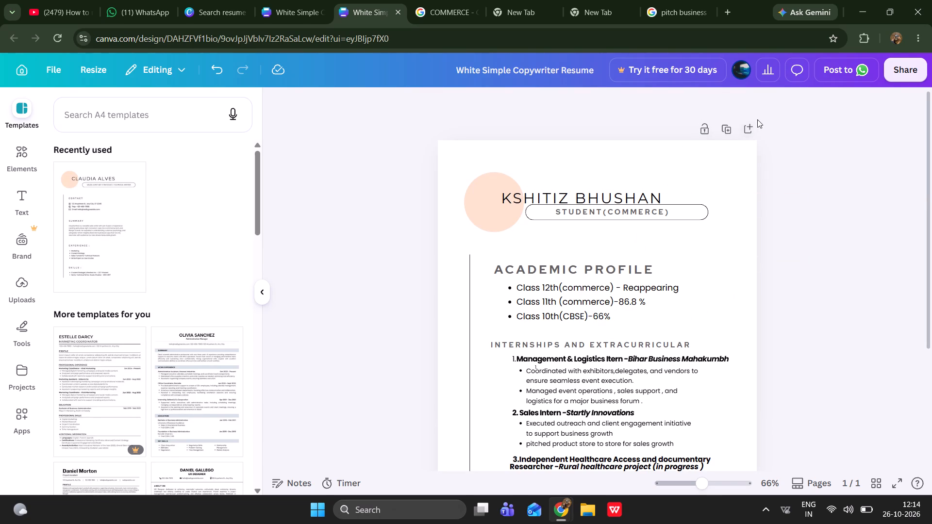
scroll(714, 188, down, 6)
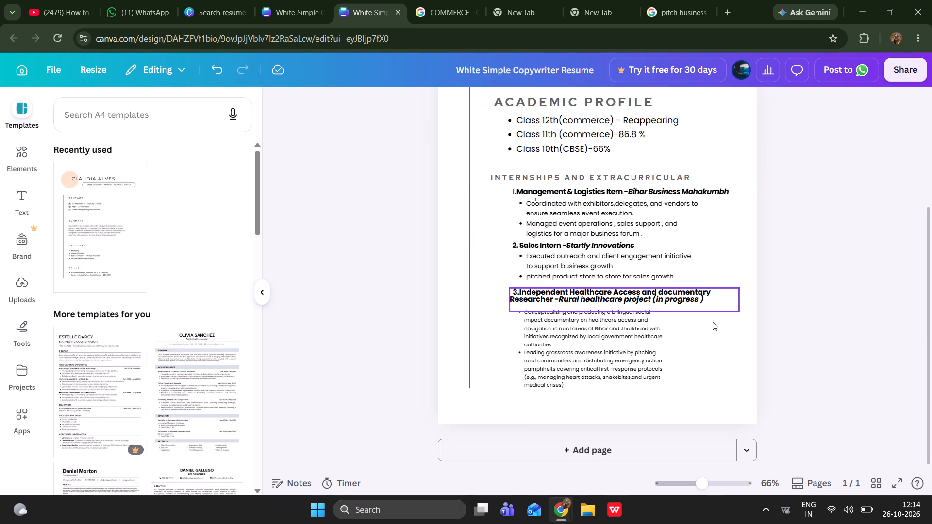
scroll(733, 429, up, 5)
scroll(679, 248, down, 1)
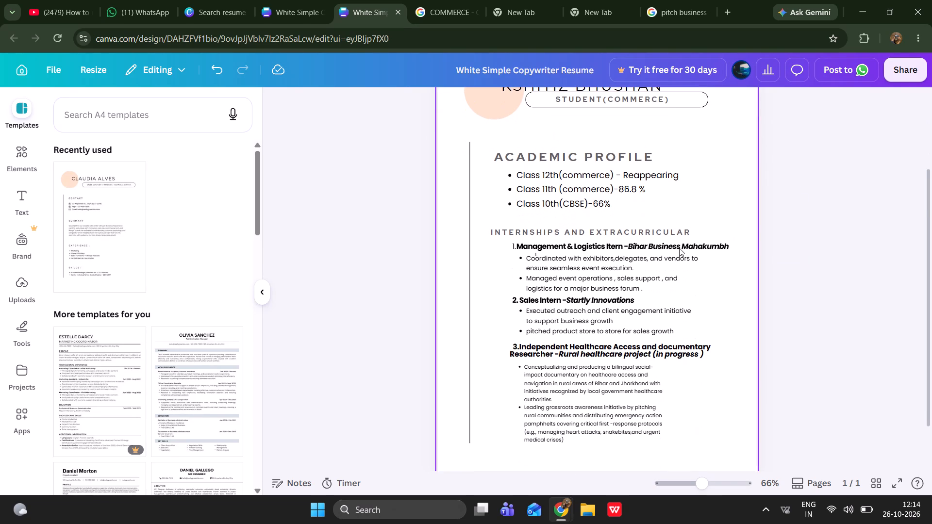
scroll(679, 248, down, 1)
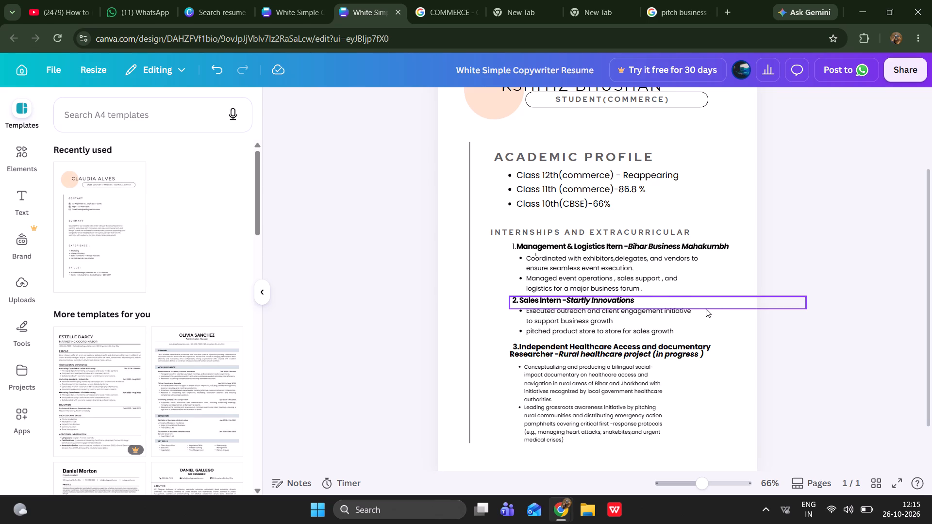
Add a full stop to the end of both bullets under the Sales Intern entry.
click(692, 311)
click(687, 308)
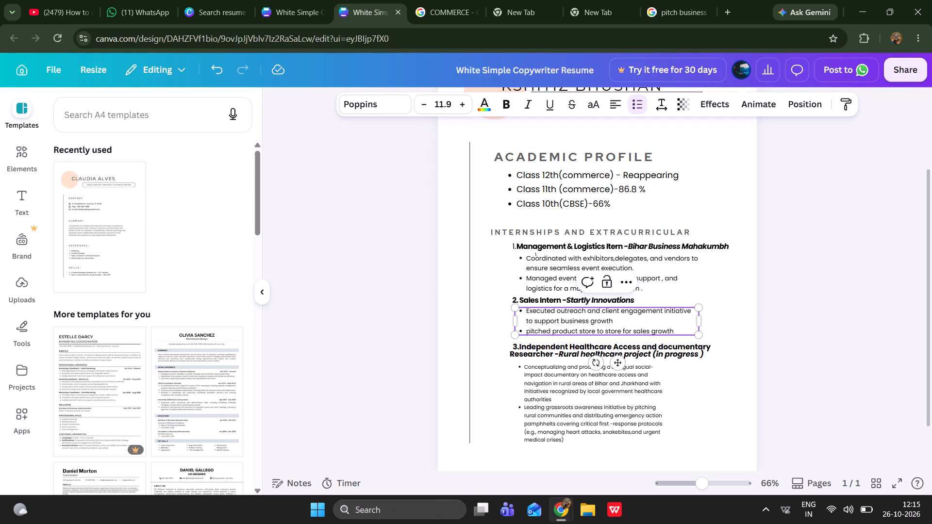
click(614, 322)
key(period)
click(676, 331)
key(period)
Add full stops after "authorities", "protocols" and the closing bracket following "medical crises" in the third internship's bullets.
click(553, 397)
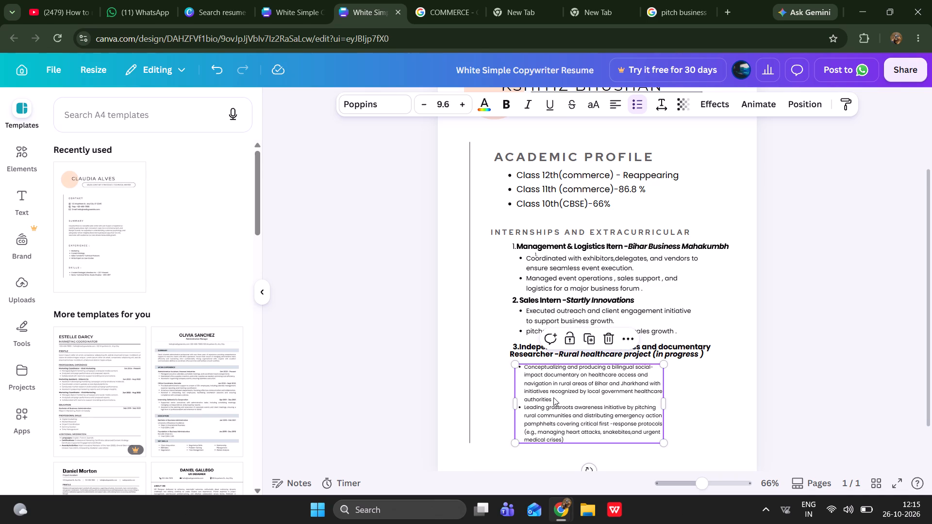
click(553, 397)
click(552, 399)
key(period)
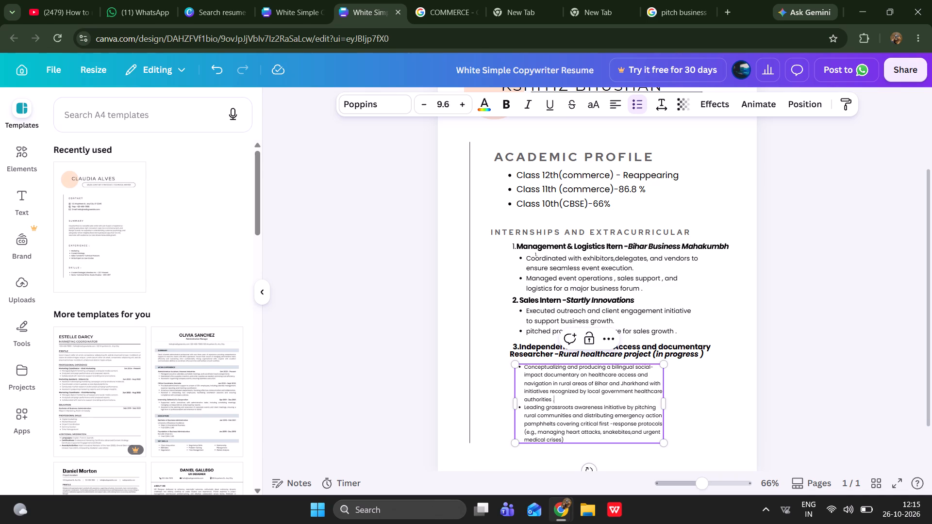
click(565, 438)
click(662, 424)
key(period)
click(568, 441)
key(period)
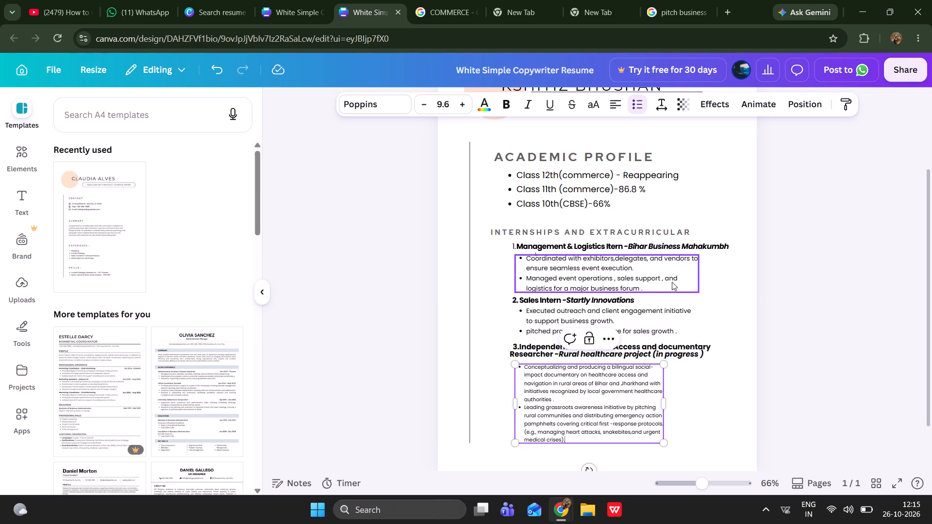
Widen and scale the third internship's bulleted text box to about 13.4 by 3.6, with the text at size 9.6.
click(641, 288)
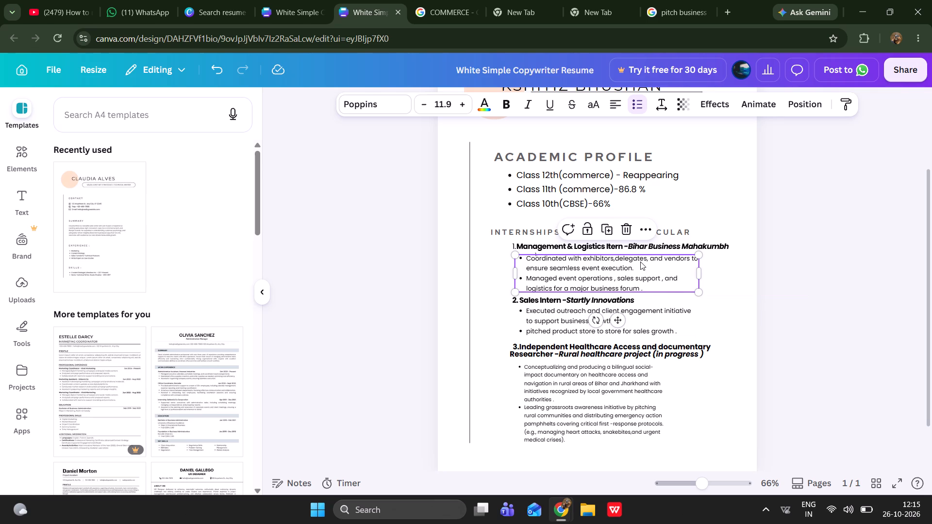
scroll(640, 262, up, 3)
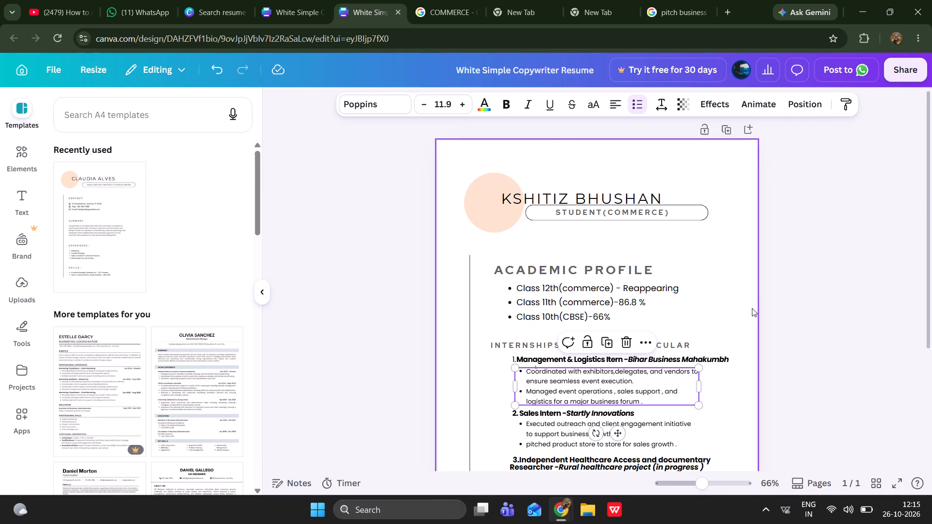
scroll(752, 308, down, 3)
click(627, 368)
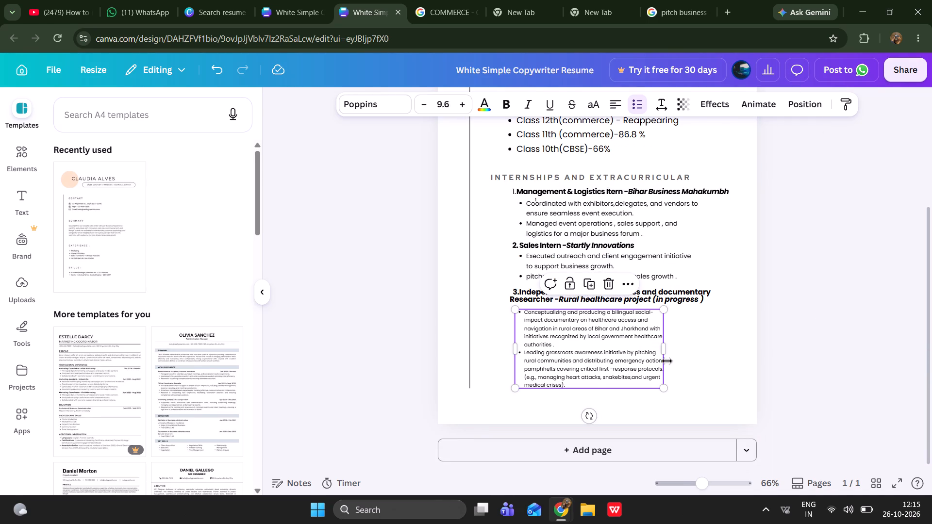
drag(665, 353, 721, 343)
drag(717, 361, 736, 403)
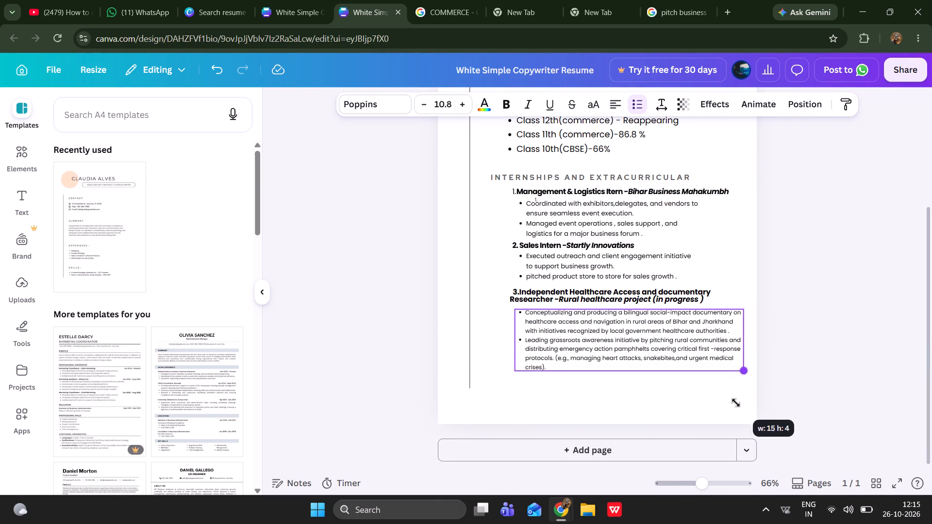
drag(736, 403, 742, 413)
click(632, 337)
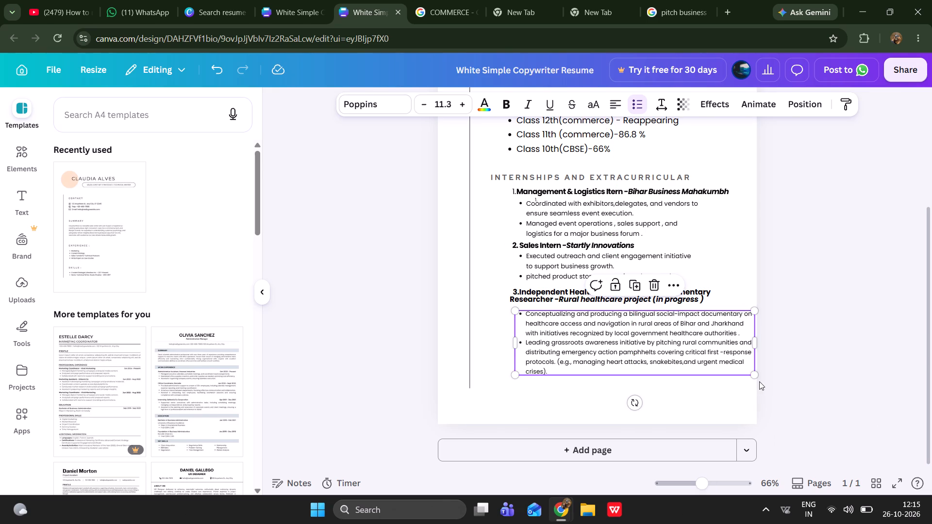
drag(755, 377, 715, 378)
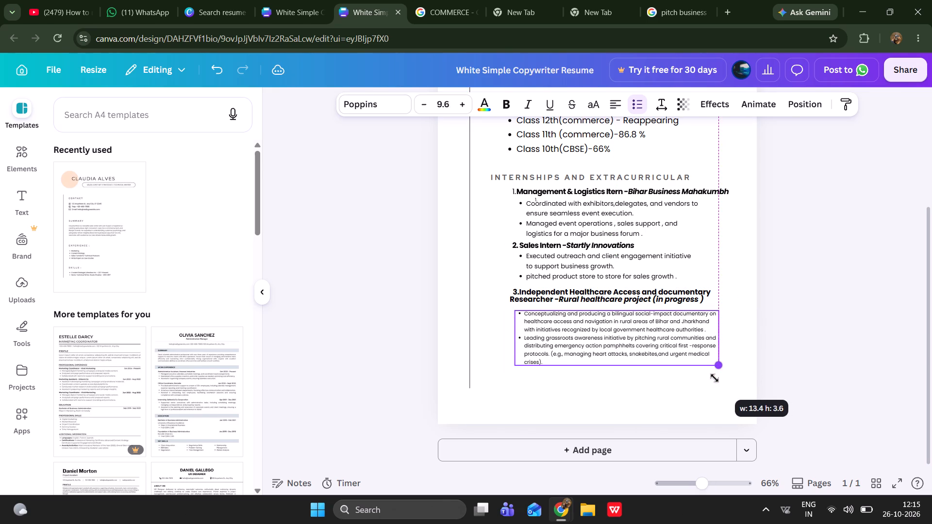
drag(715, 378, 714, 378)
Set the font size of the third internship's bulleted text to 10.6.
triple_click(458, 102)
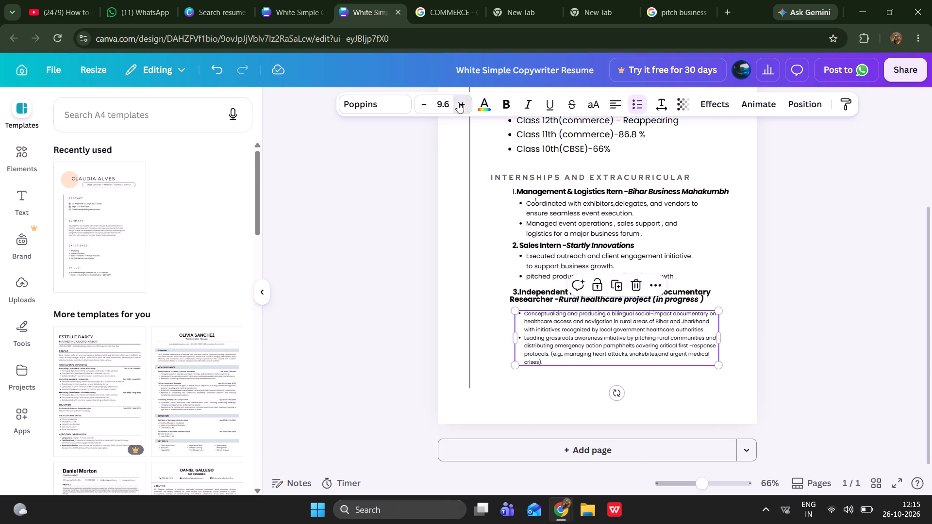
click(422, 105)
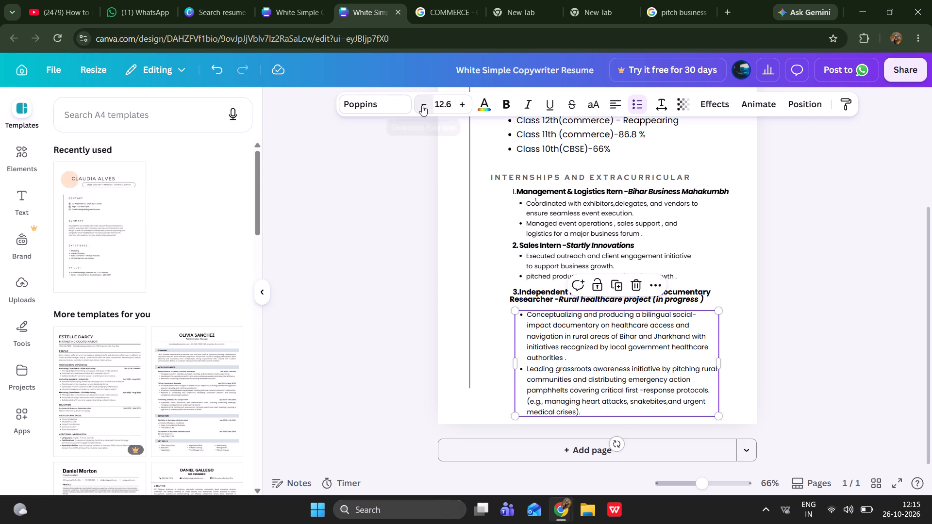
click(422, 105)
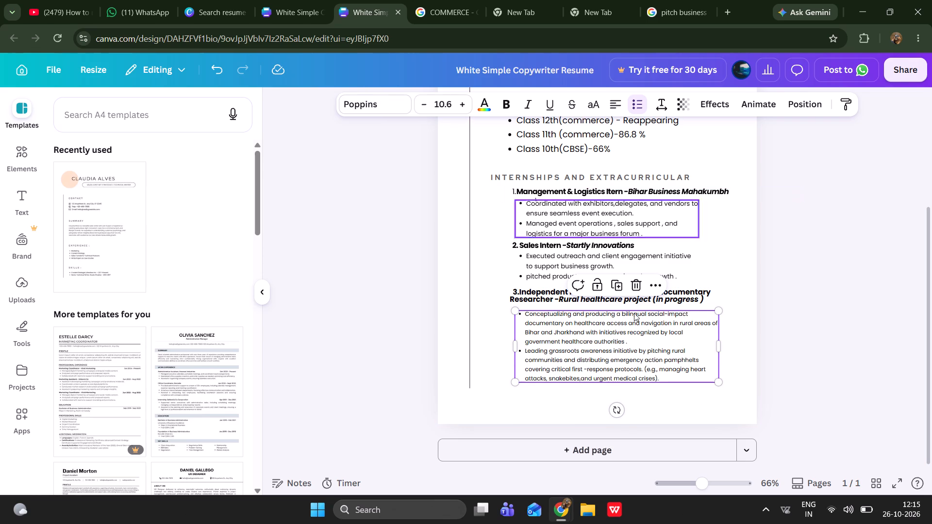
click(813, 336)
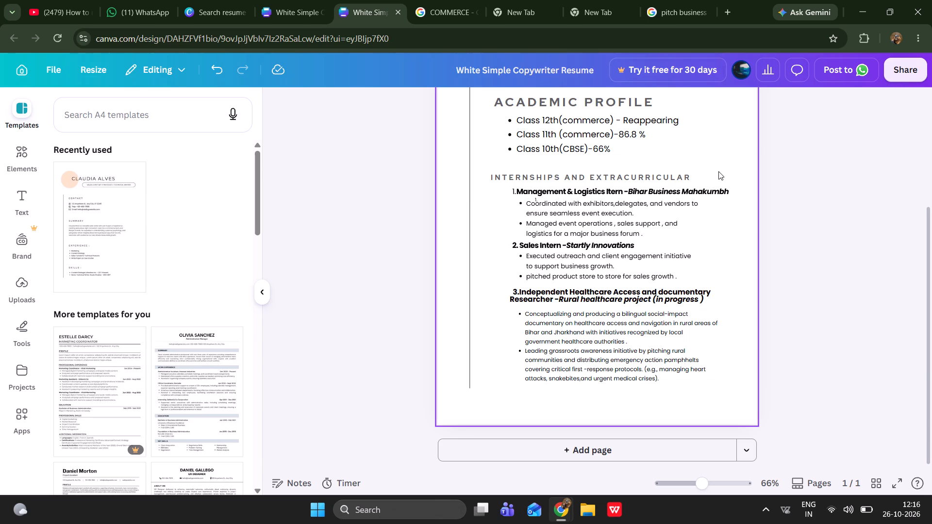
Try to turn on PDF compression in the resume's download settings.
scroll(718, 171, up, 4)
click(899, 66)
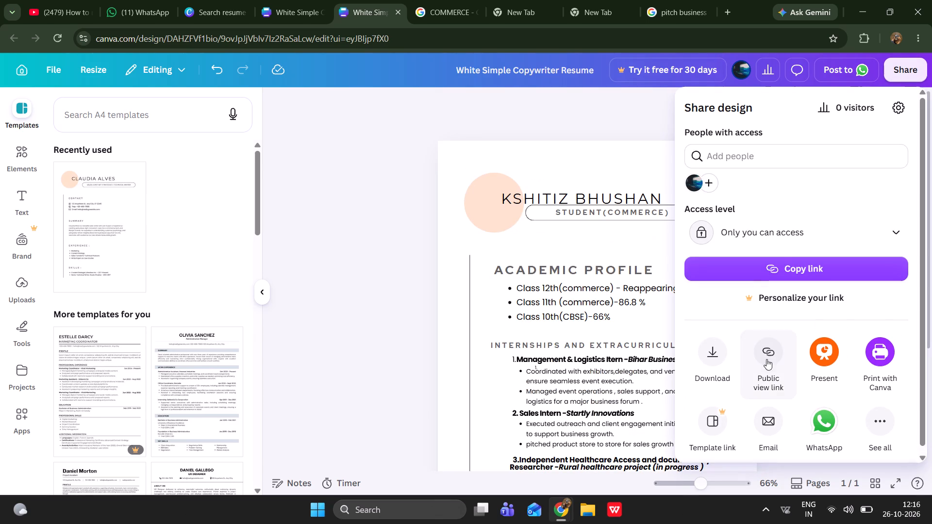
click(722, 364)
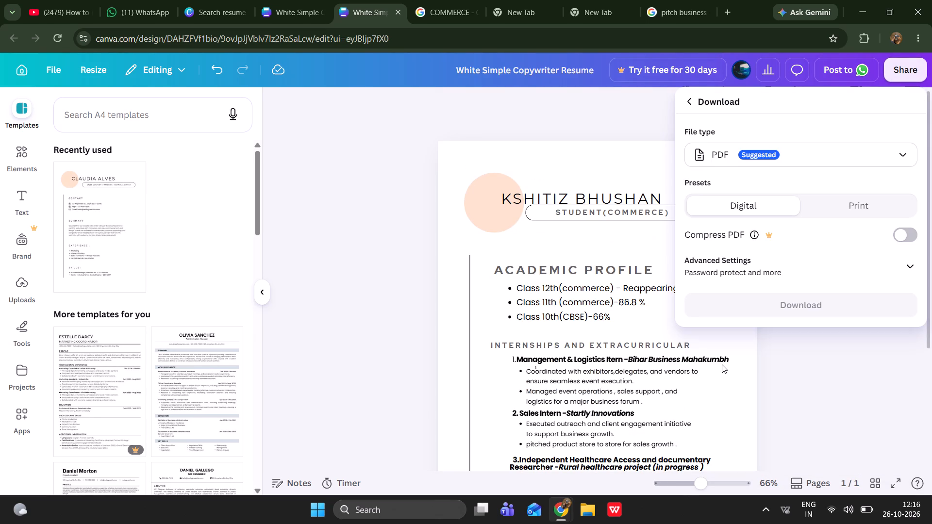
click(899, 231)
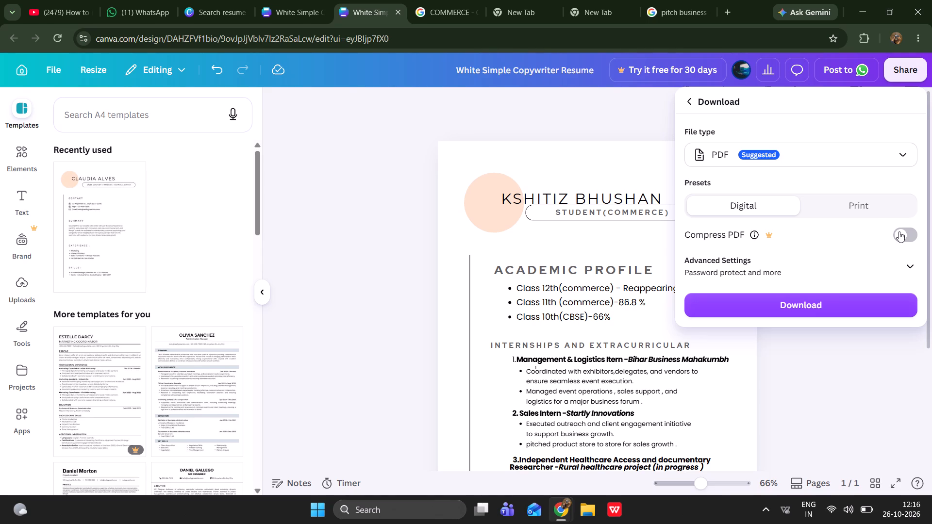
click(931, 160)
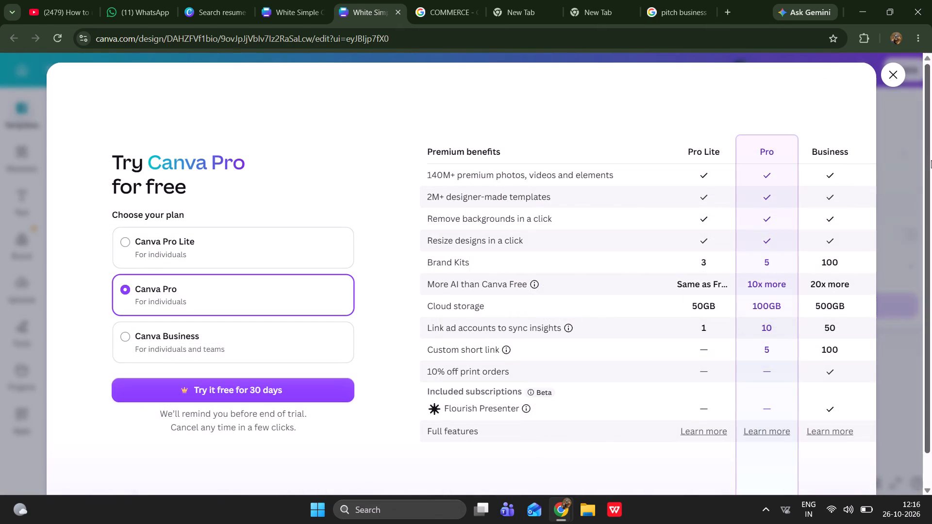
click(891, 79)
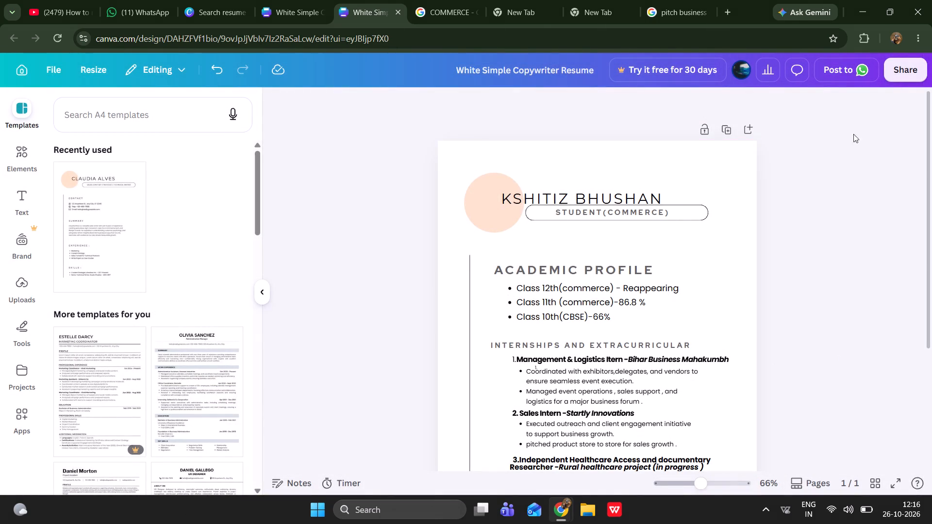
Open the resume's download settings and bring up the file type choice.
click(902, 76)
click(714, 347)
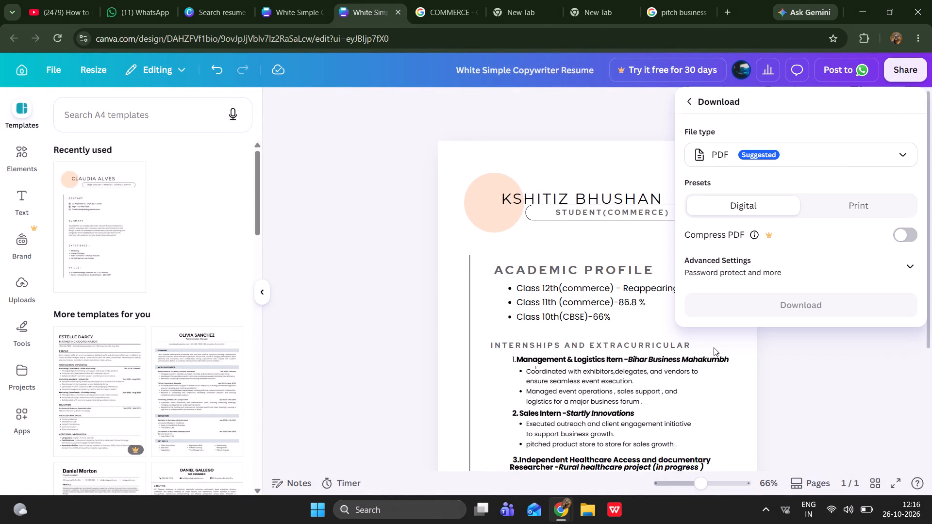
click(804, 154)
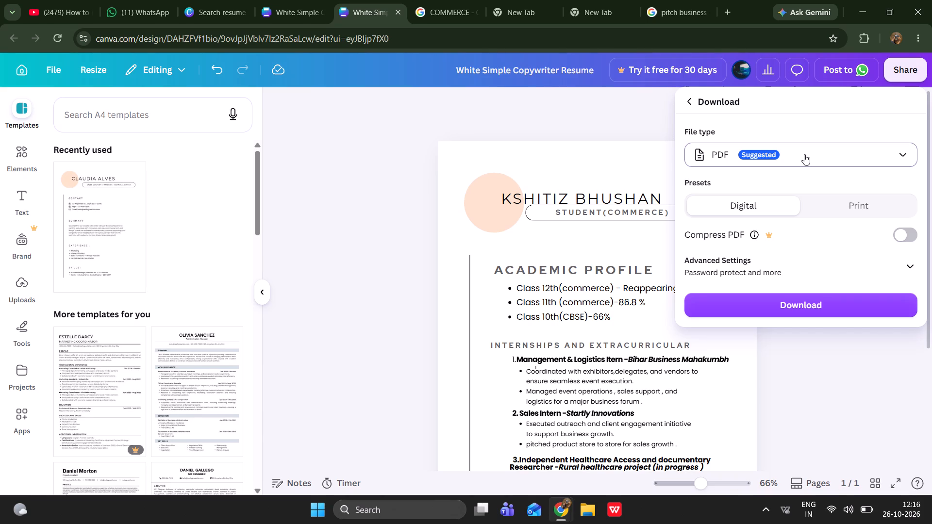
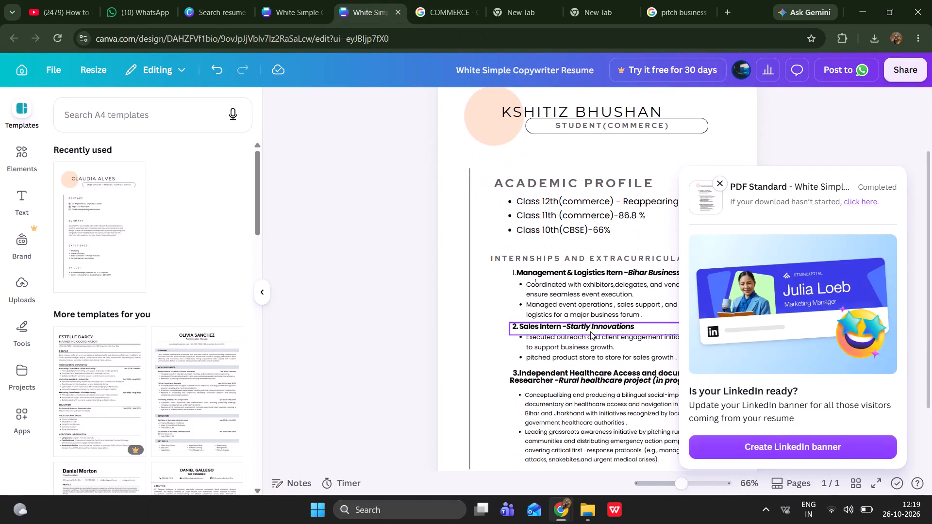
Dismiss the download notice and delete the stray empty numbered text box just below the first internship heading.
scroll(590, 331, down, 1)
click(723, 182)
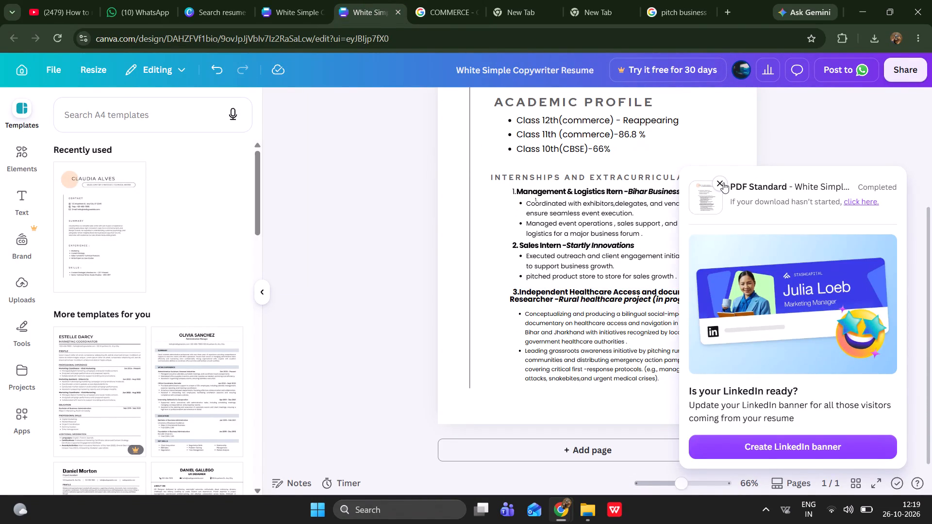
click(534, 195)
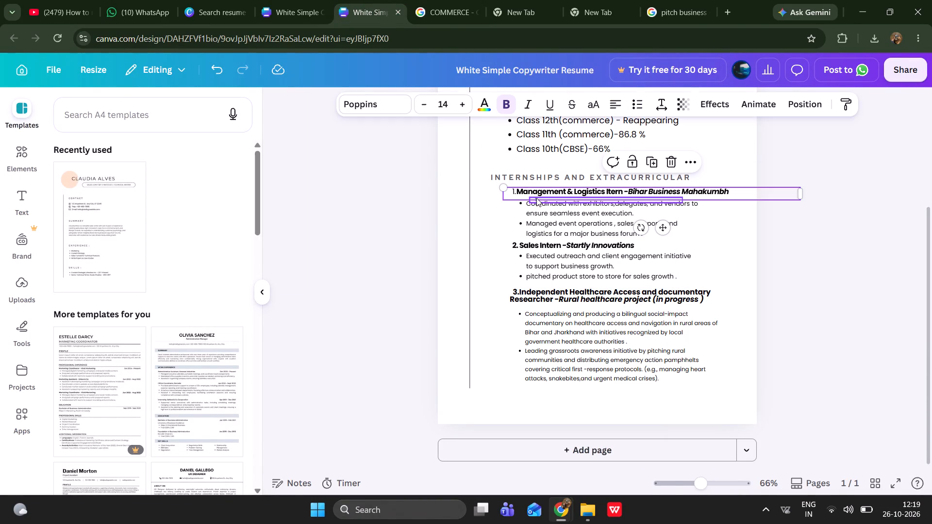
click(539, 198)
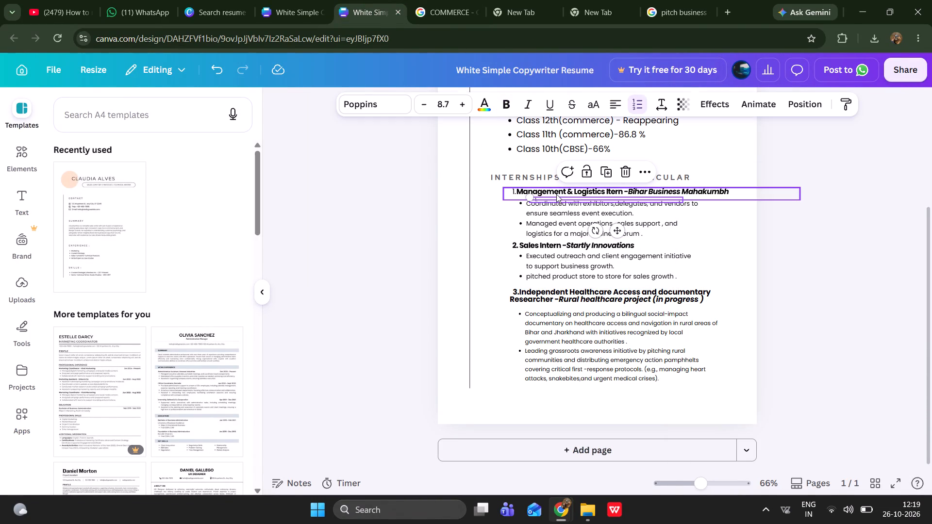
key(BackSpace)
click(875, 200)
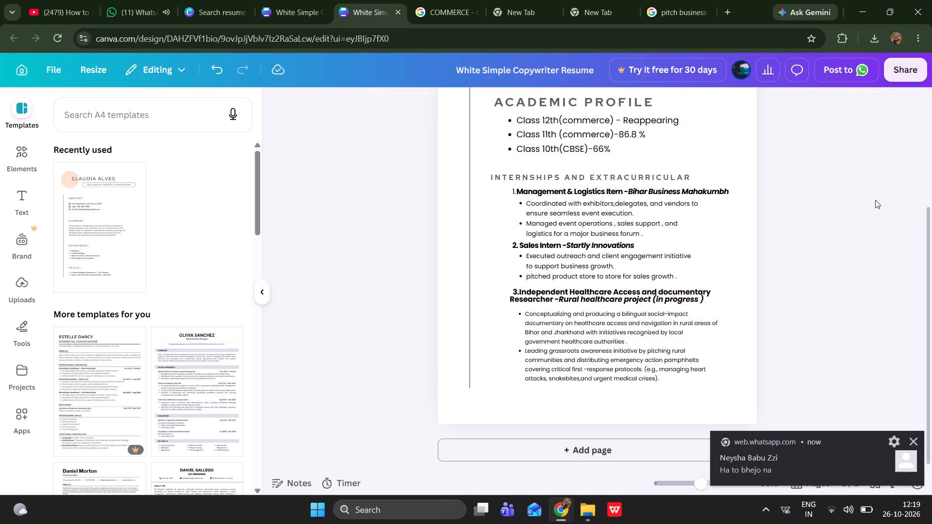
Enlarge the third internship's bulleted text box by its lower corners until the text is at size 11.7.
scroll(664, 225, up, 1)
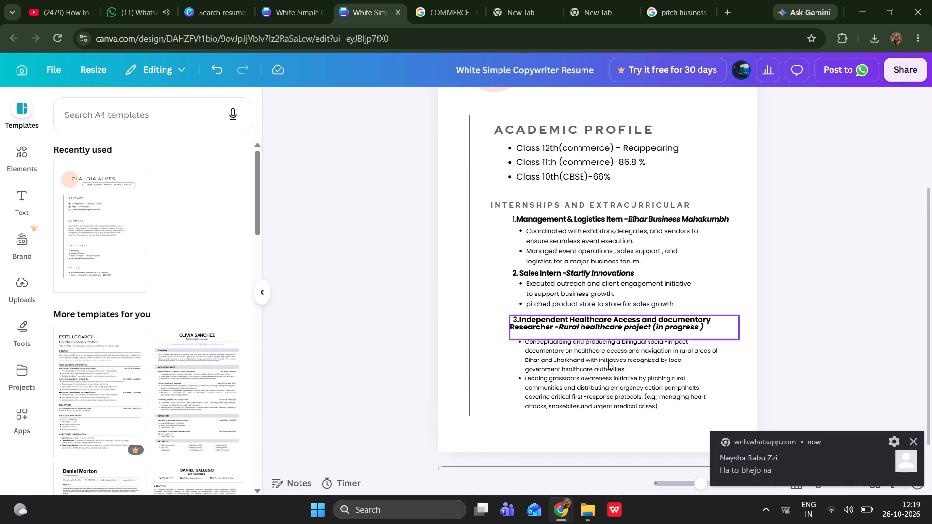
click(607, 361)
drag(719, 412, 719, 418)
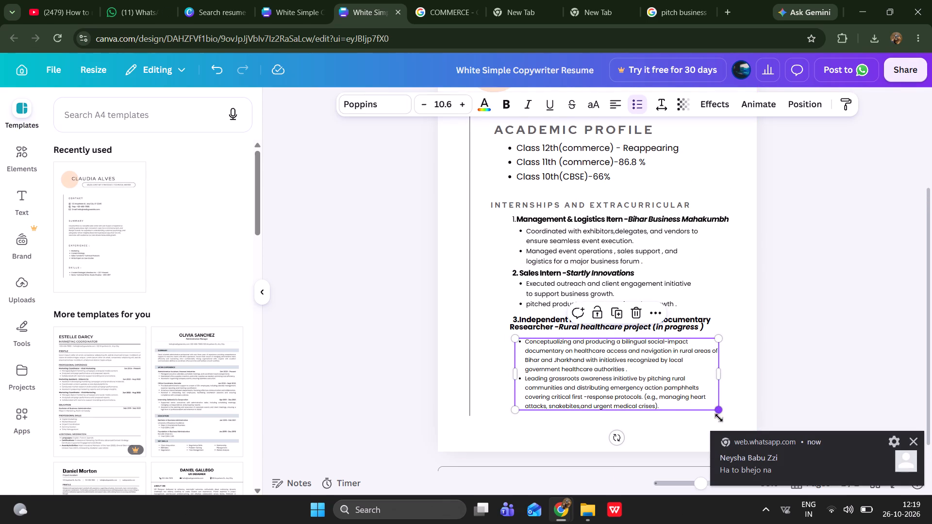
drag(719, 418, 719, 438)
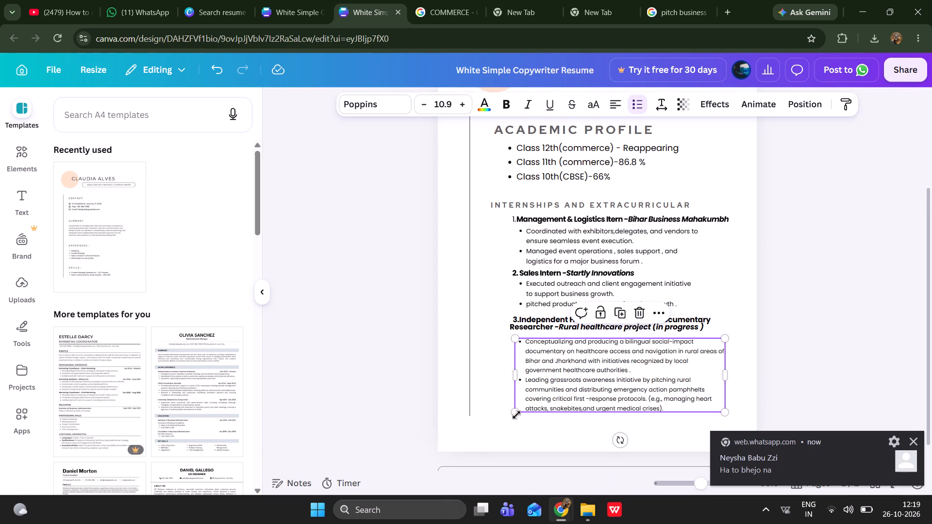
drag(516, 414, 508, 444)
drag(549, 373, 556, 374)
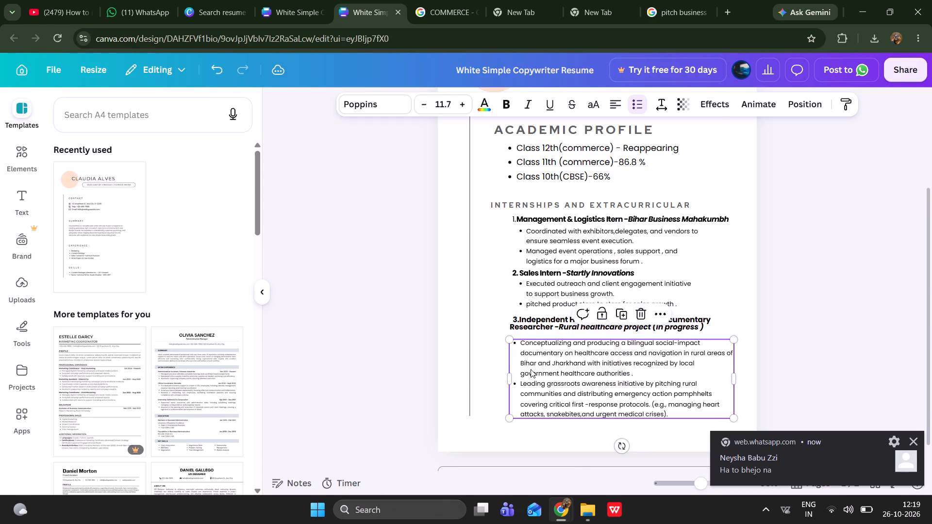
Extend the vertical line beside the sections slightly downward, to about the end of the third internship's bulleted text.
click(462, 372)
drag(469, 415, 469, 419)
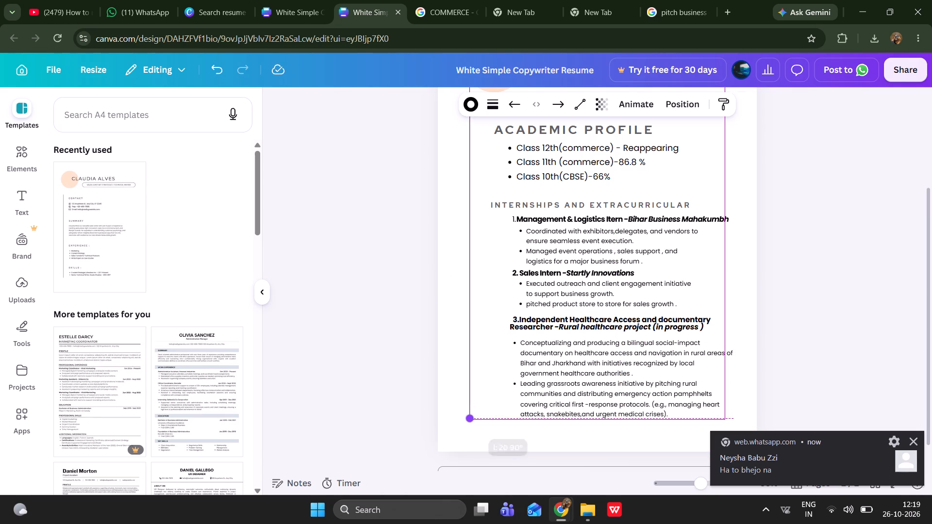
drag(469, 419, 469, 423)
click(566, 441)
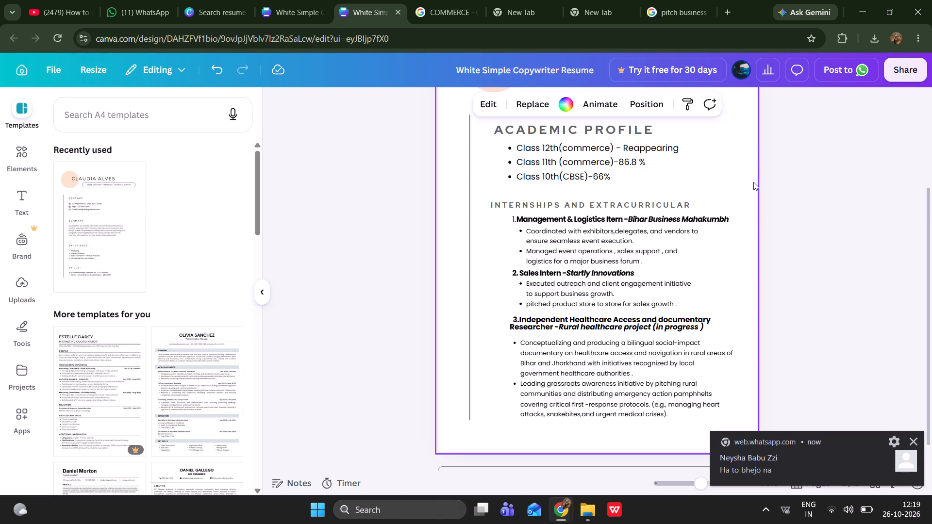
Set the line spacing of the "2. Sales Intern" heading to 0.67 and its letter spacing to 120.
click(602, 276)
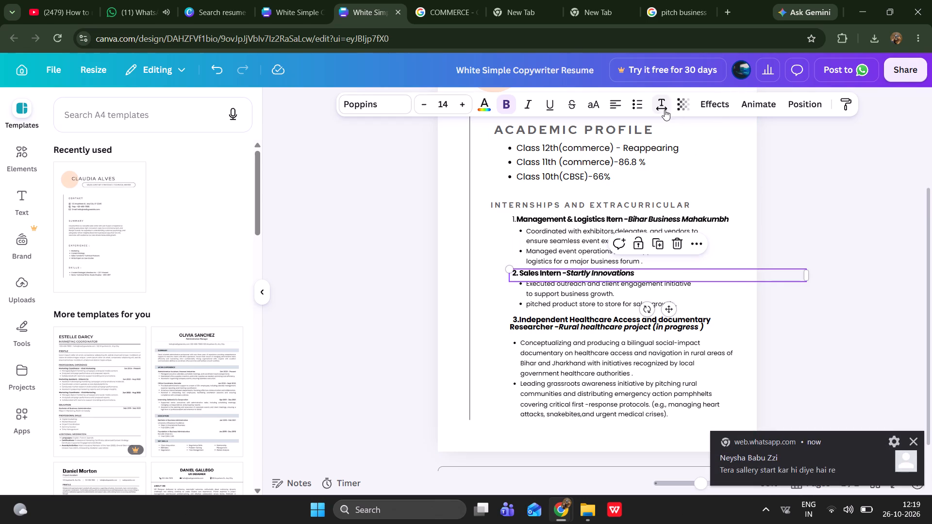
click(665, 110)
drag(602, 195, 614, 194)
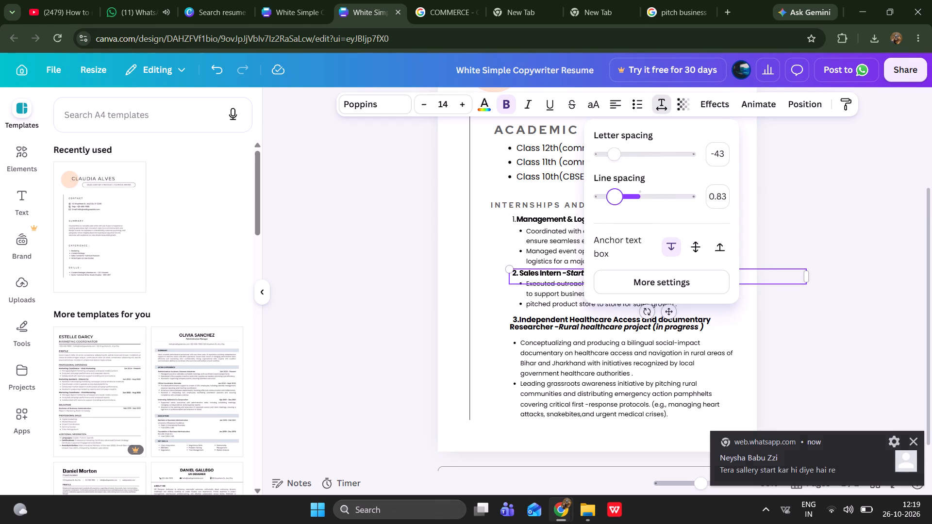
drag(614, 194, 606, 191)
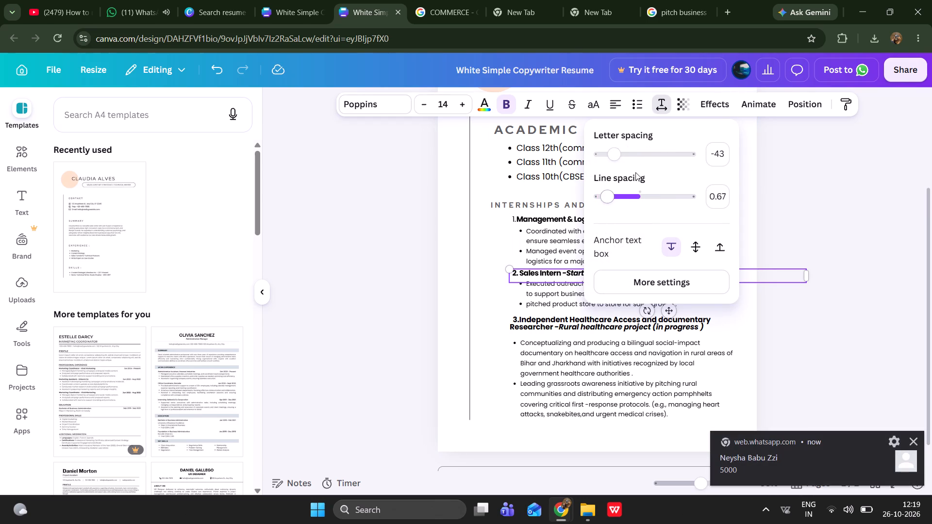
drag(621, 157, 628, 155)
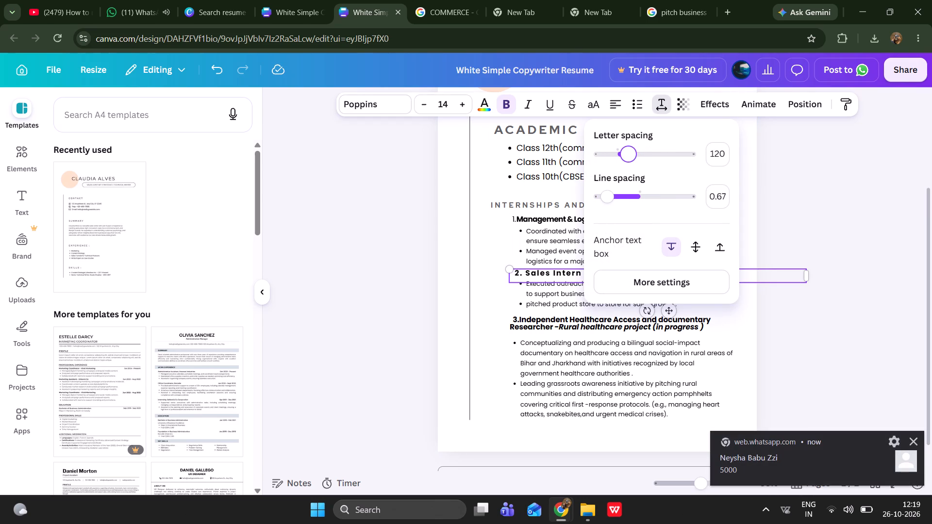
drag(628, 155, 628, 156)
click(501, 225)
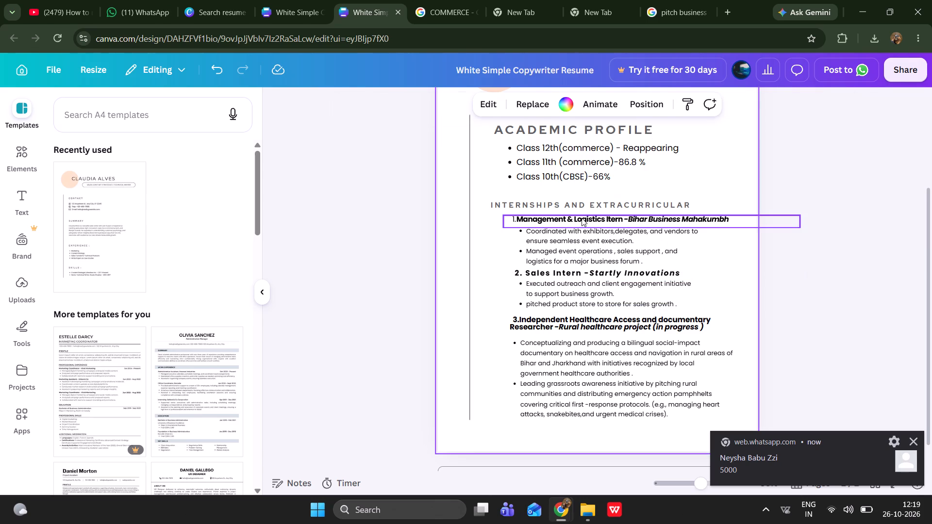
Reduce the letter spacing of the "2. Sales Intern" heading slightly.
click(606, 273)
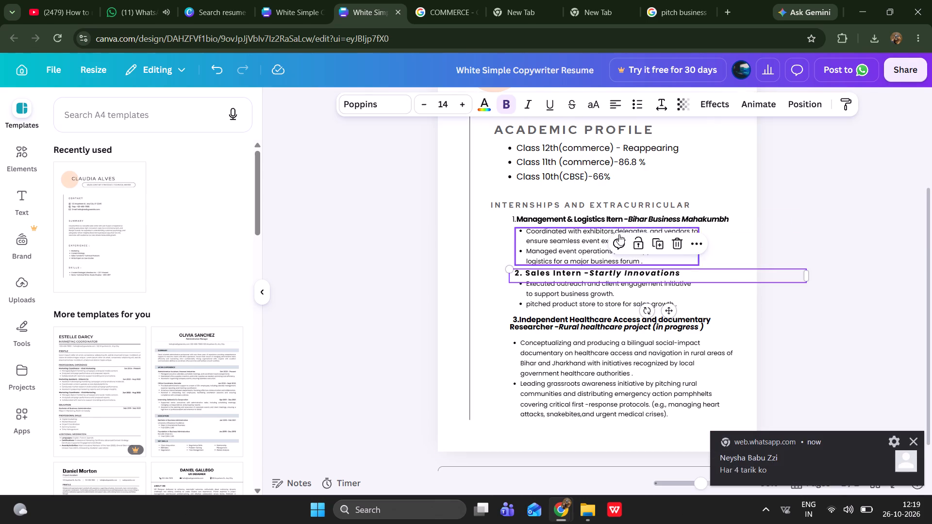
click(657, 108)
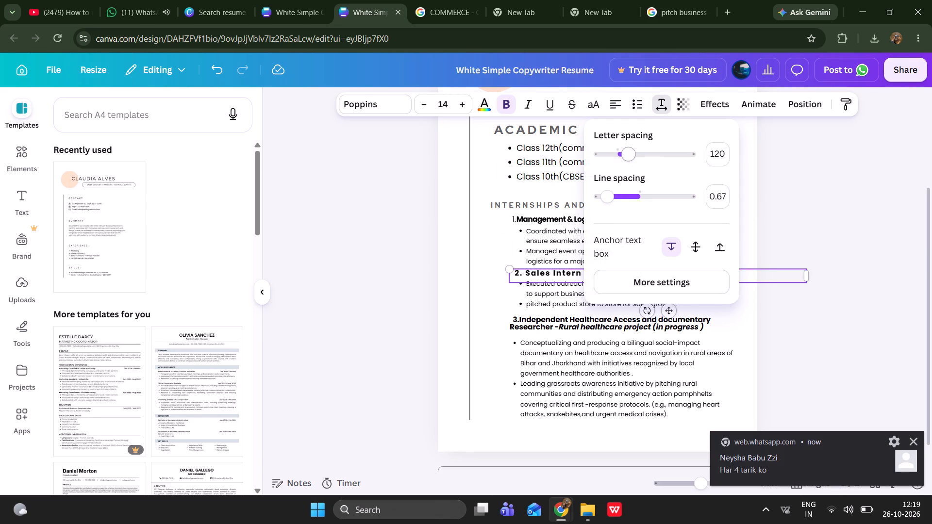
drag(627, 158, 623, 160)
click(506, 243)
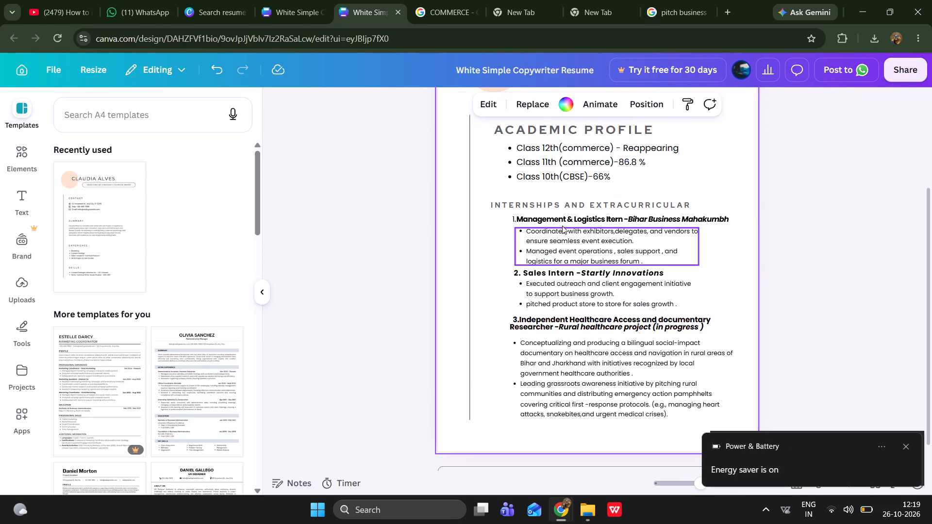
Loosen the letter spacing of the first internship's Management & Logistics heading.
click(573, 216)
click(663, 98)
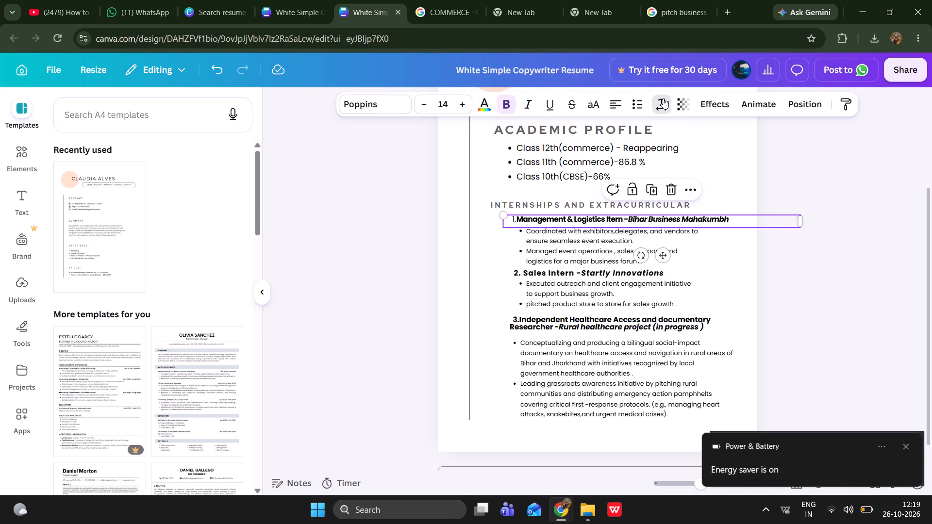
drag(613, 159, 612, 159)
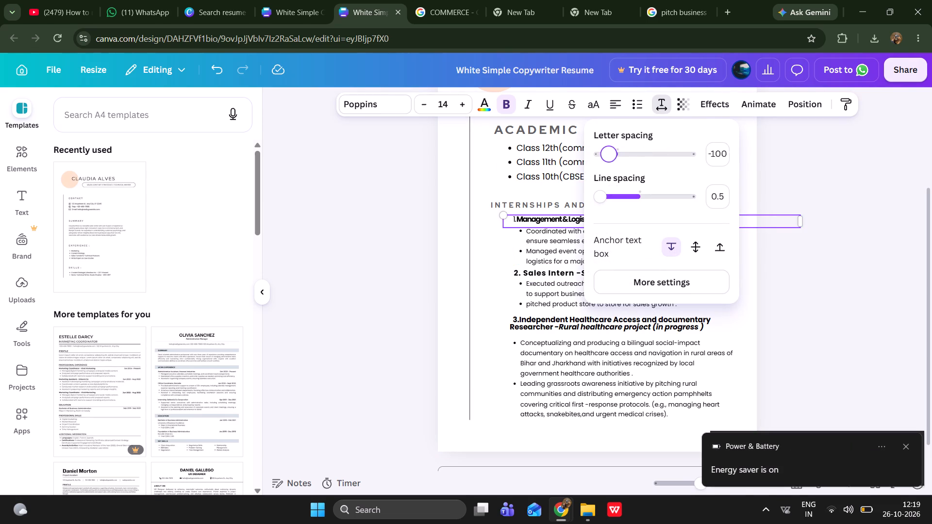
drag(612, 159, 618, 159)
click(818, 182)
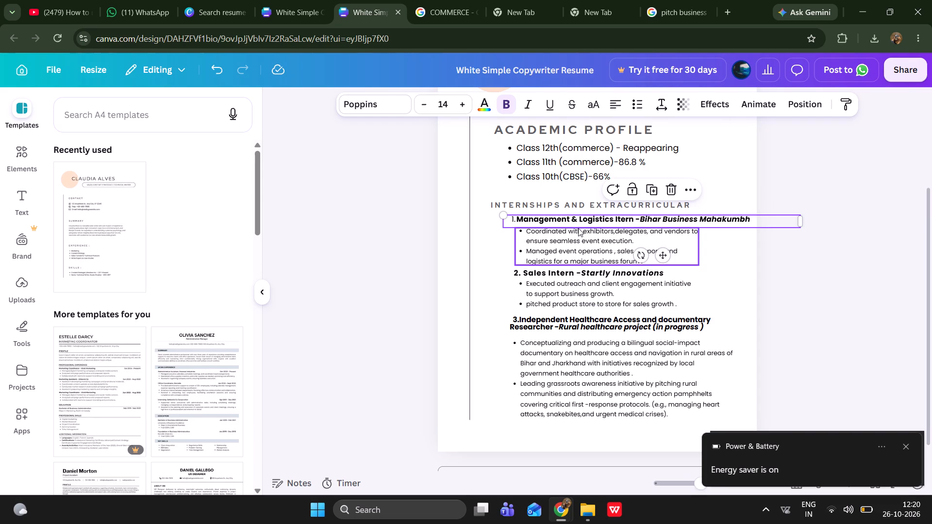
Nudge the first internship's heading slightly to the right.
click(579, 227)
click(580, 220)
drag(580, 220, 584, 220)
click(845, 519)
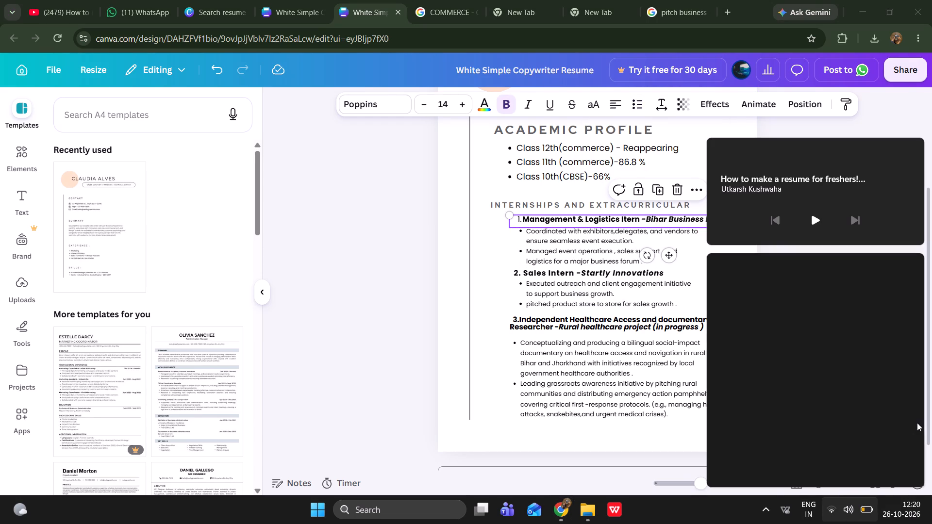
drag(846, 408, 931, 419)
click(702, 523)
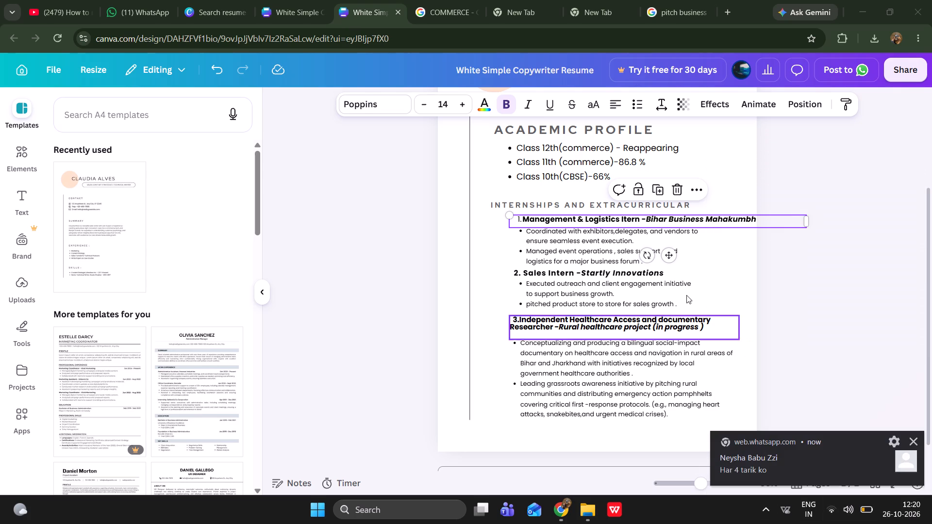
Move all three internship headings slightly left, shifting the first one a little further so their numbers roughly line up.
click(832, 199)
click(728, 219)
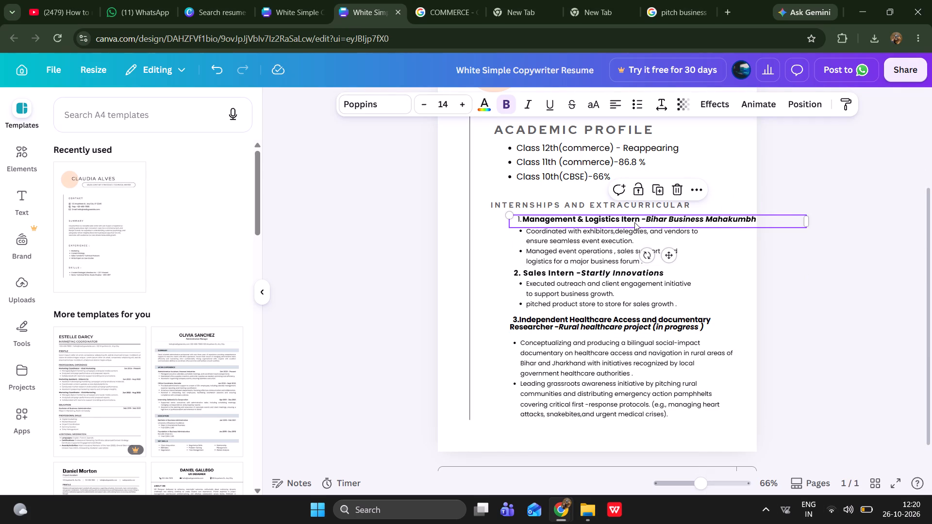
drag(635, 221, 629, 221)
drag(613, 272, 604, 272)
drag(651, 316, 650, 316)
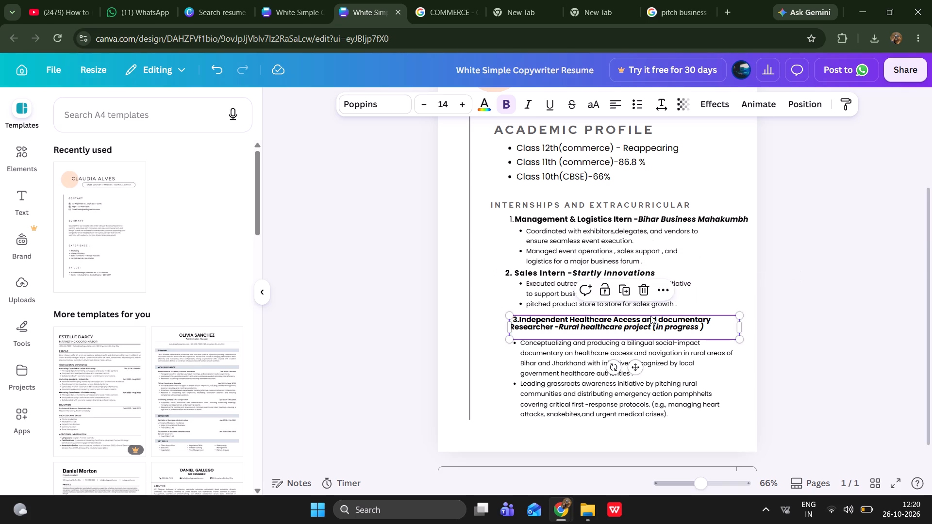
drag(650, 316, 644, 318)
click(844, 282)
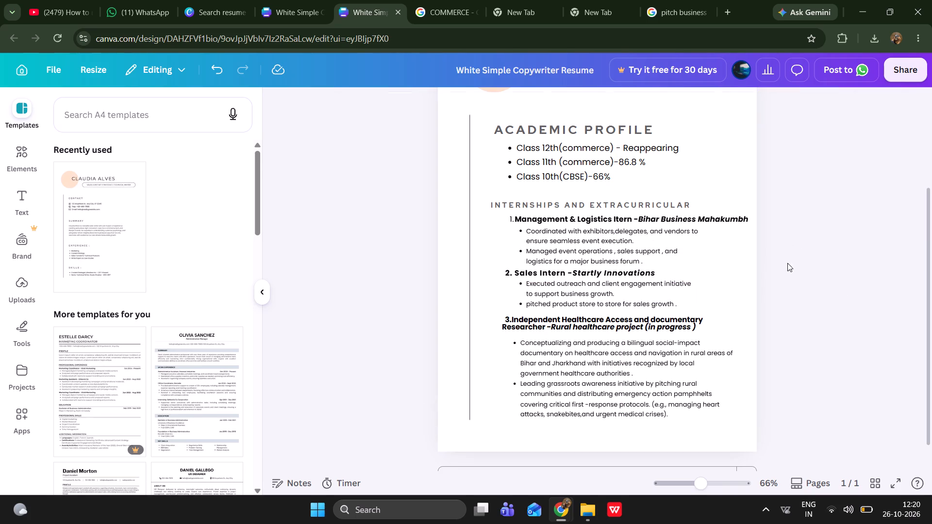
click(642, 213)
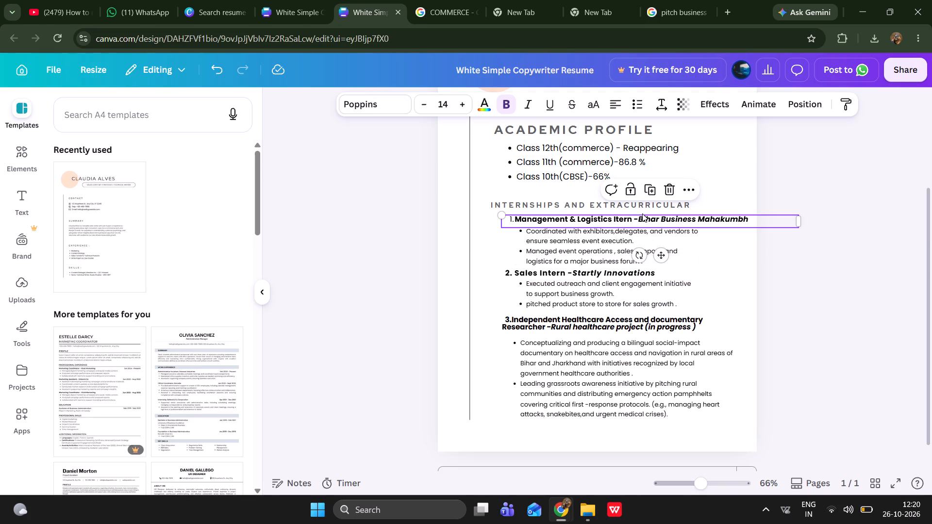
drag(634, 222, 628, 223)
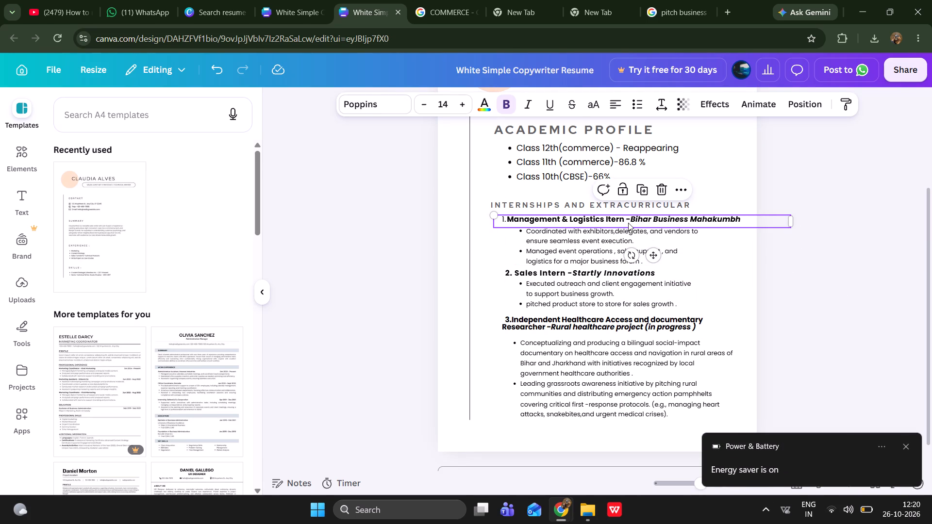
Remove the automatic list numbering from the first internship's Management & Logistics heading.
click(621, 223)
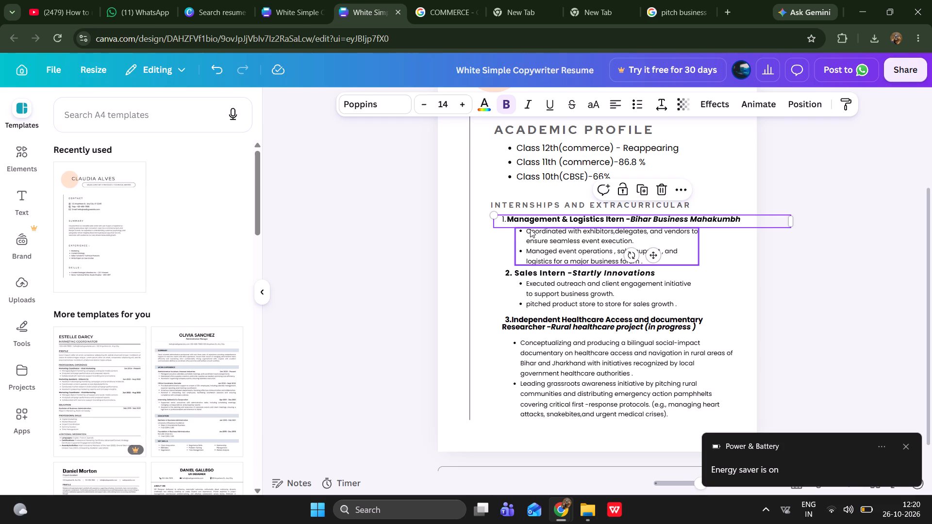
click(503, 219)
click(503, 219)
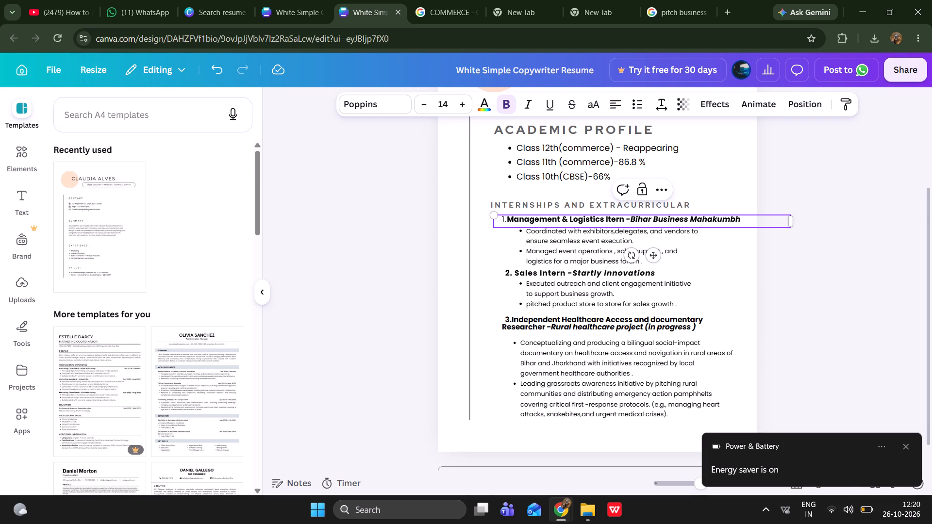
click(507, 219)
key(BackSpace)
key(BackSpace)
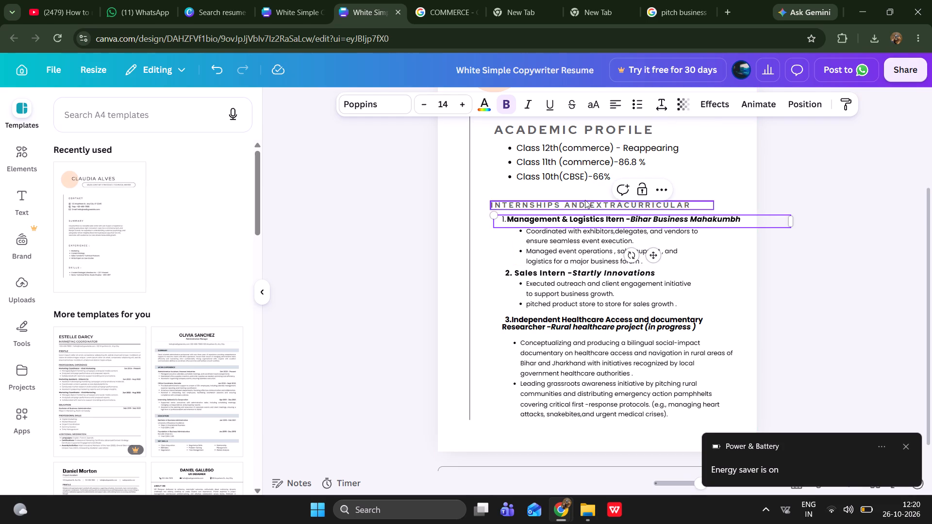
click(555, 218)
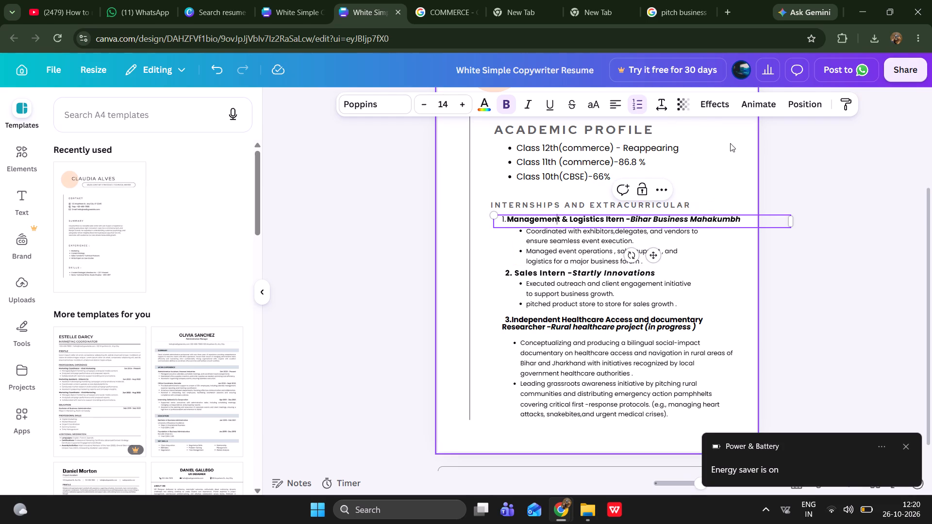
click(636, 102)
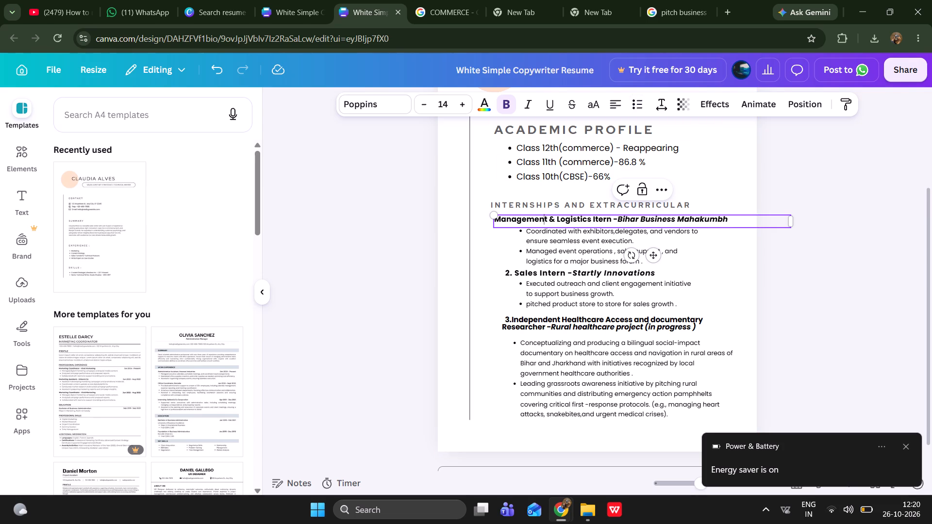
Add the number "1." as plain text in front of the first internship's Management & Logistics heading.
click(496, 221)
key(1)
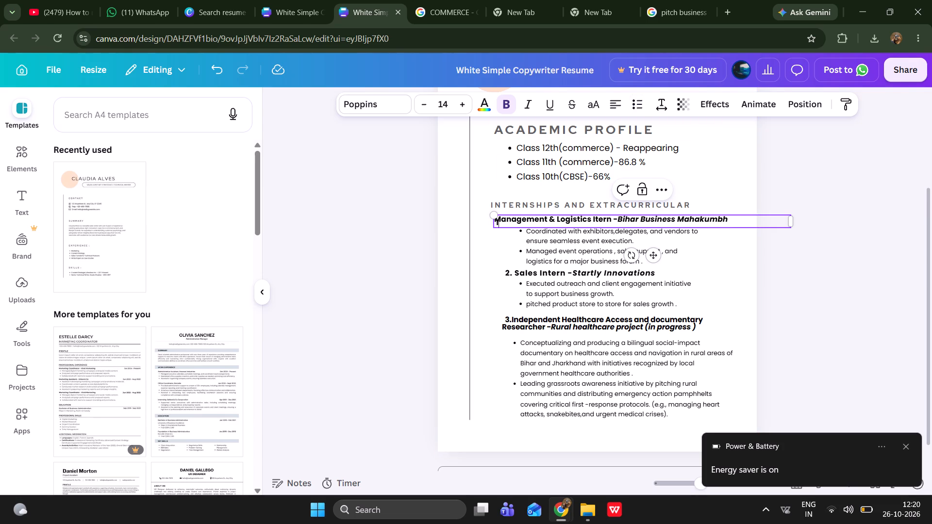
click(505, 223)
key(BackSpace)
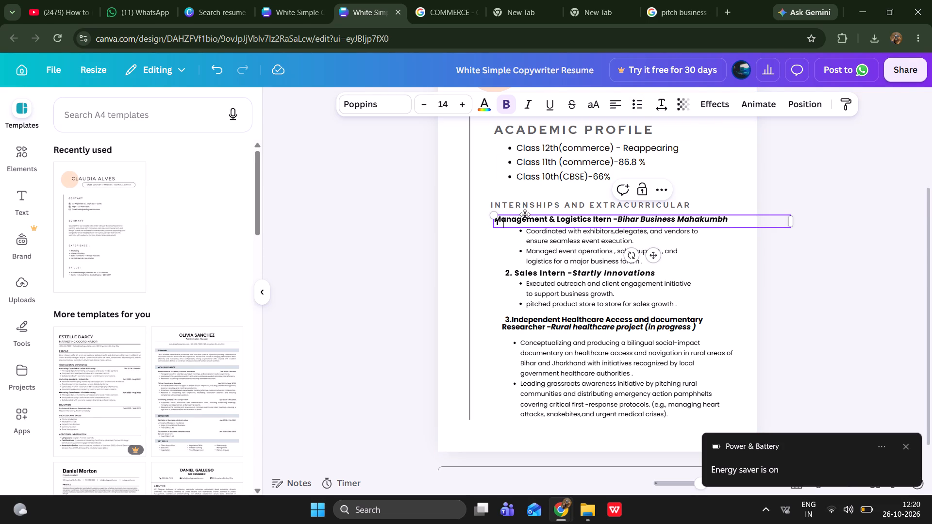
click(515, 220)
click(499, 224)
key(BackSpace)
click(529, 219)
key(Left)
key(Left)
key(Left)
key(Left)
key(Left)
key(Left)
text(1.)
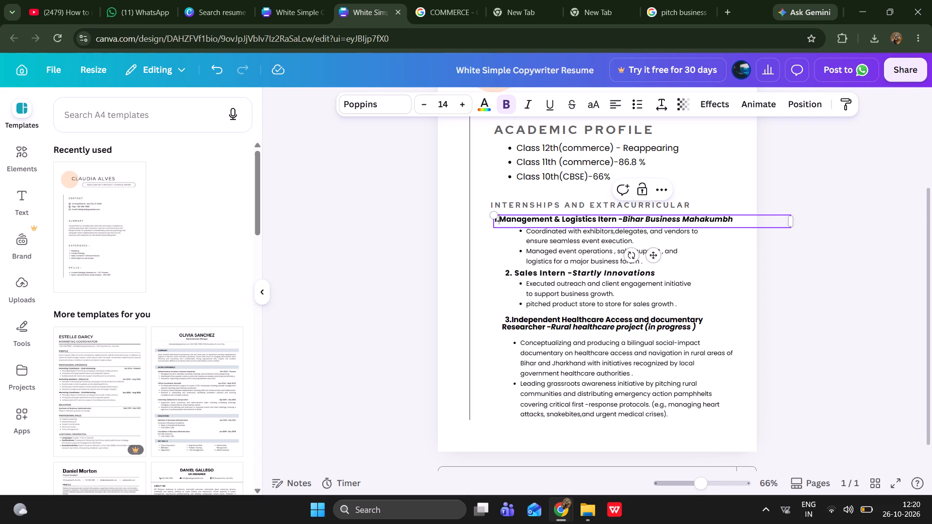
Move the first internship's heading slightly right so its number lines up with the other two internship headings.
click(493, 257)
drag(514, 221, 525, 221)
Nudge the second internship's Sales Intern heading slightly down, aligning its text box with the first heading's left edge.
click(524, 269)
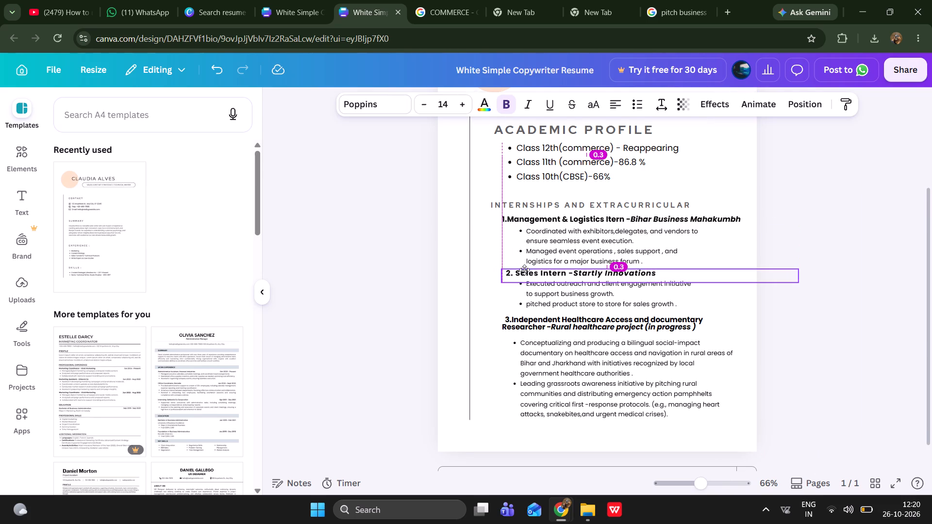
click(485, 314)
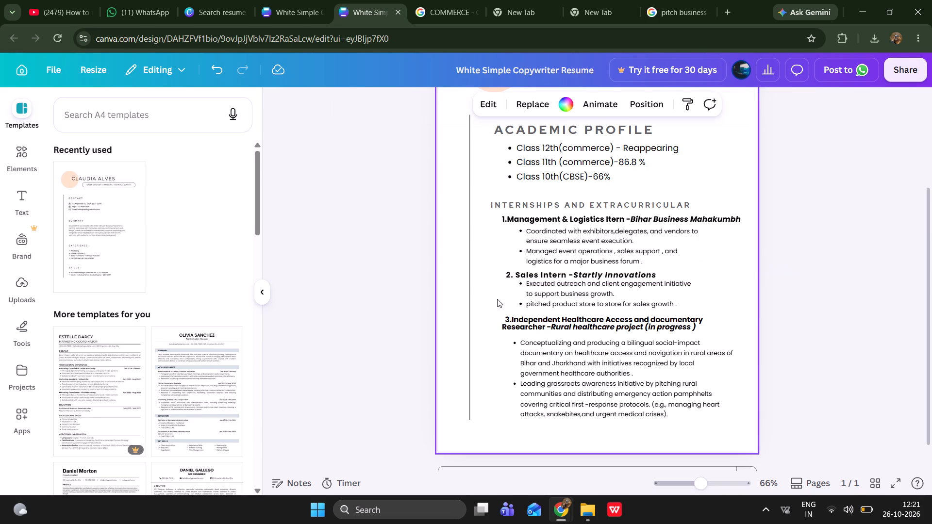
click(527, 271)
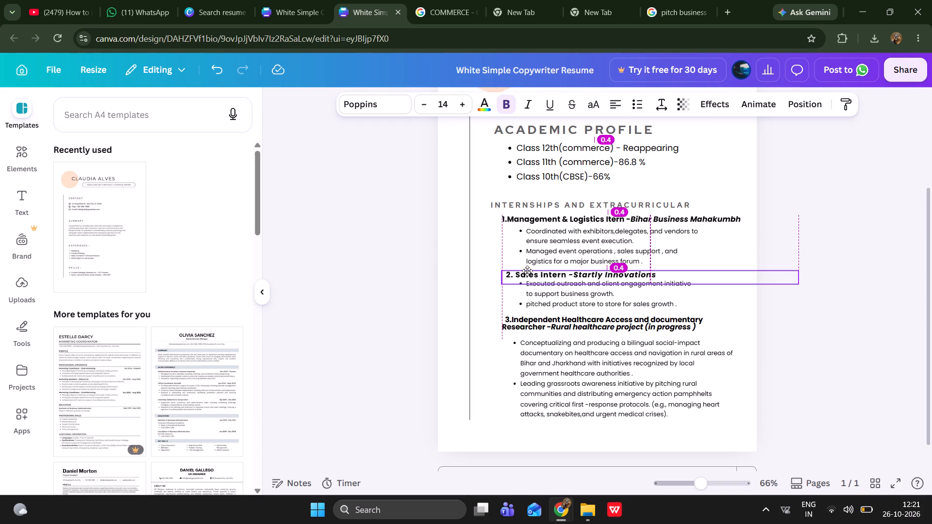
click(491, 301)
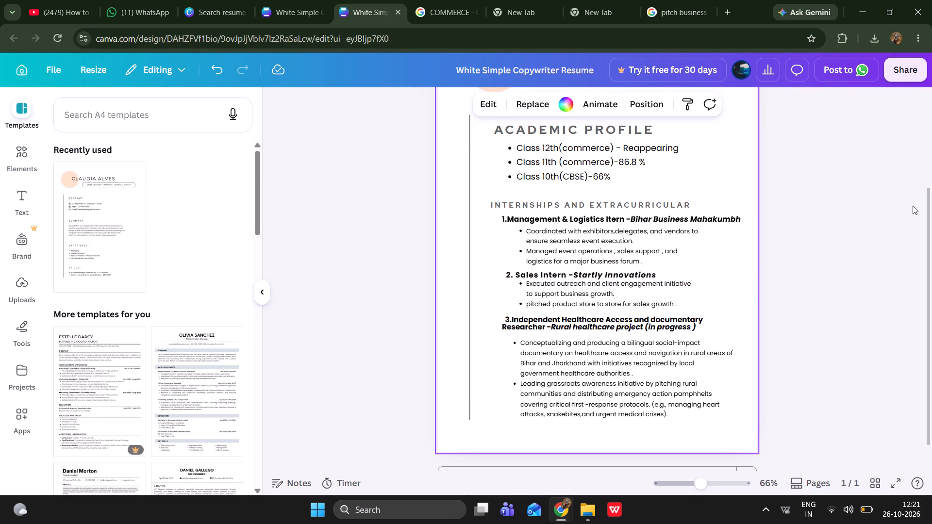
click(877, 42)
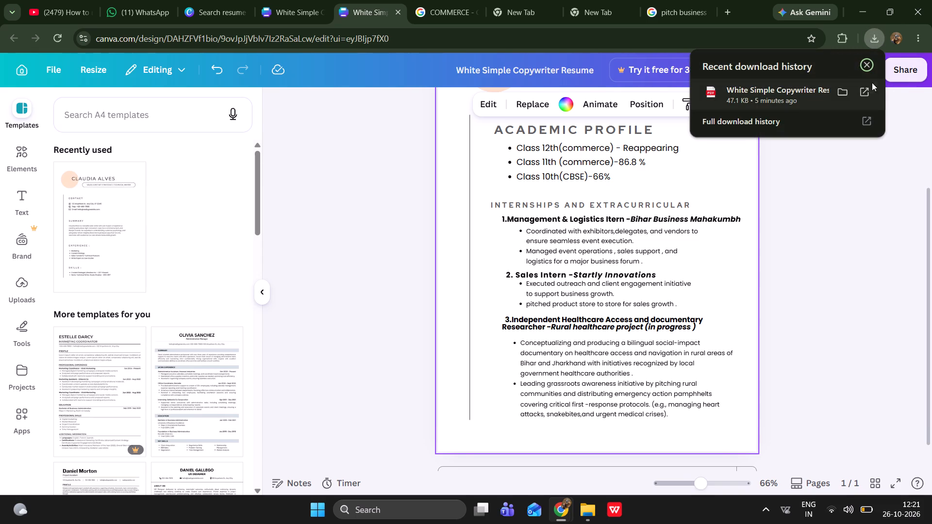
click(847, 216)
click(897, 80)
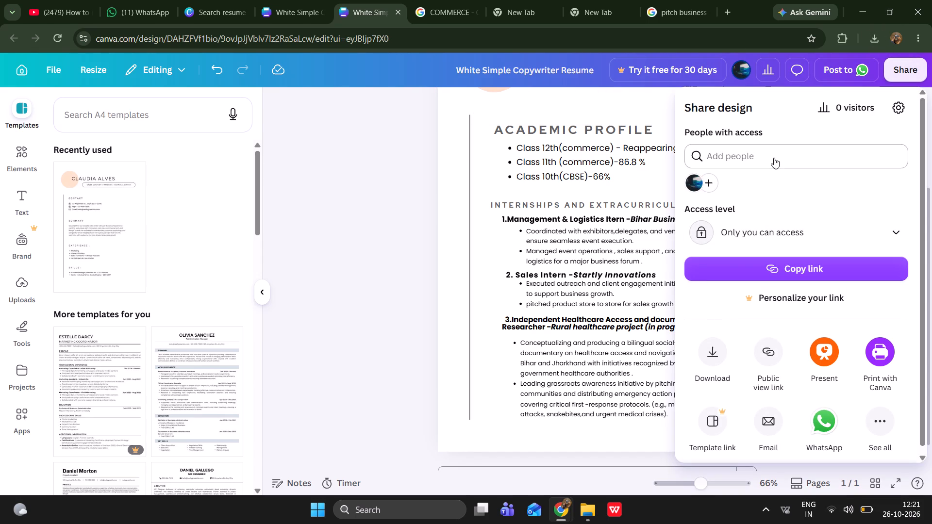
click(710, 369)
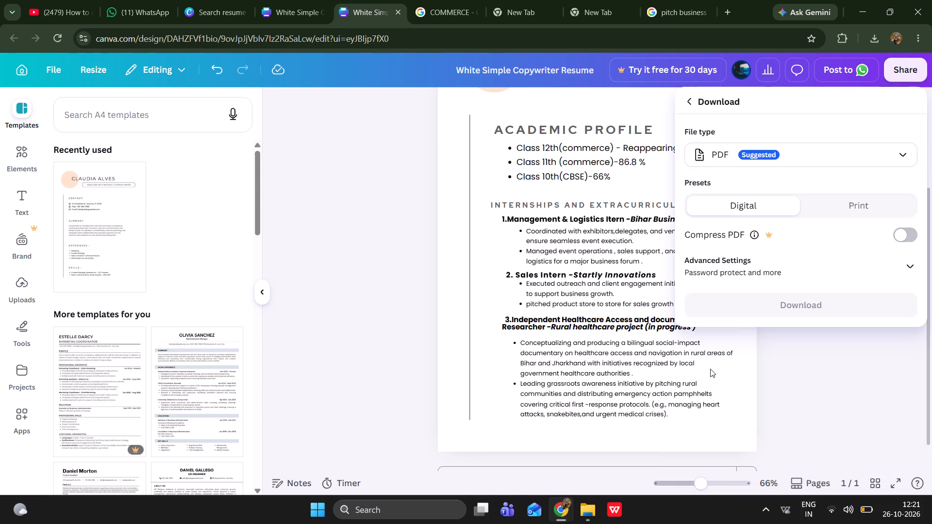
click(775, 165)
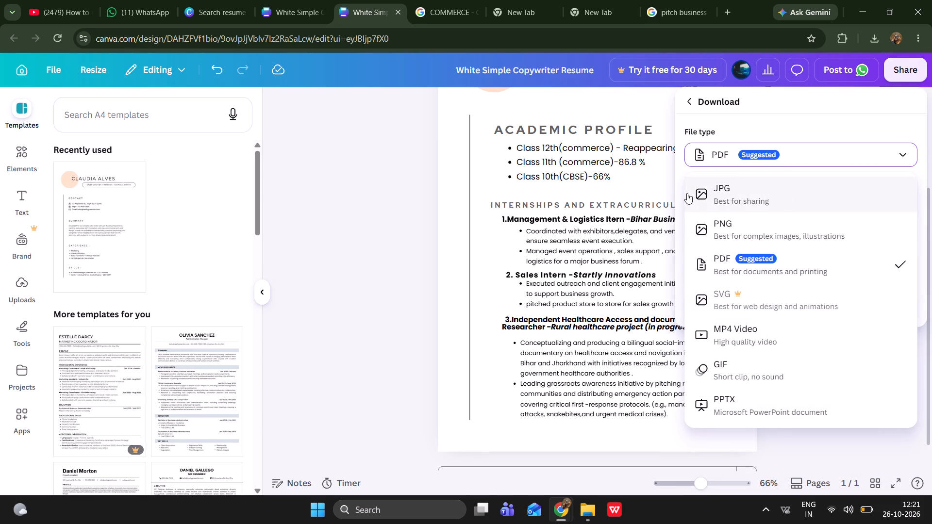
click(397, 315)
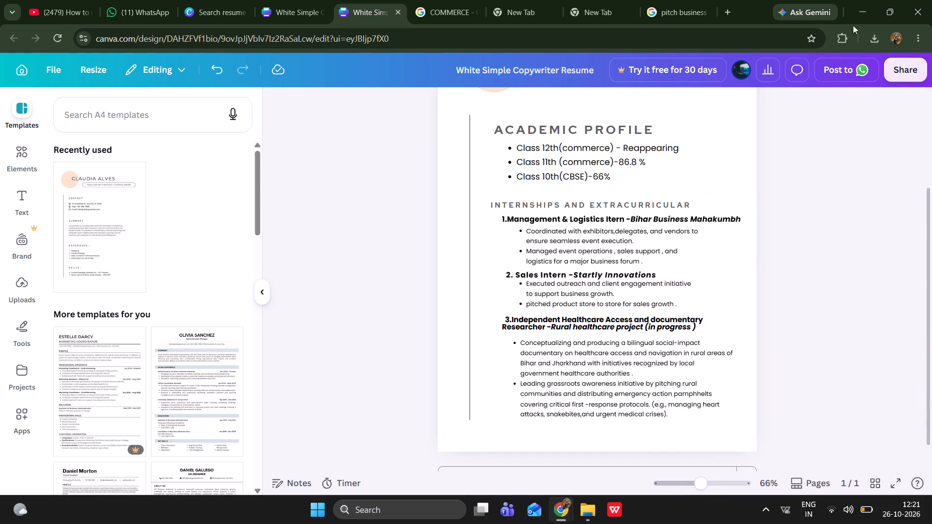
Download the finished resume as a PDF with the Digital preset.
click(918, 61)
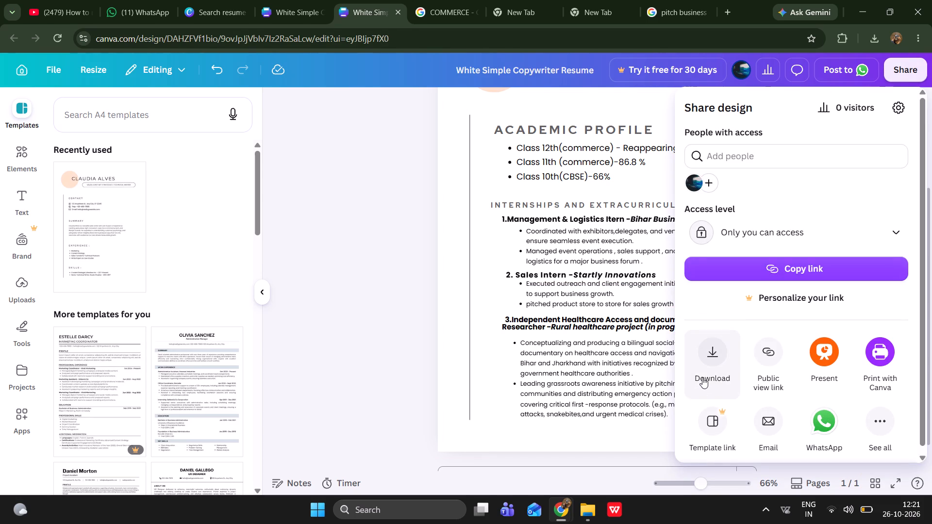
click(709, 364)
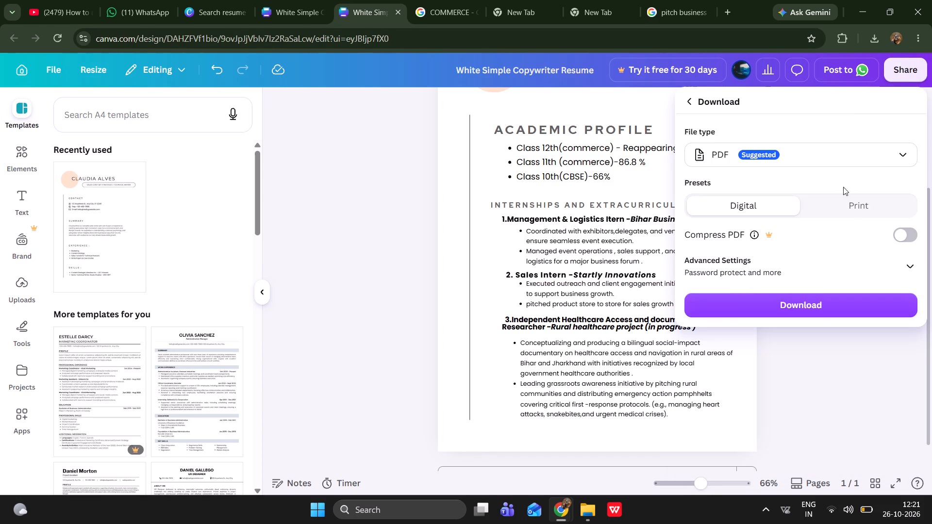
click(783, 311)
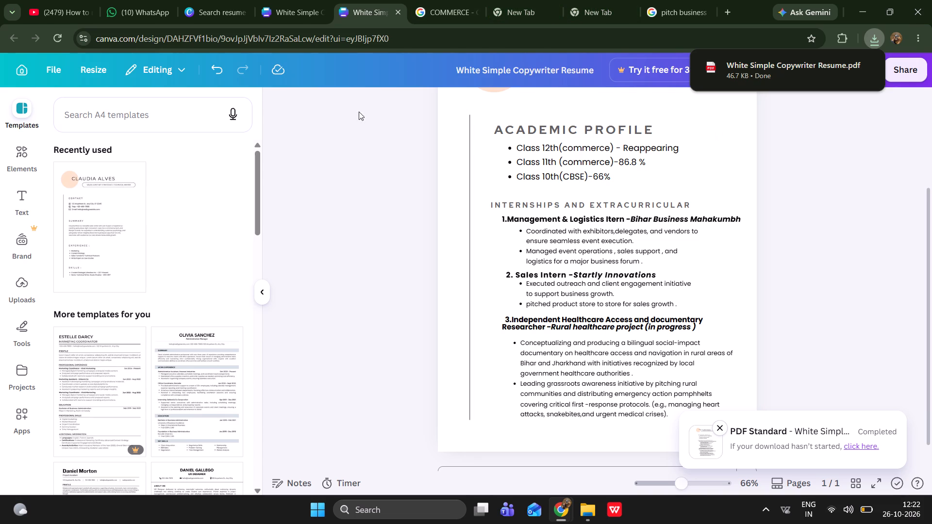
Switch to File Explorer's Downloads folder and open the White Simple Copywriter Resume PDF.
click(582, 502)
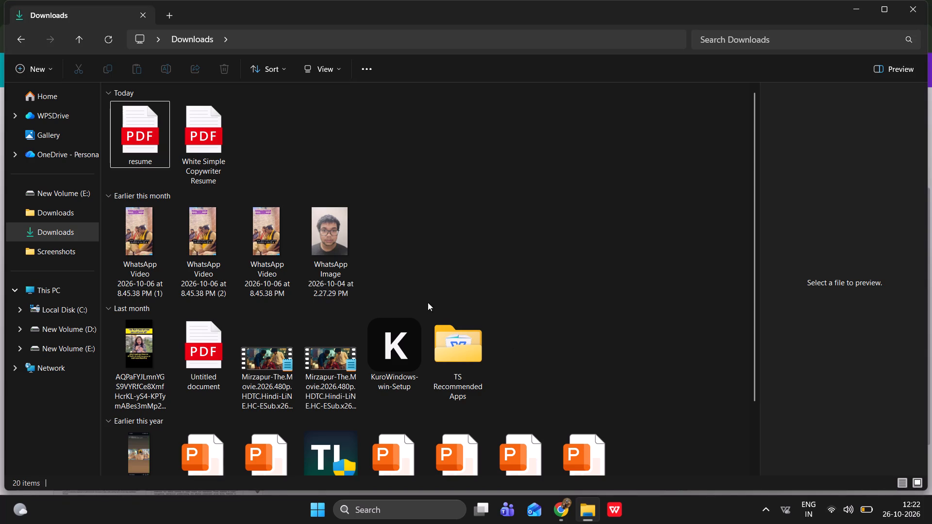
double_click(196, 175)
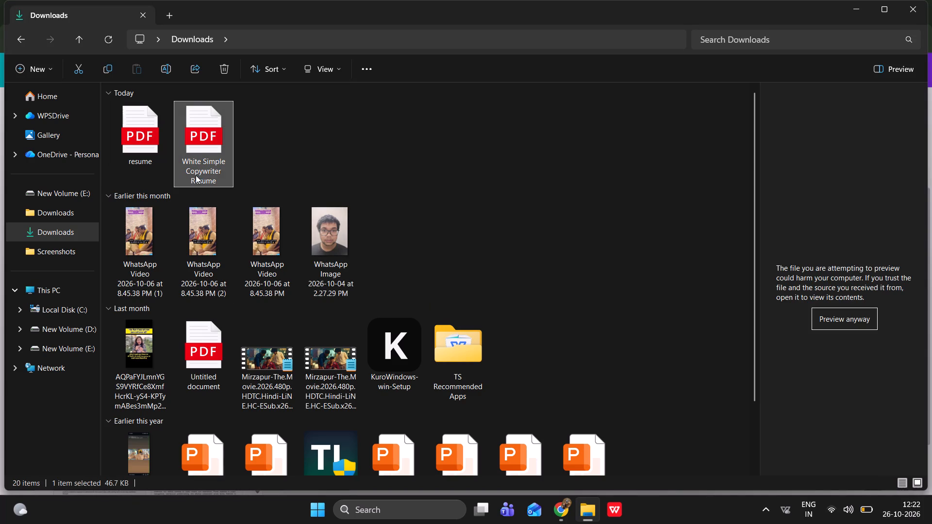
double_click(199, 172)
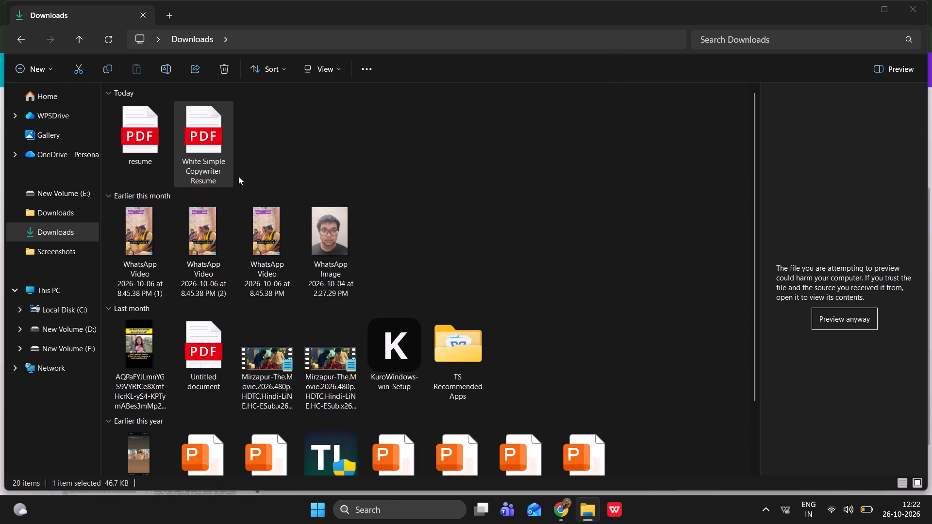
double_click(216, 168)
double_click(200, 169)
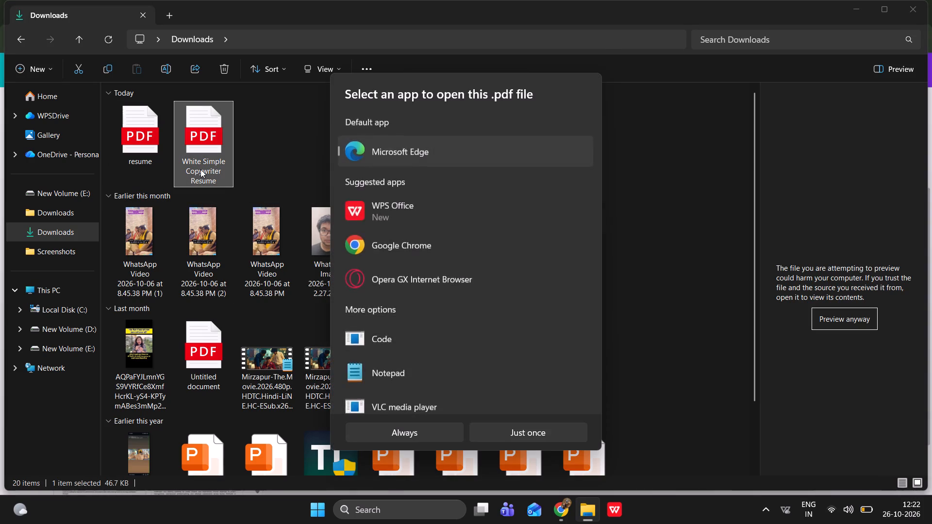
click(200, 169)
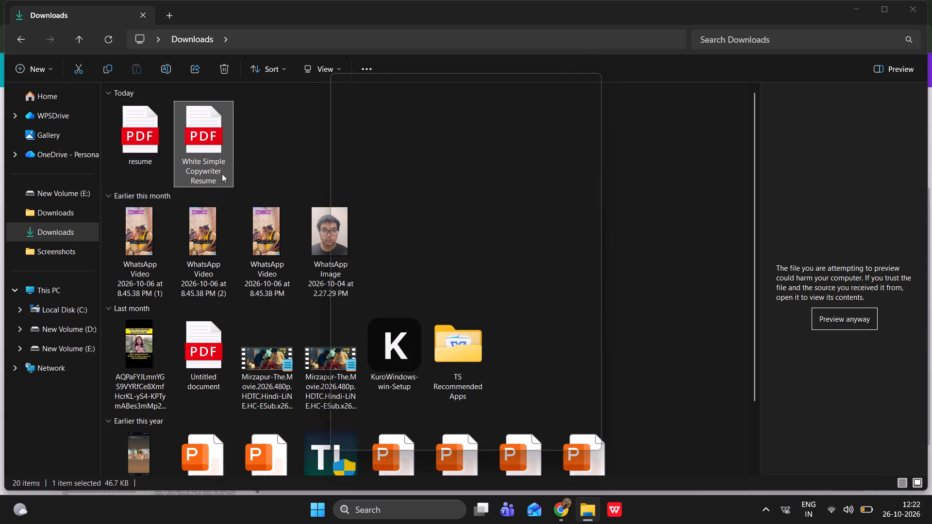
Rename the White Simple Copywriter Resume PDF in Downloads as resumee and minimise the File Explorer window.
click(210, 175)
click(210, 175)
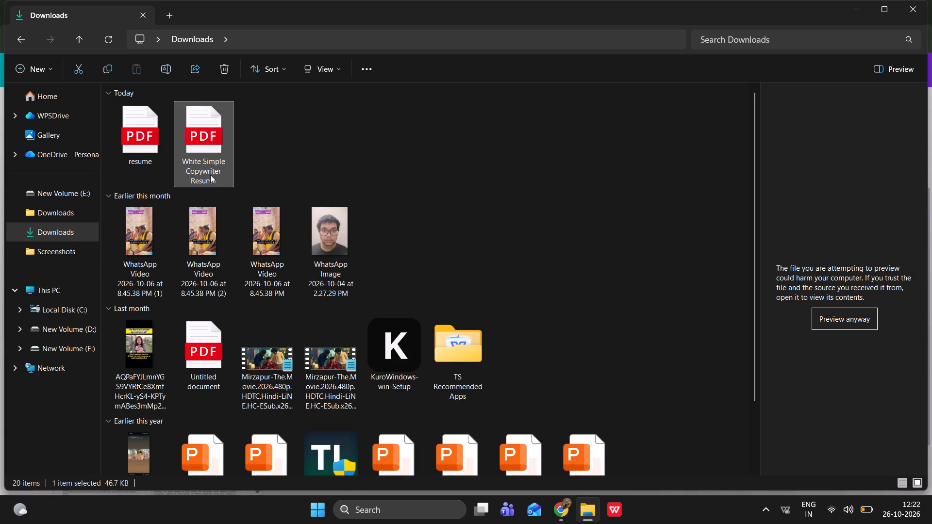
right_click(210, 175)
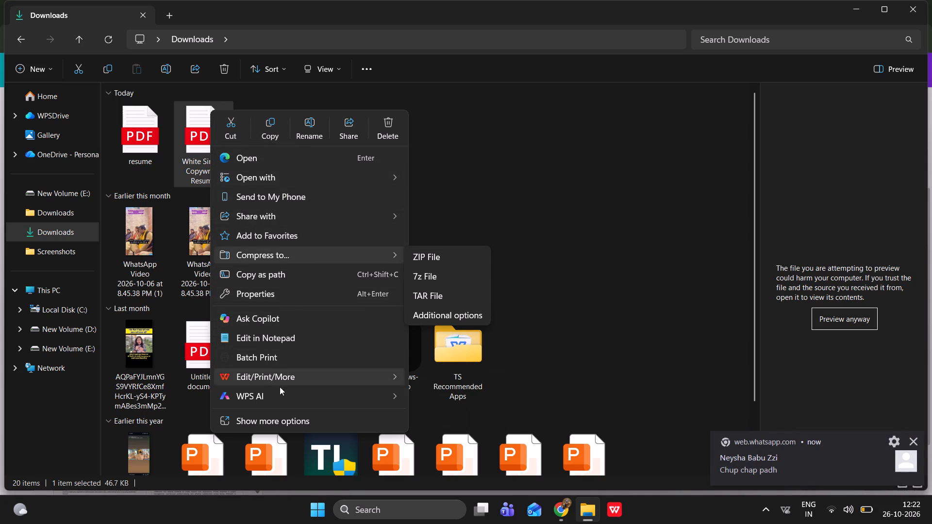
click(303, 138)
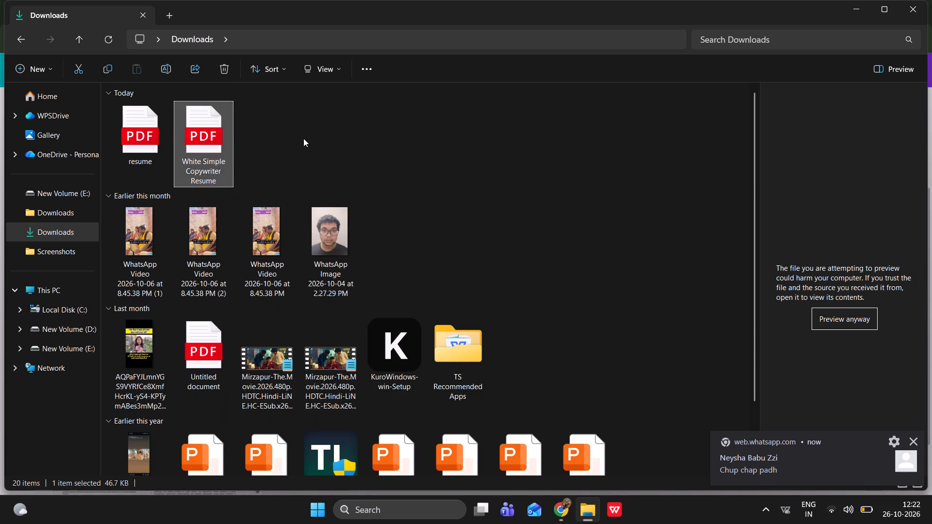
key(BackSpace)
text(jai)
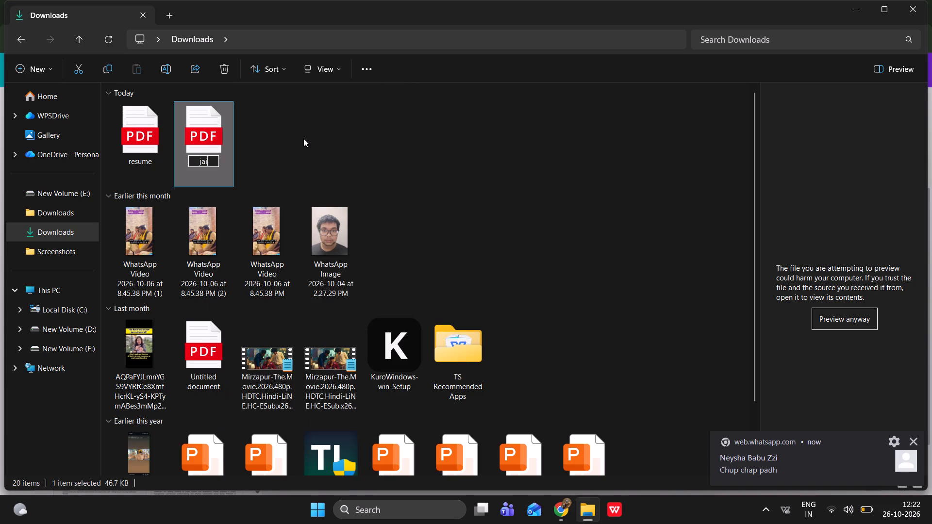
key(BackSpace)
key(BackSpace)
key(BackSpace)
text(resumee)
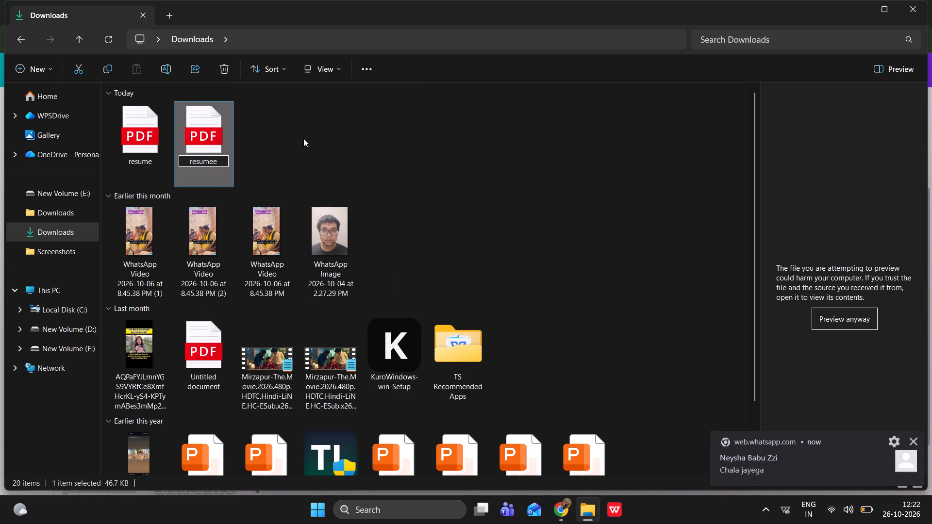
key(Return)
click(850, 4)
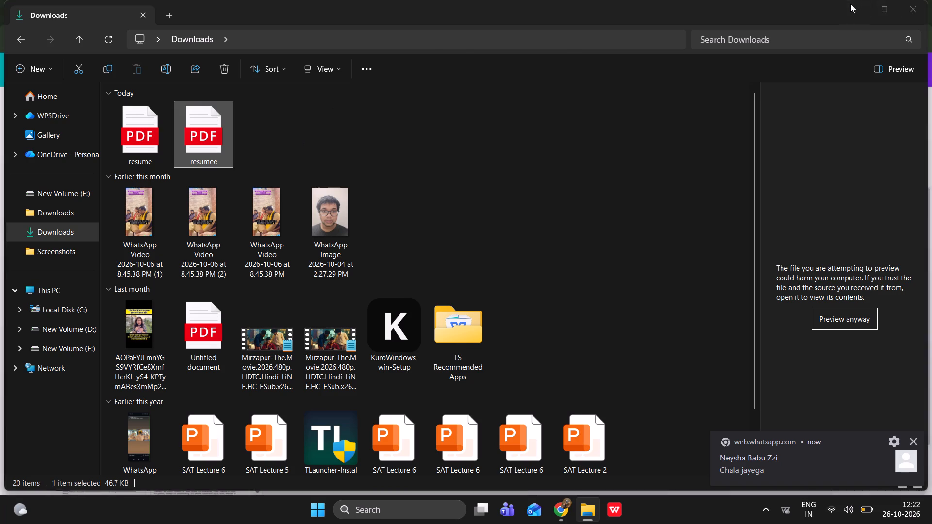